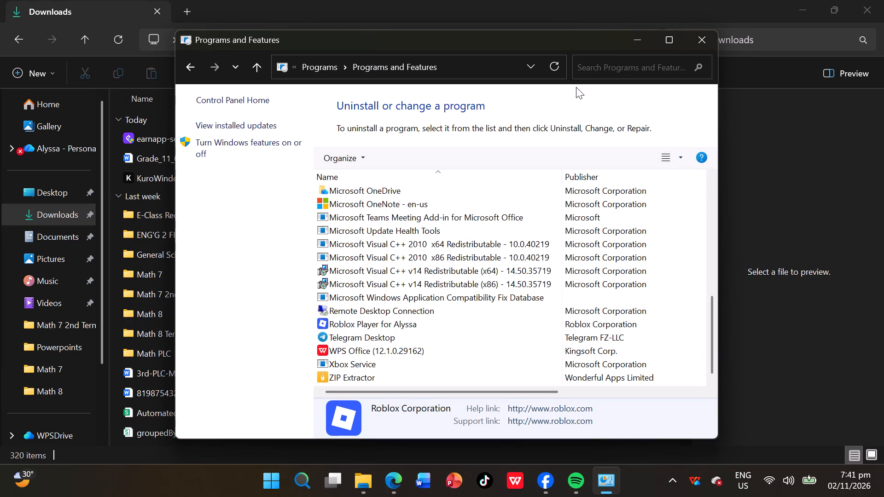
Close the Programs and Features window.
left_click(701, 49)
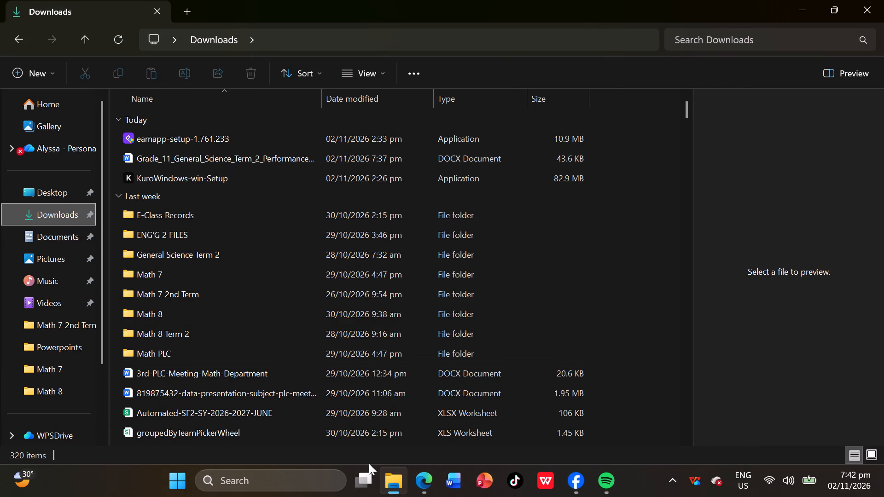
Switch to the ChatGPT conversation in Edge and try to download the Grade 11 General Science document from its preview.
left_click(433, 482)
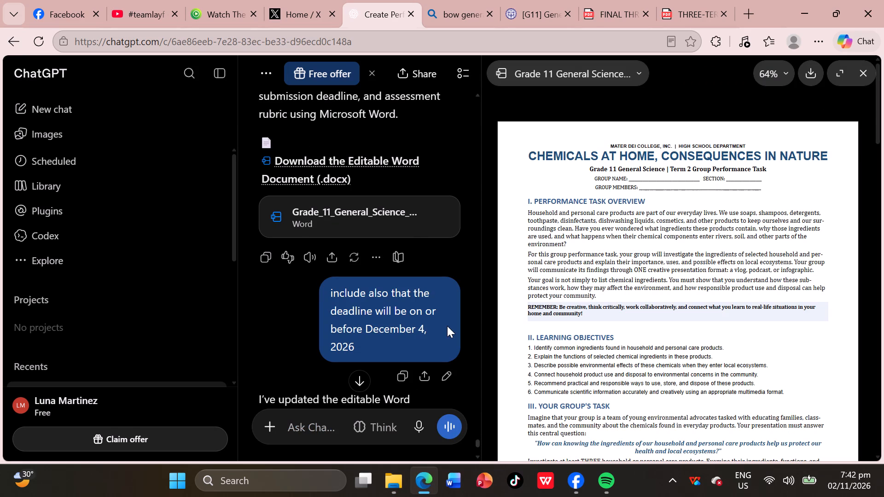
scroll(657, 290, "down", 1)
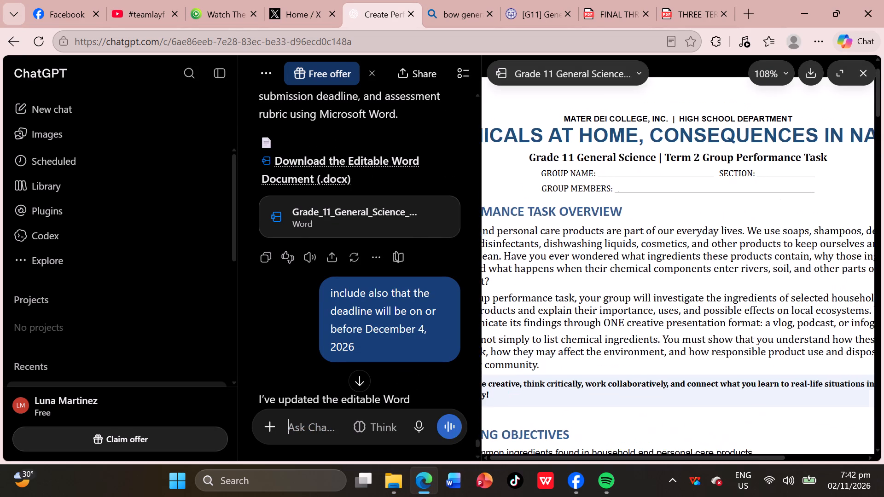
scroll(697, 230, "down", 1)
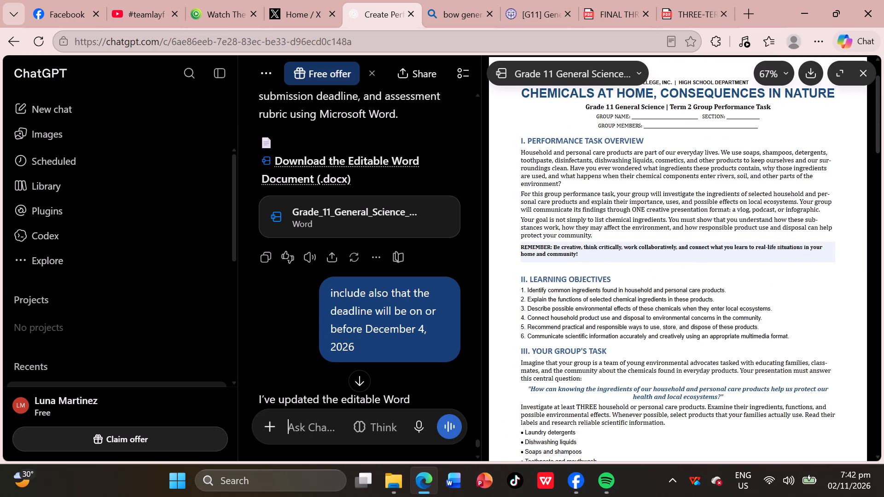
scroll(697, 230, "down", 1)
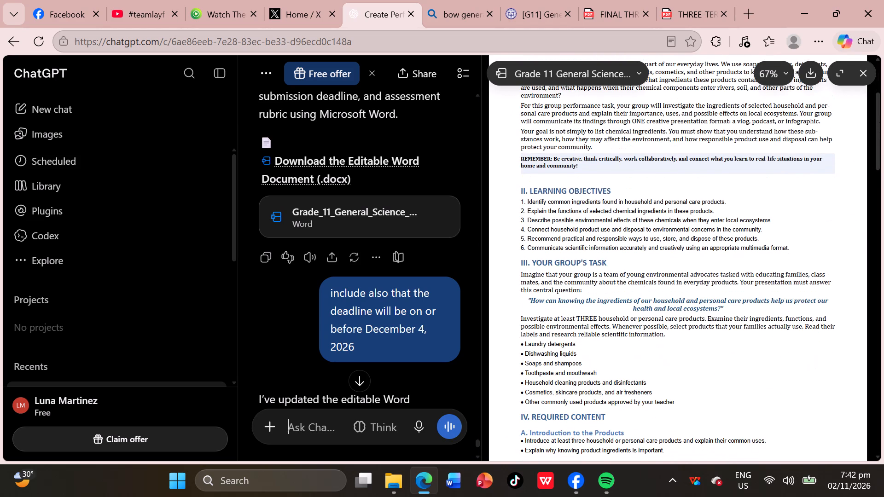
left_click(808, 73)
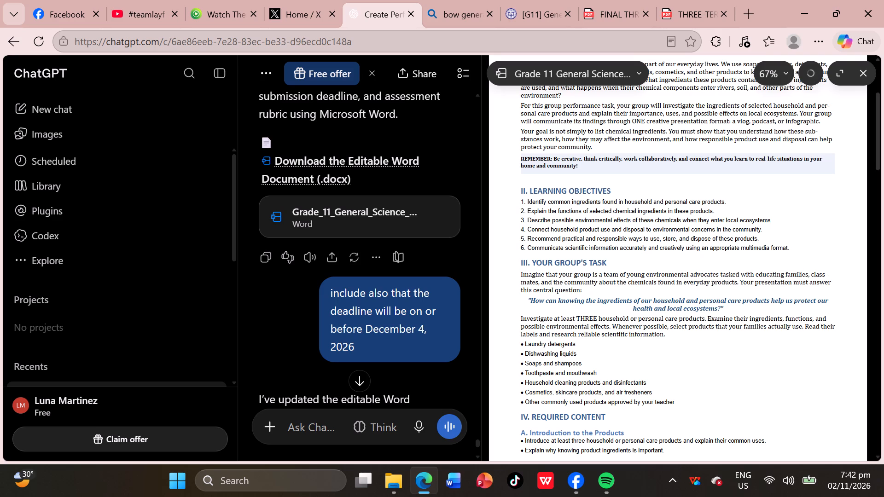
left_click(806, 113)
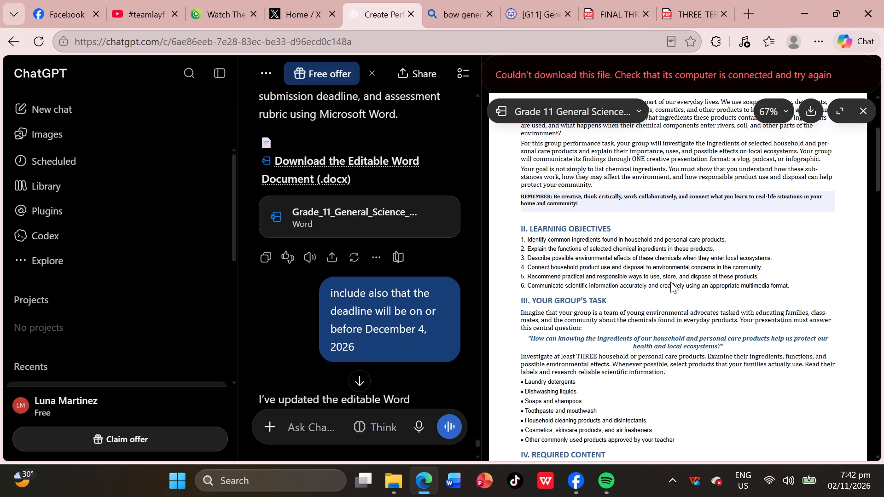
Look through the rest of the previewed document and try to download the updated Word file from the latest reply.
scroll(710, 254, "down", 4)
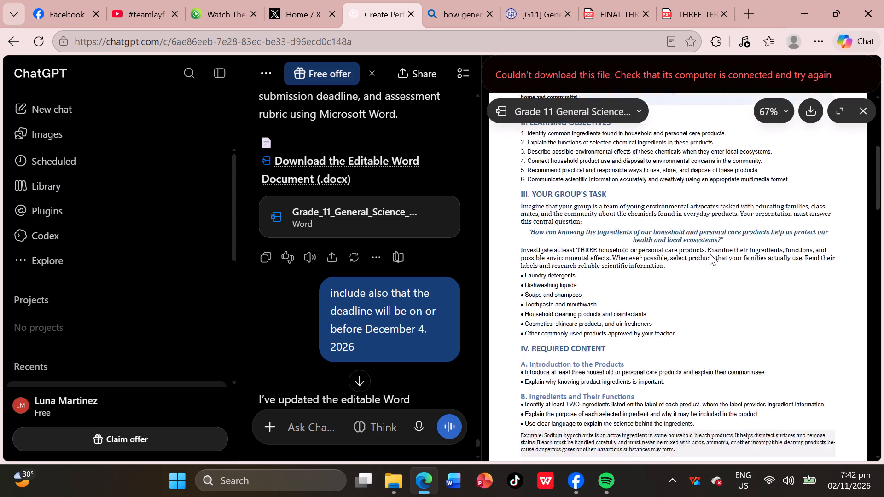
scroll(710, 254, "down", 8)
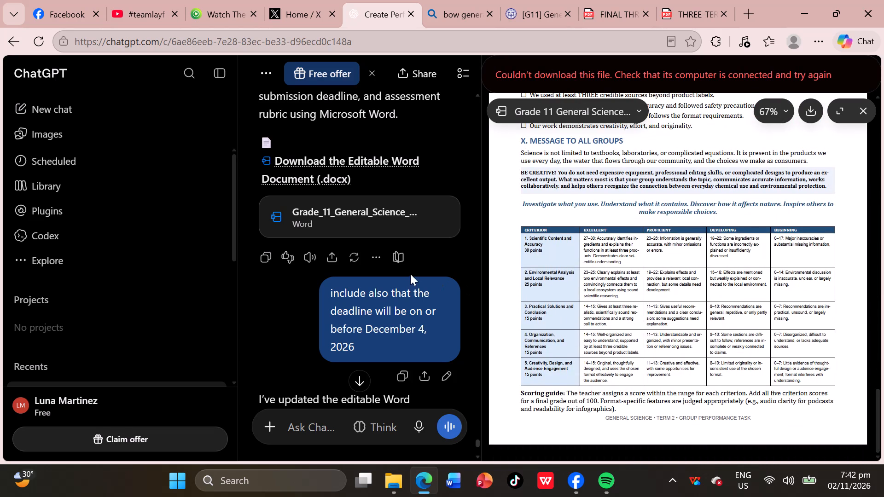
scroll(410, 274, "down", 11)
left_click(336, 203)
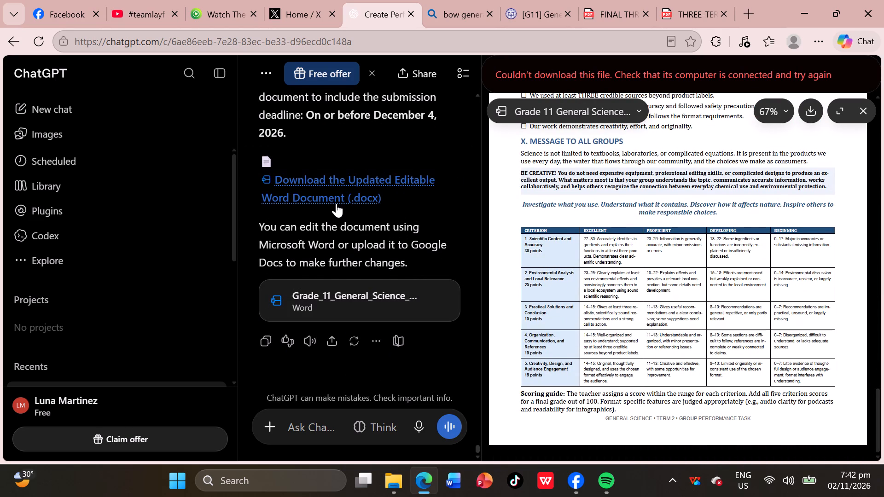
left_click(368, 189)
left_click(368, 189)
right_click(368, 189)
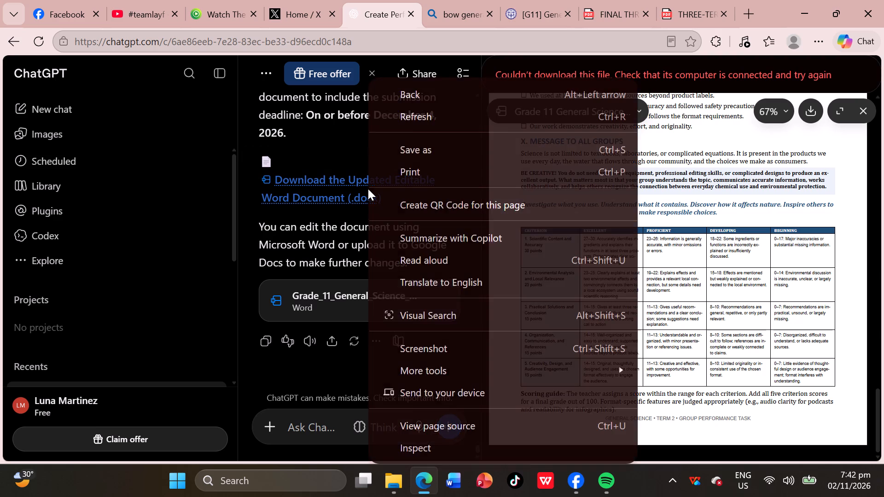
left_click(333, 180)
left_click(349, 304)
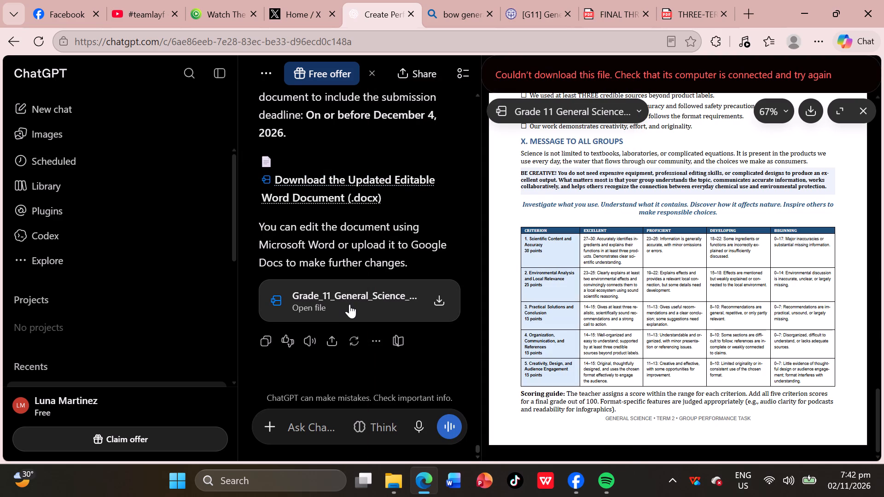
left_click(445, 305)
Switch to the Downloads folder in File Explorer and delete the Grade_11_General_Science_Term_2_Performance Word document.
left_click(395, 489)
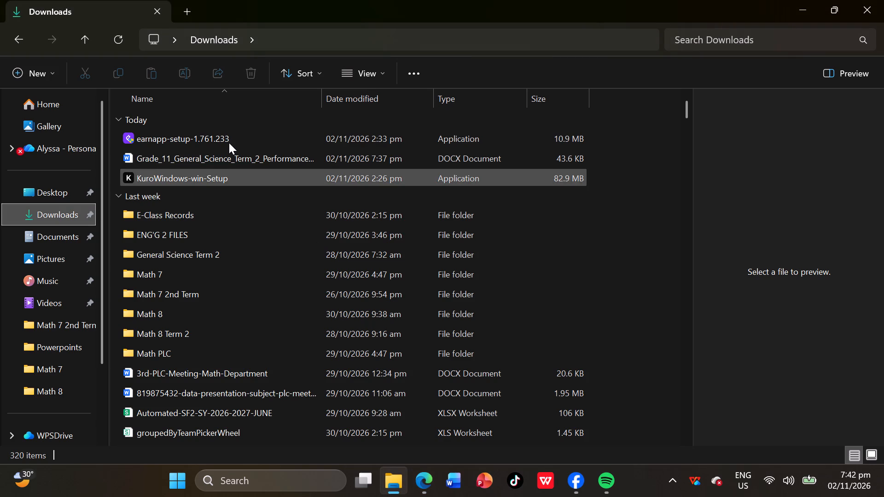
left_click(233, 161)
left_click(252, 75)
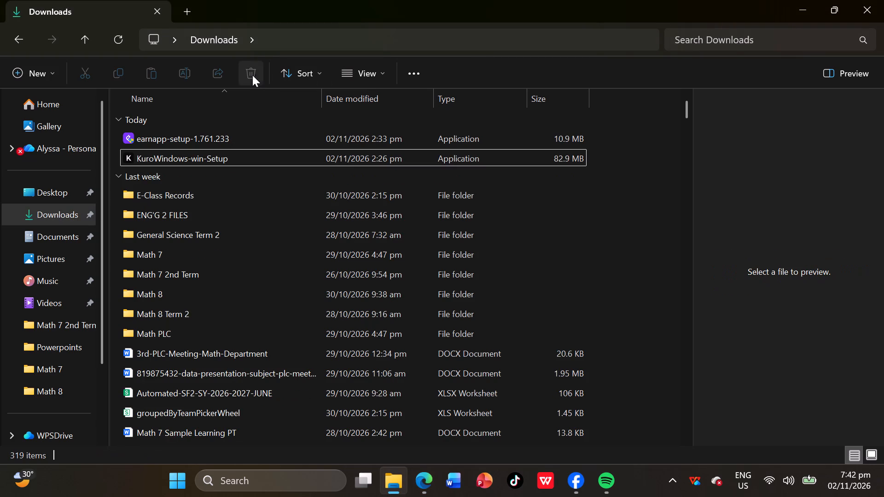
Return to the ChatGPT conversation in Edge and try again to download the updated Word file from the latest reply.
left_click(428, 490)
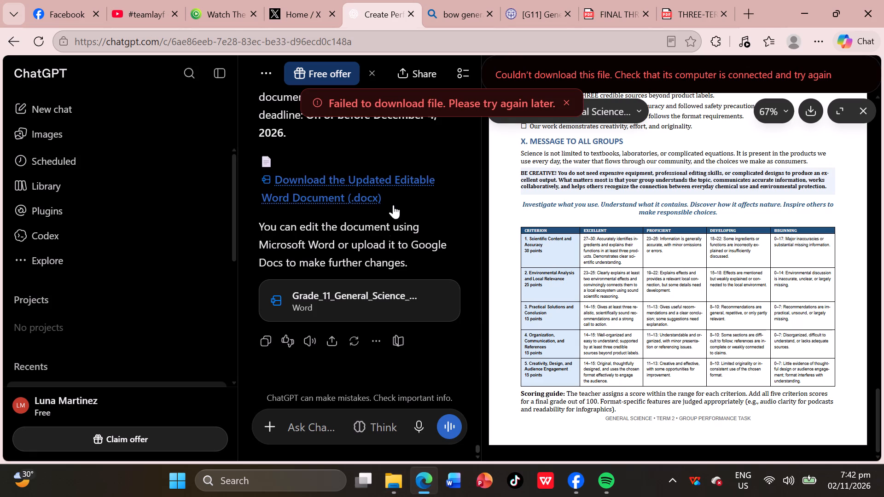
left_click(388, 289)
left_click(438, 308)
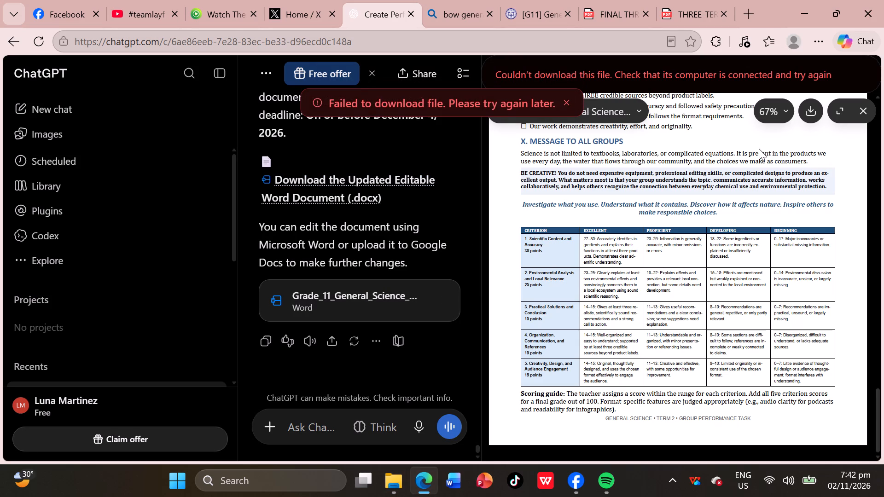
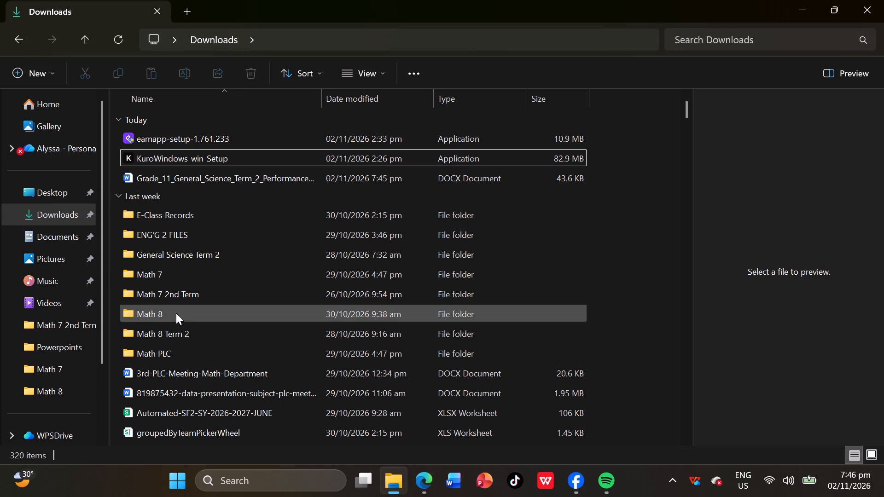
triple_click(167, 176)
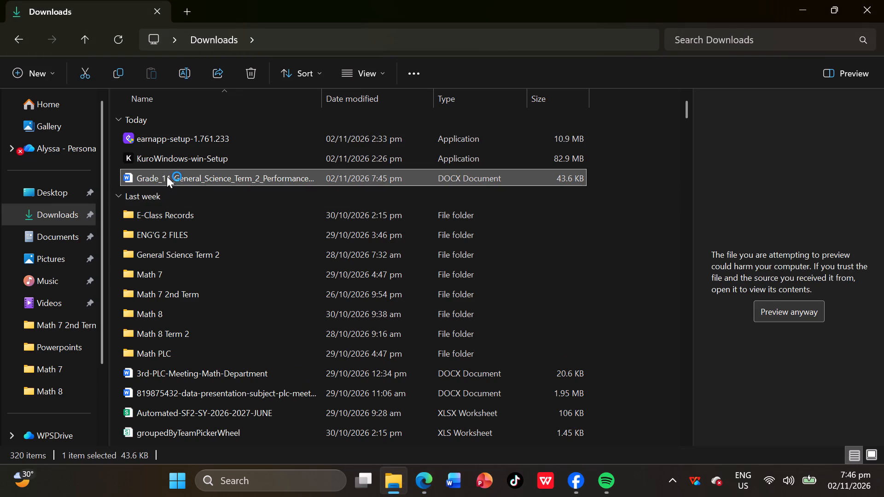
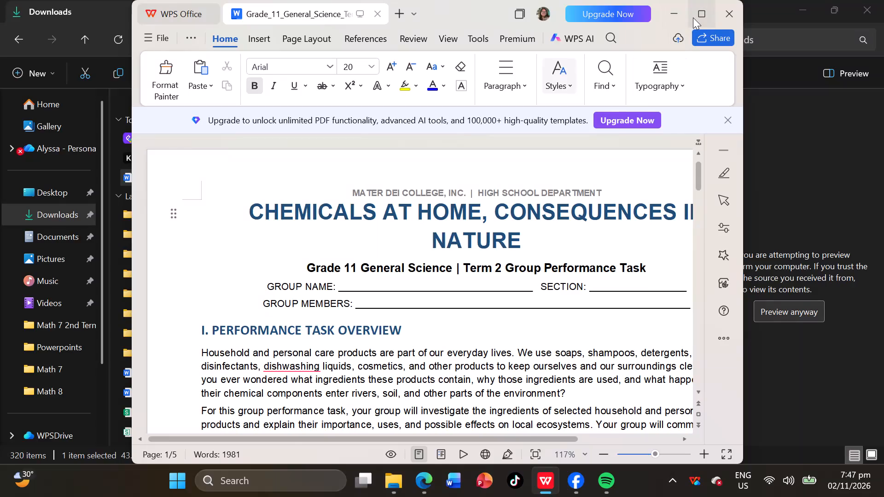
Maximize the document window and set the font colour of all body text to Automatic.
left_click(693, 17)
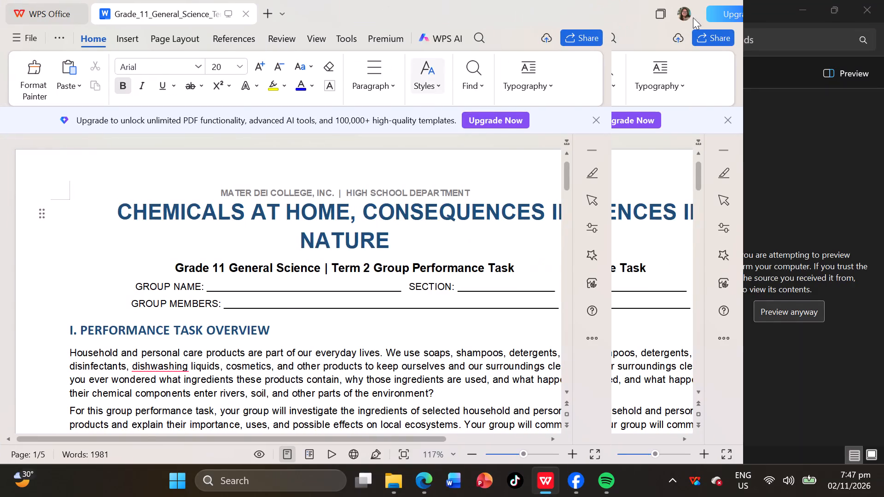
scroll(503, 267, "down", 3)
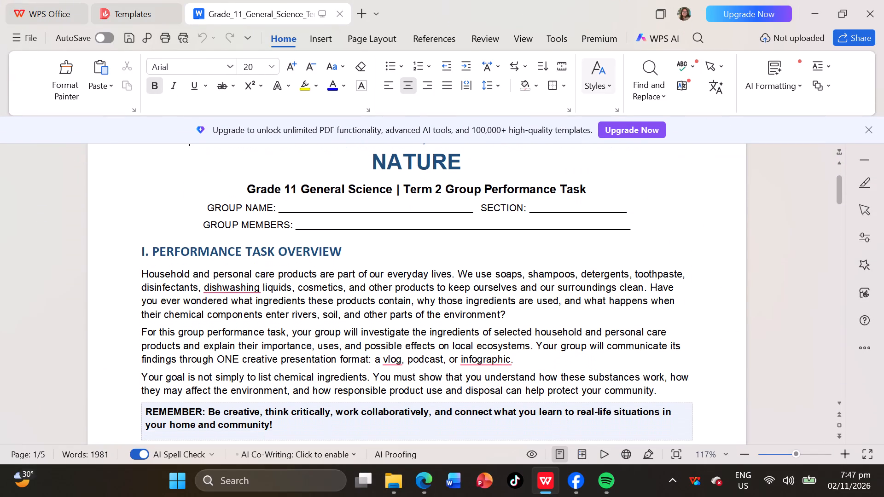
left_click(503, 267)
key("ctrl+a")
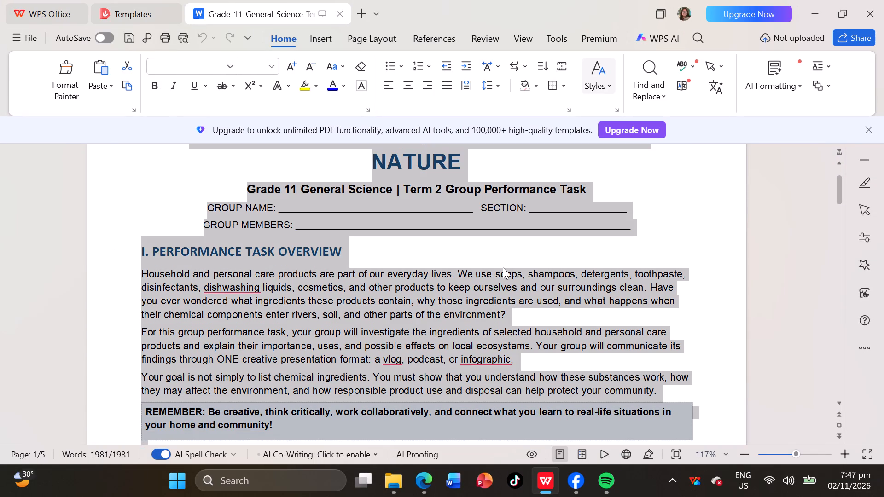
left_click(345, 85)
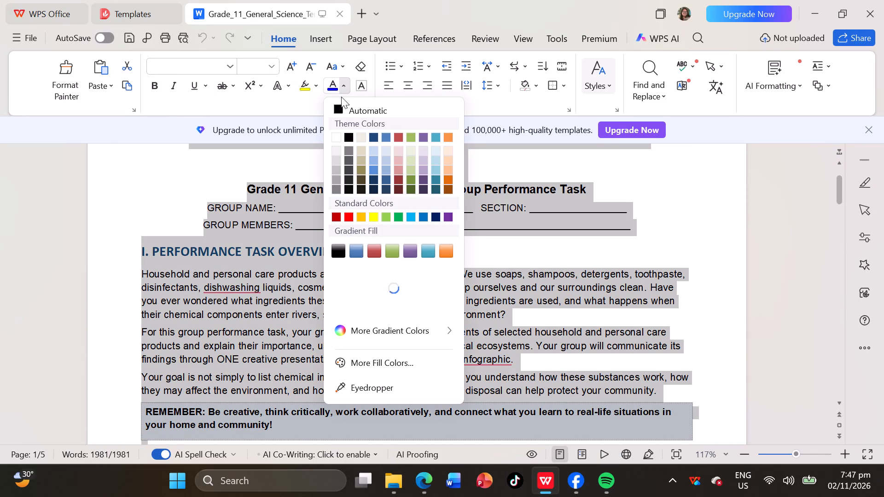
left_click(342, 108)
left_click(383, 241)
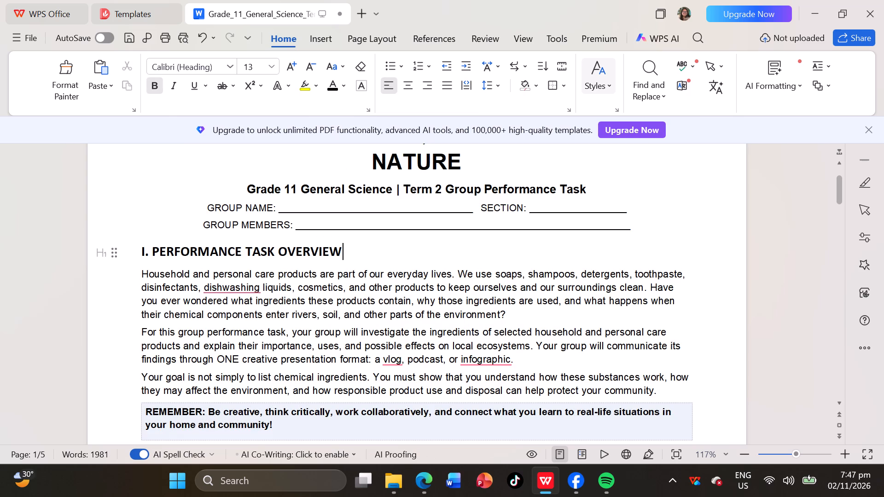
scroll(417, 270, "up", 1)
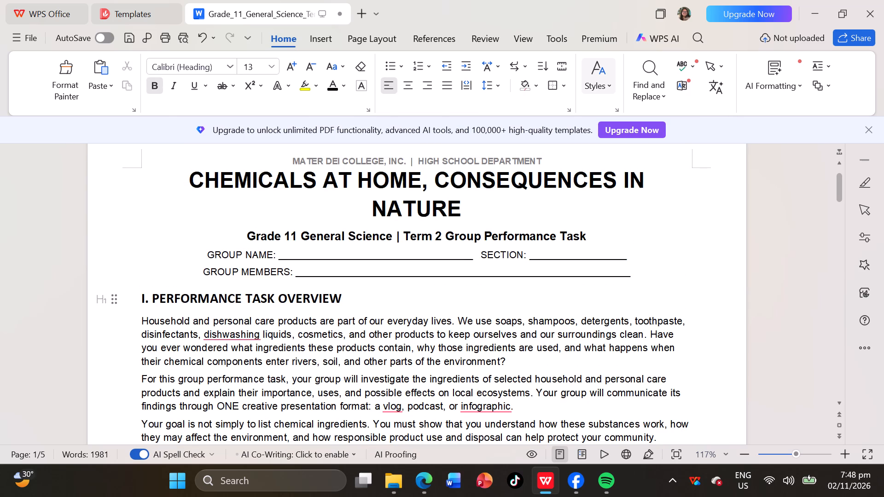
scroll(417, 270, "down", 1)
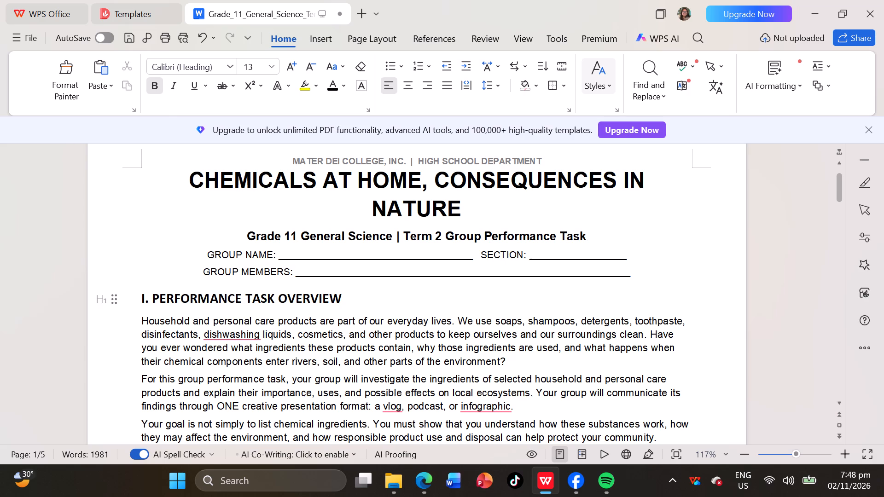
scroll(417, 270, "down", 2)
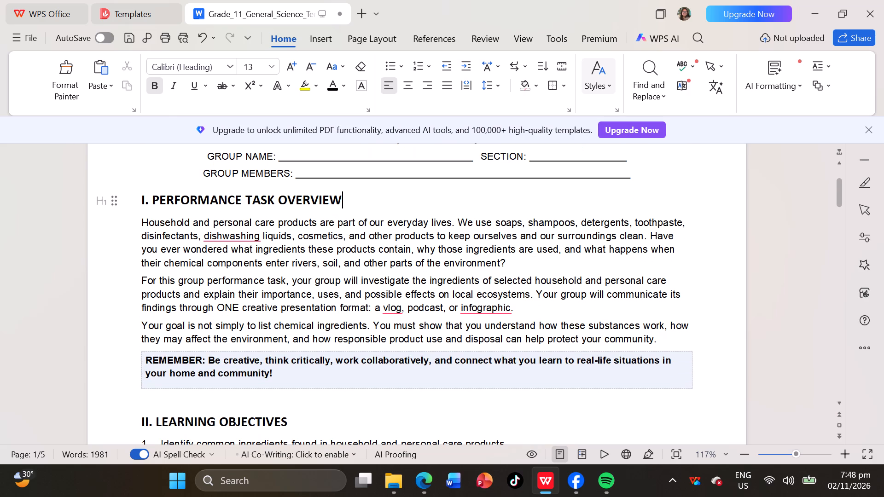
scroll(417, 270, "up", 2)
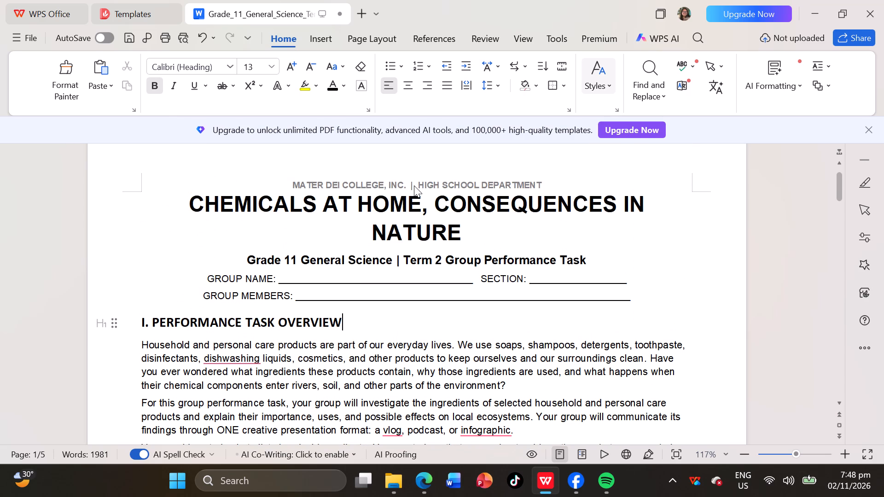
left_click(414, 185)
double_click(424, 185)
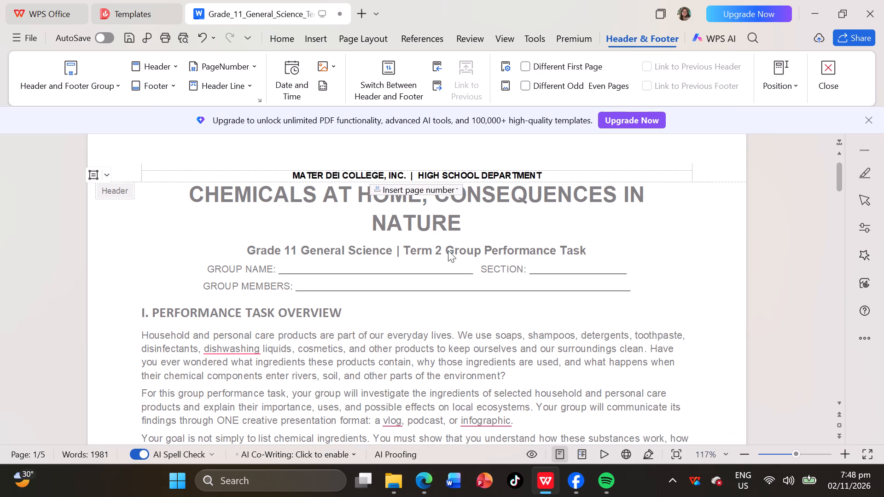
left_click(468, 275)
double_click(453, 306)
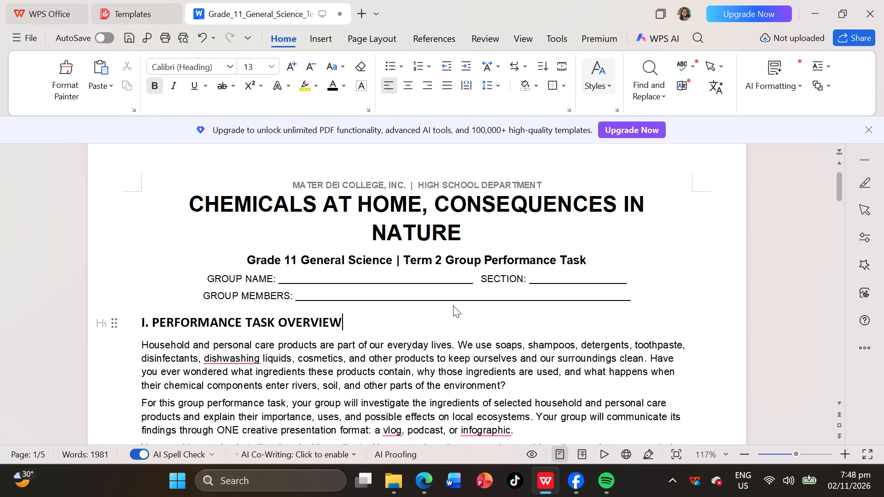
Justify the section I Performance Task Overview paragraphs together with the REMEMBER box.
scroll(453, 306, "down", 4)
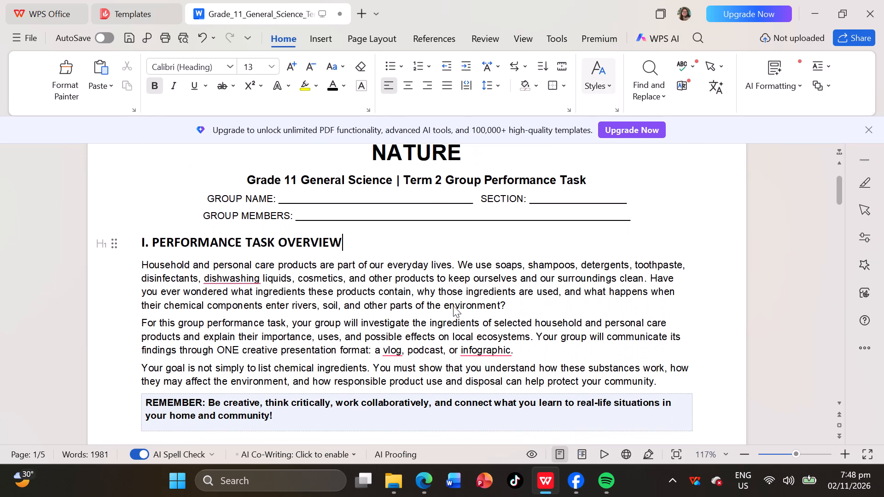
scroll(453, 306, "down", 2)
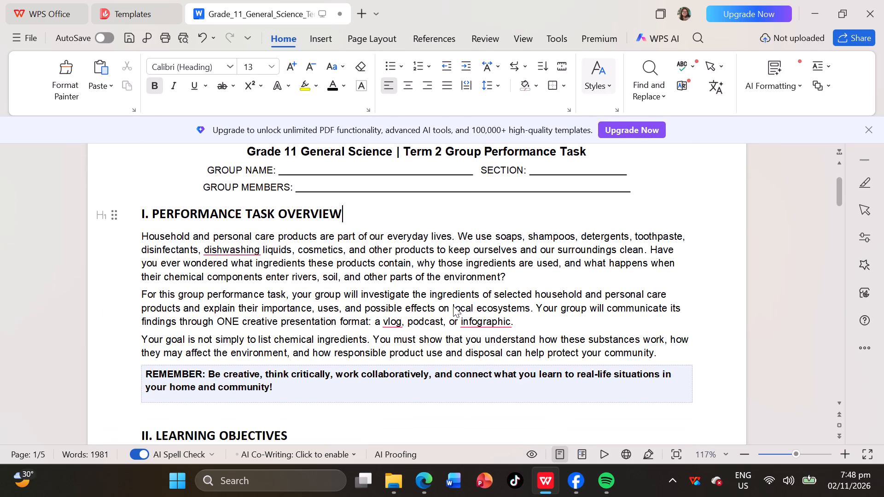
left_click(453, 306)
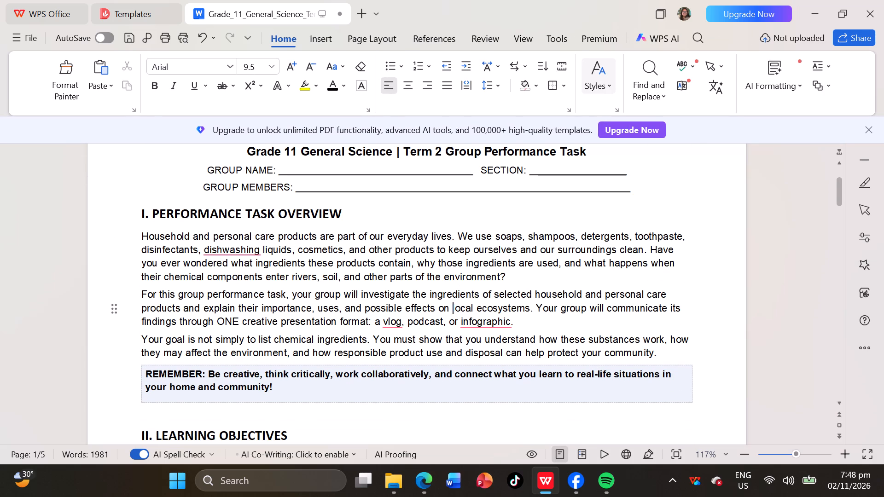
left_click_drag(139, 235, 473, 345)
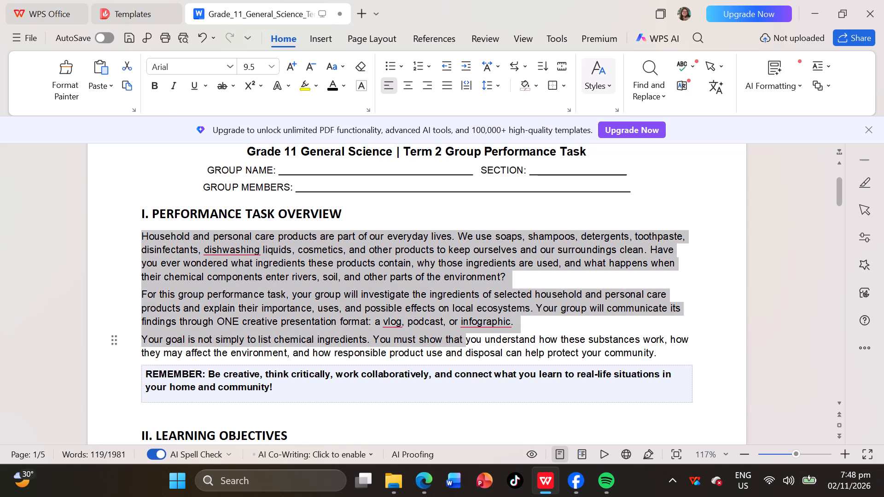
left_click_drag(473, 345, 509, 394)
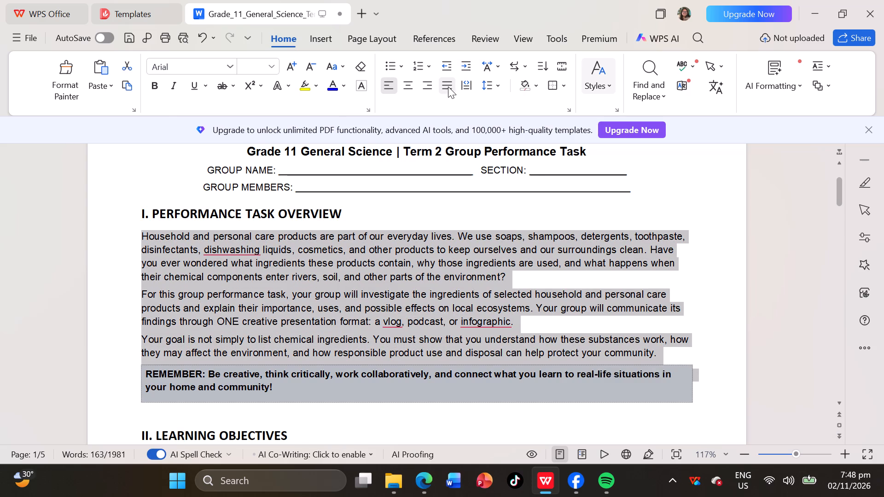
left_click(449, 87)
left_click(521, 336)
Justify section III's introductory paragraph, its "Investigate at least THREE" paragraph and the product list, skipping the centred question.
scroll(521, 336, "down", 1)
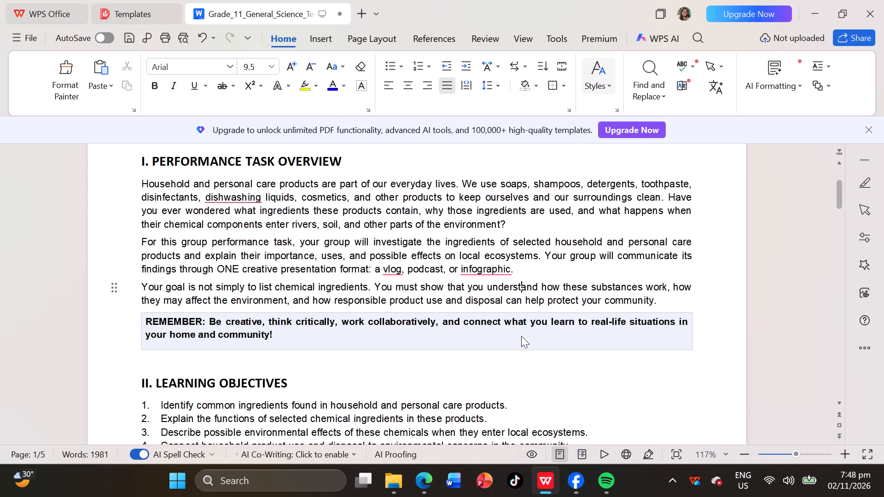
scroll(521, 336, "down", 4)
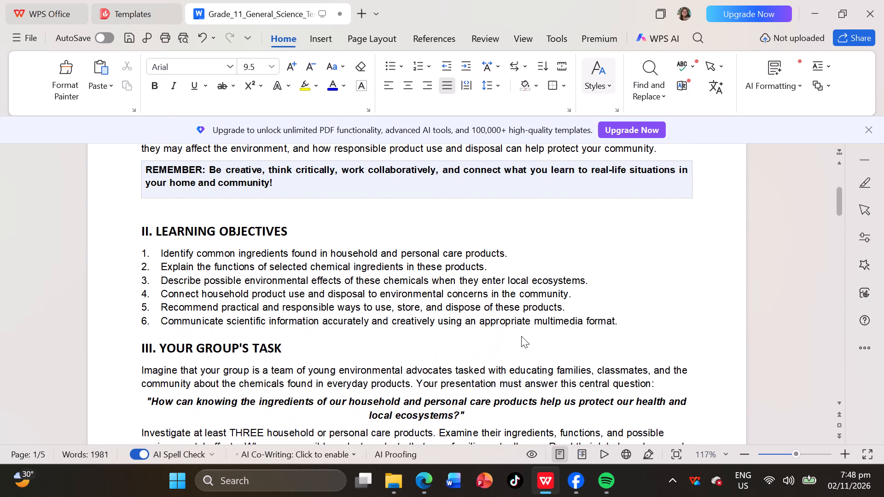
scroll(521, 336, "down", 2)
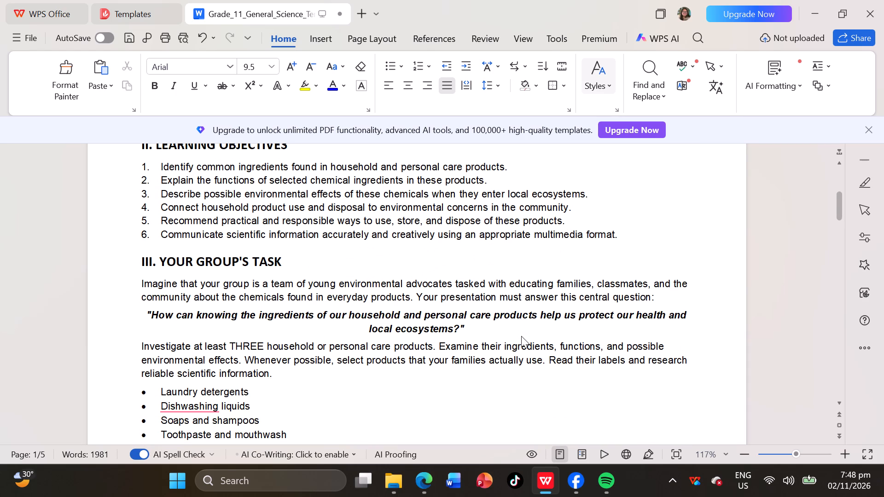
scroll(521, 336, "down", 1)
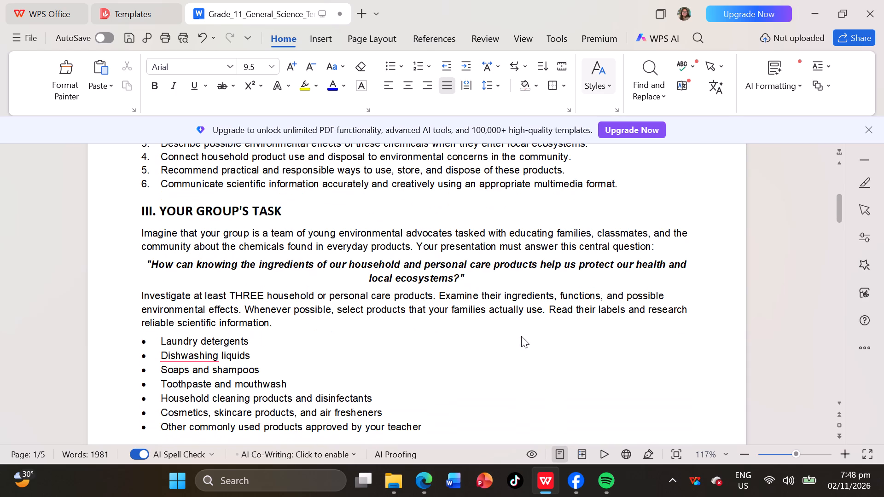
scroll(521, 336, "down", 1)
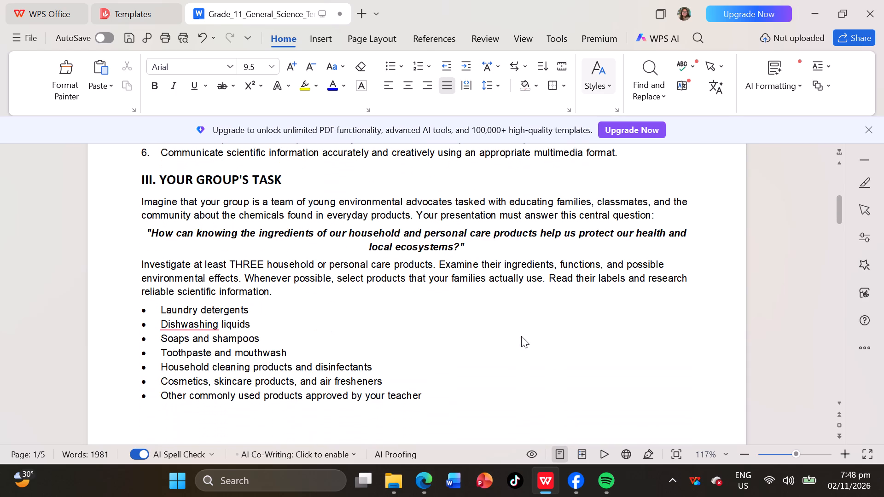
scroll(521, 336, "down", 1)
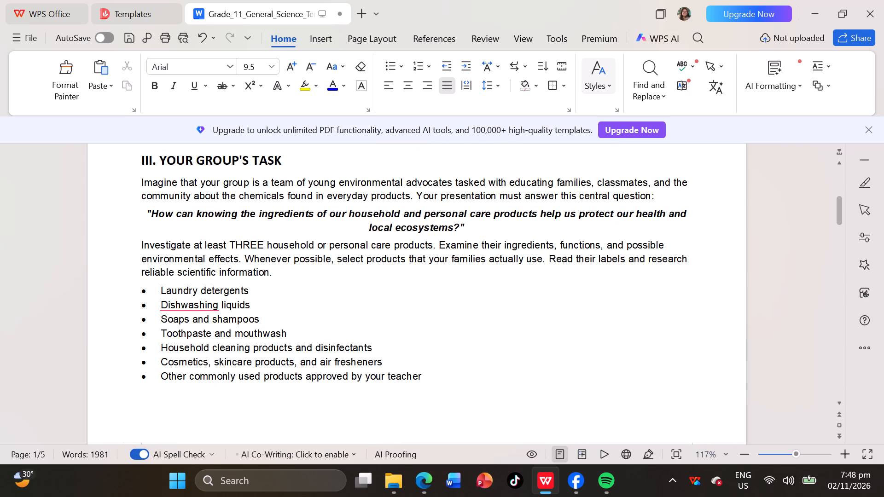
left_click_drag(136, 182, 332, 204)
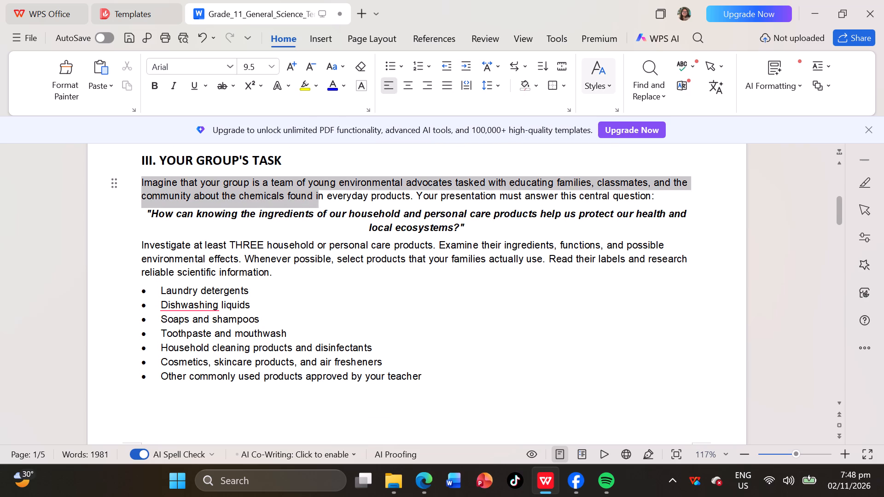
left_click_drag(332, 204, 665, 193)
key("ctrl+j")
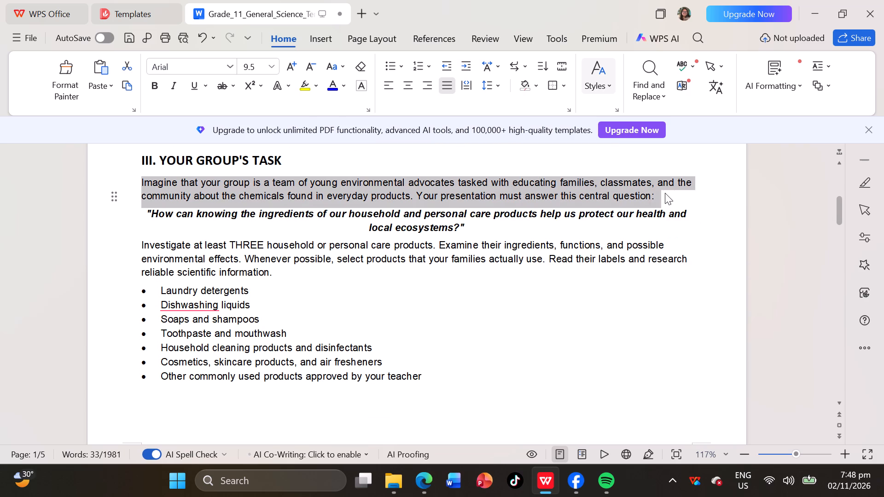
left_click_drag(135, 245, 448, 379)
key("ctrl+j")
Justify the text from the IV. Required Content heading through the Option 1 vlog bullets at the end of page 2.
scroll(448, 379, "down", 3)
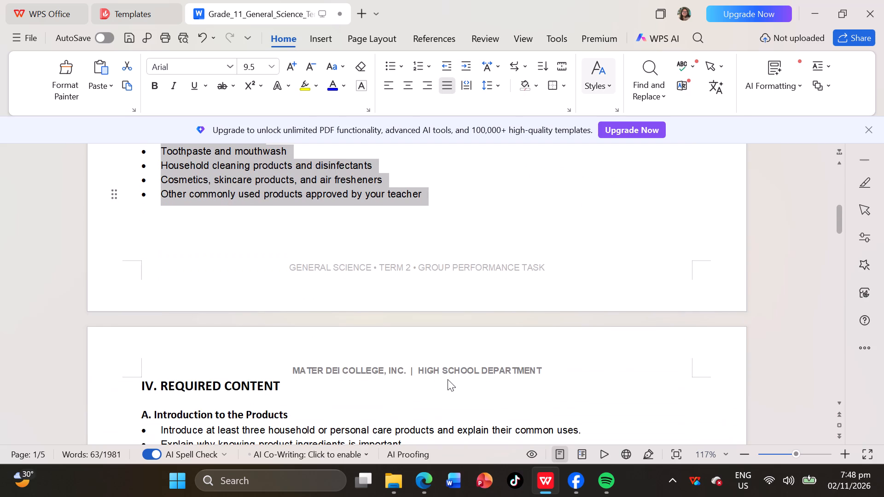
scroll(448, 379, "down", 1)
scroll(330, 341, "down", 1)
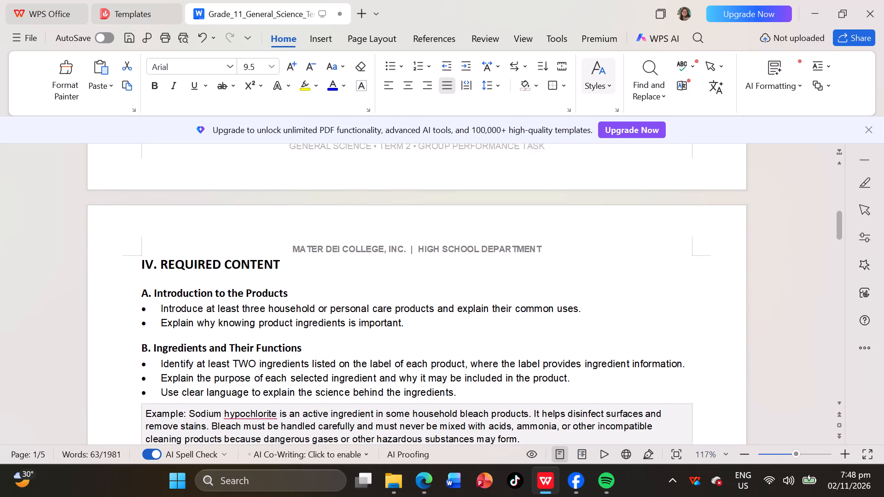
left_click_drag(140, 271, 315, 356)
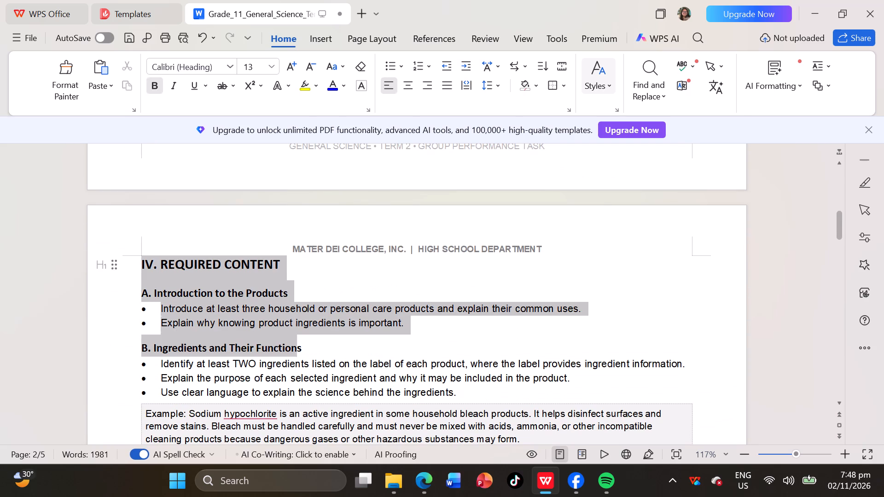
left_click_drag(315, 356, 495, 431)
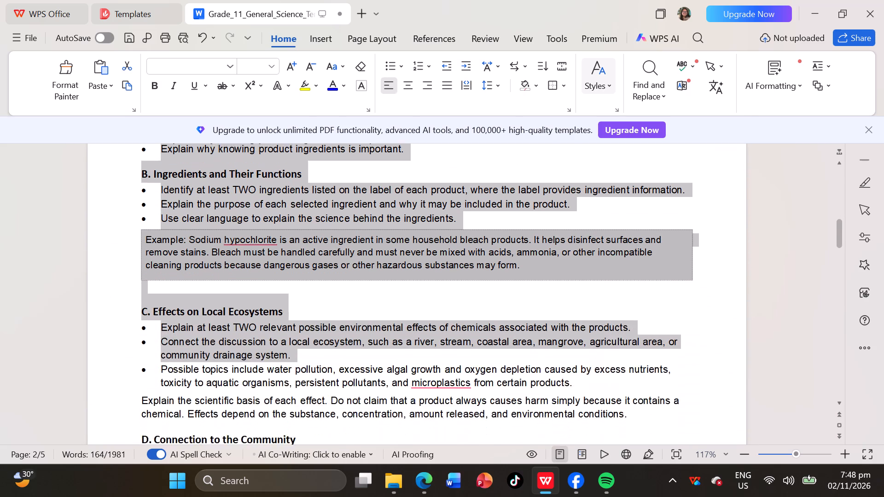
left_click_drag(495, 431, 538, 351)
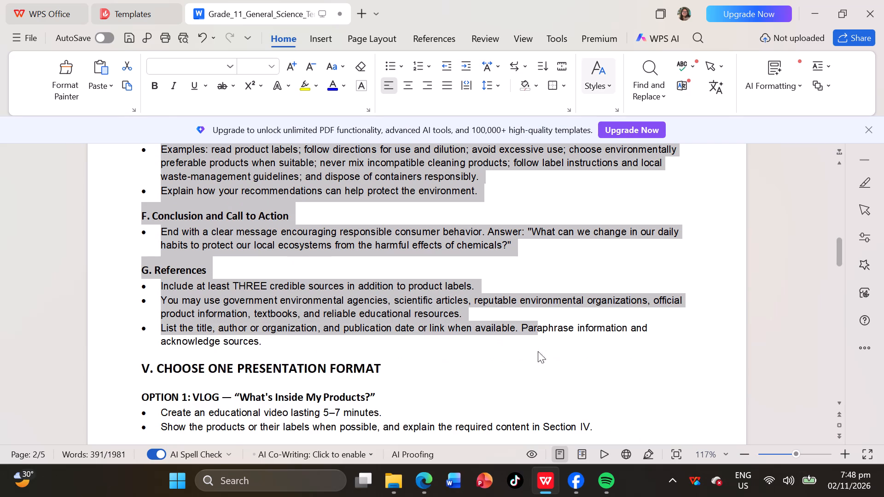
left_click_drag(538, 351, 531, 445)
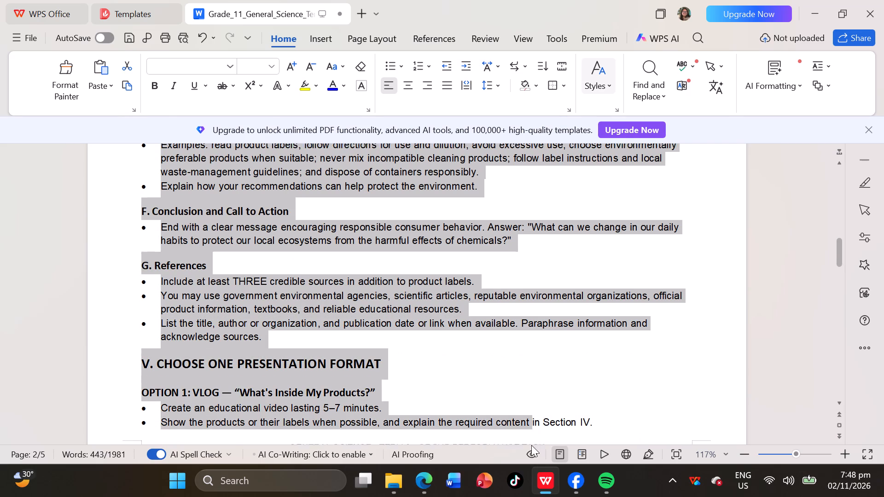
left_click_drag(531, 445, 557, 168)
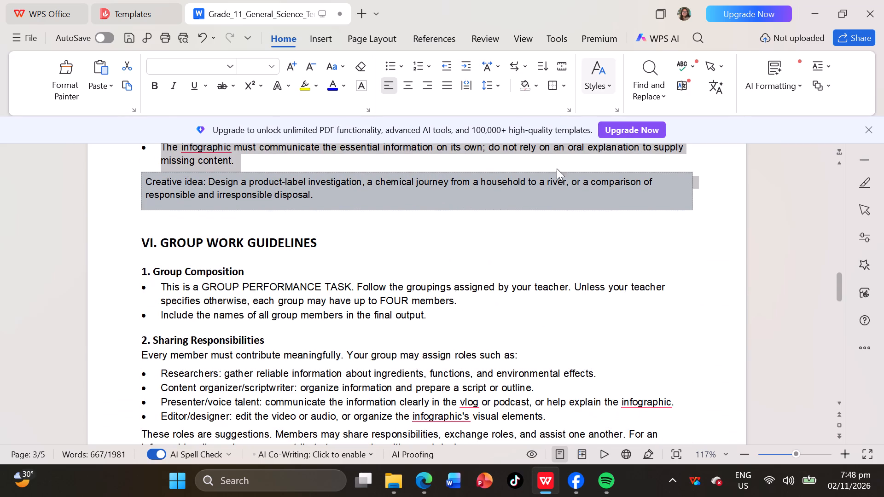
left_click_drag(557, 168, 614, 266)
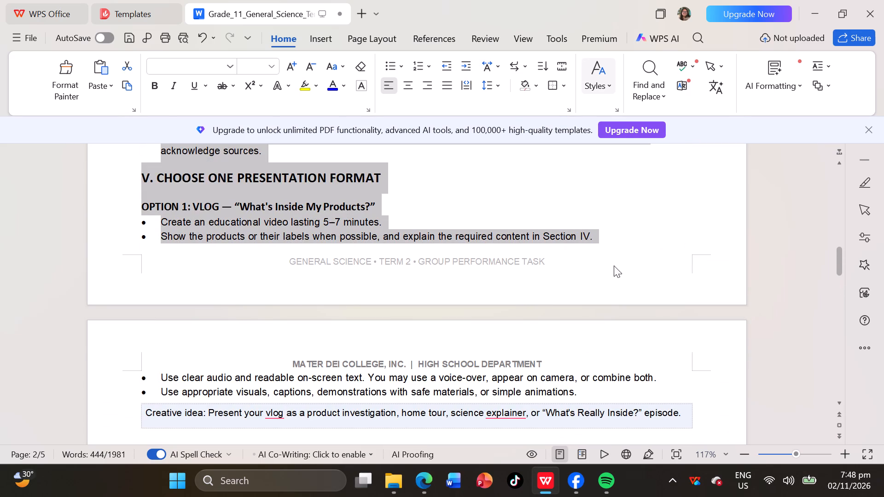
left_click_drag(614, 266, 636, 259)
key("ctrl+j")
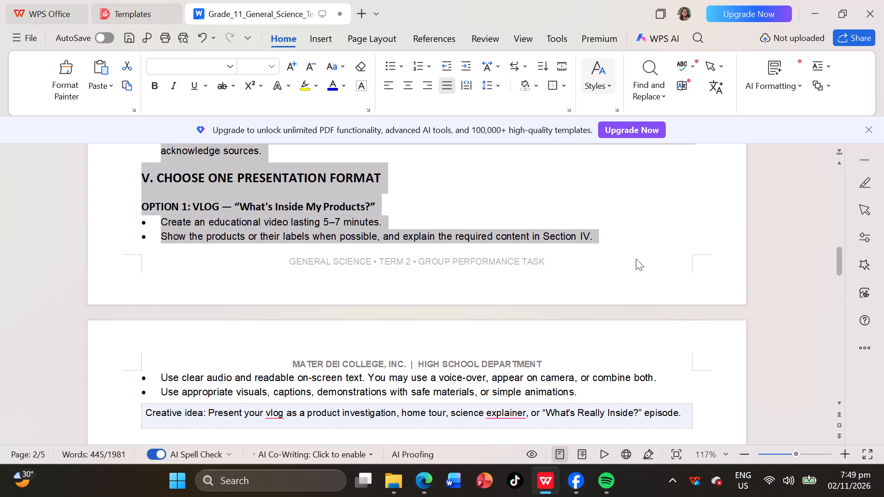
Justify the remaining Option 1 vlog bullets and their Creative idea box at the start of page 3.
scroll(571, 277, "down", 1)
left_click_drag(157, 316, 165, 315)
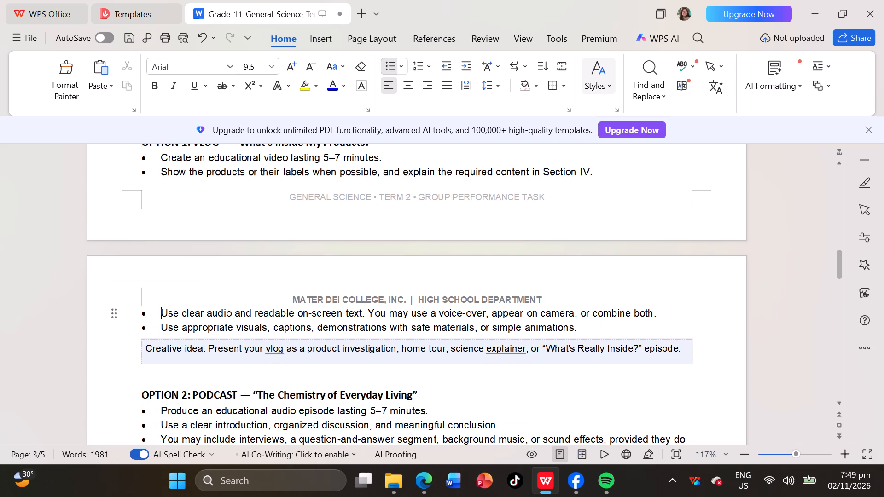
left_click_drag(165, 315, 553, 343)
key("ctrl+j")
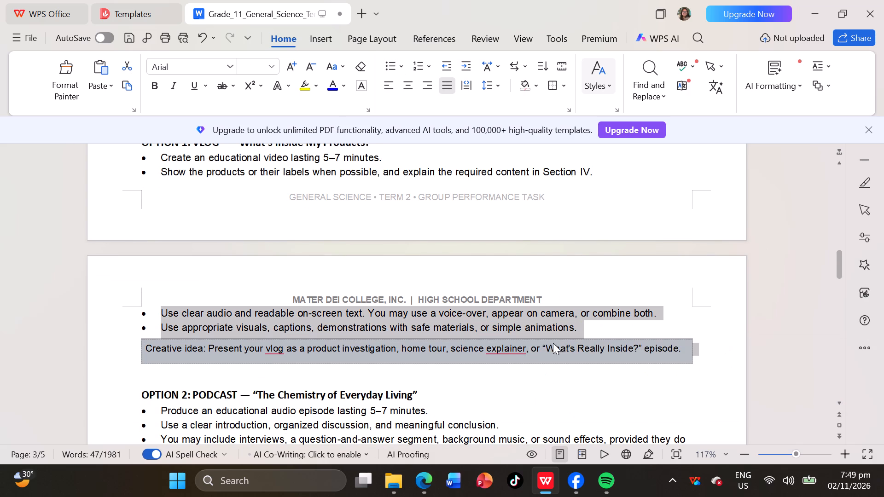
Delete the word "audio" from the first bullet under Option 2: Podcast.
scroll(533, 374, "down", 2)
left_click(522, 329)
scroll(411, 328, "down", 1)
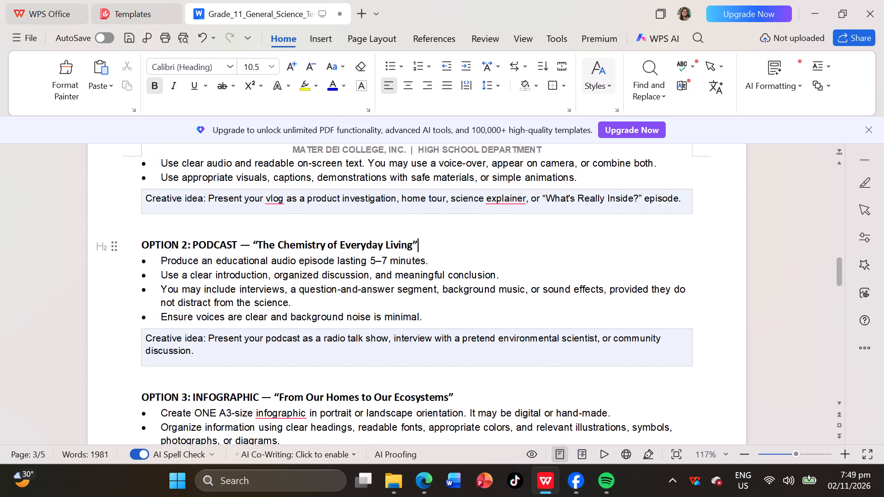
scroll(411, 328, "down", 1)
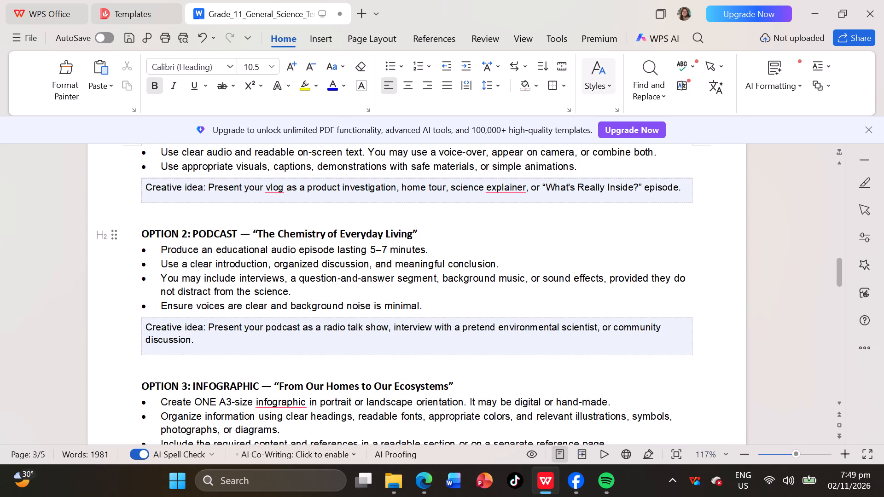
left_click(296, 252)
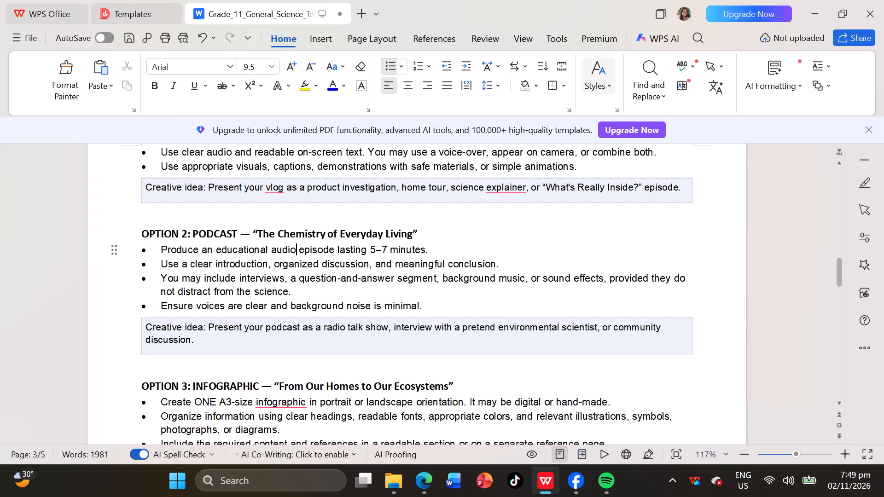
key("BackSpace")
key("BackSpace")
key("BackSpace")
key("BackSpace")
key("BackSpace")
key("BackSpace")
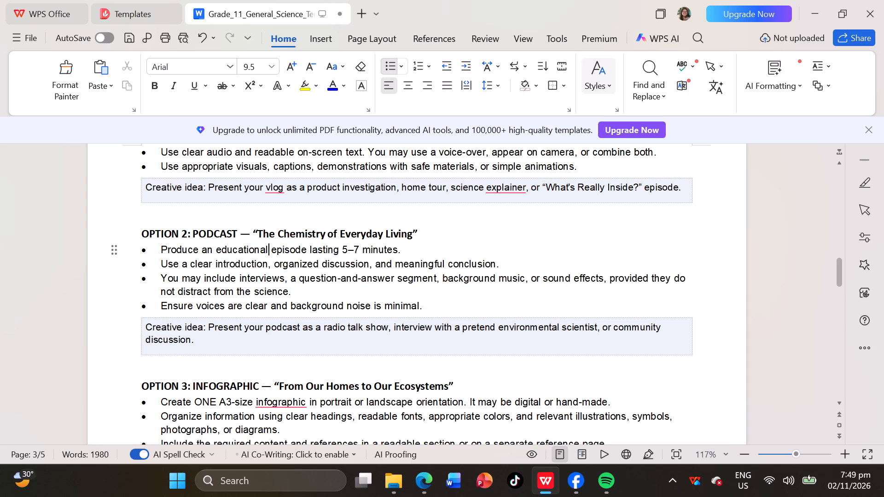
Justify the Option 2 podcast section from its heading through its bullets and Creative idea box.
left_click_drag(142, 237, 232, 311)
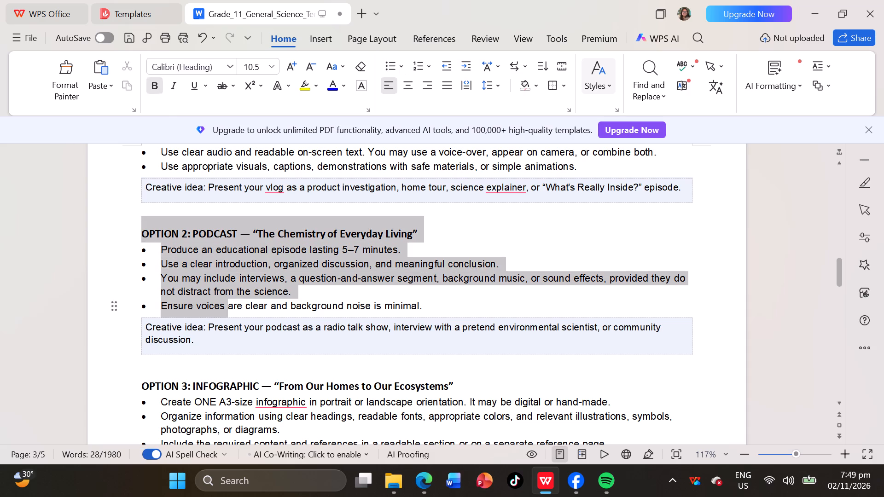
left_click_drag(232, 311, 253, 345)
key("ctrl+j")
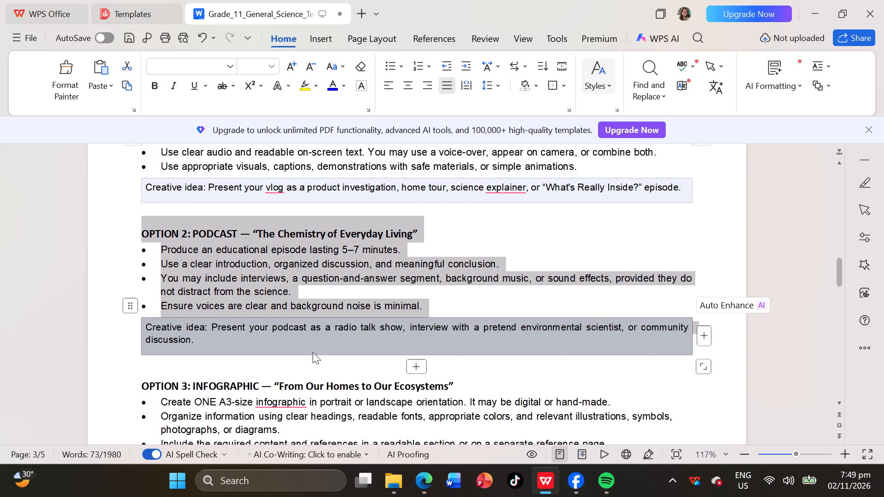
left_click(314, 353)
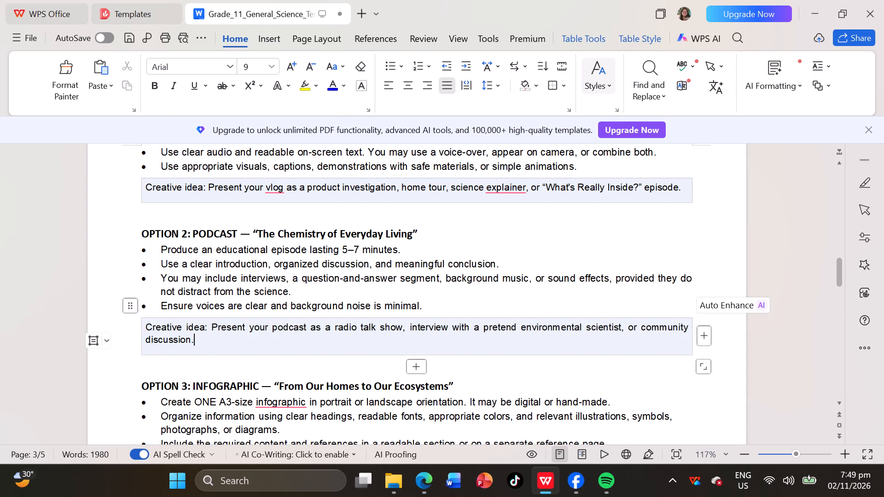
Delete the word "radio" before "talk show" in the podcast's Creative idea box.
left_click(355, 329)
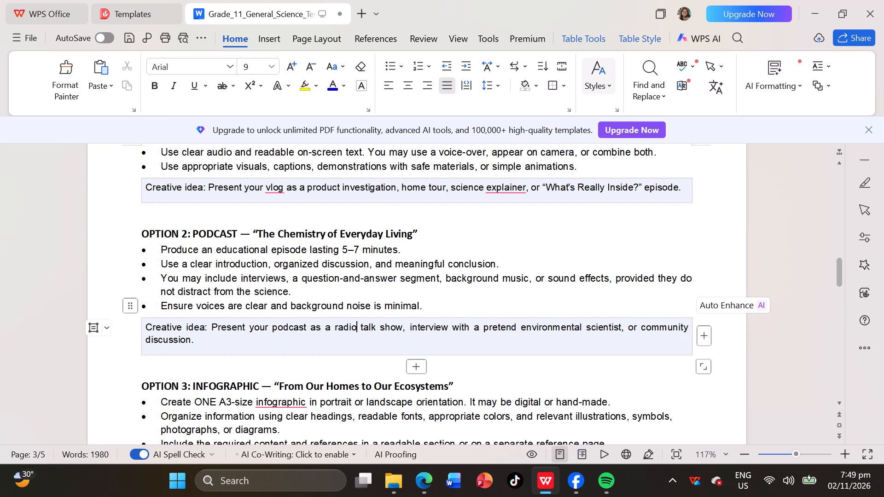
key("BackSpace")
key("BackSpace")
key("BackSpace")
key("BackSpace")
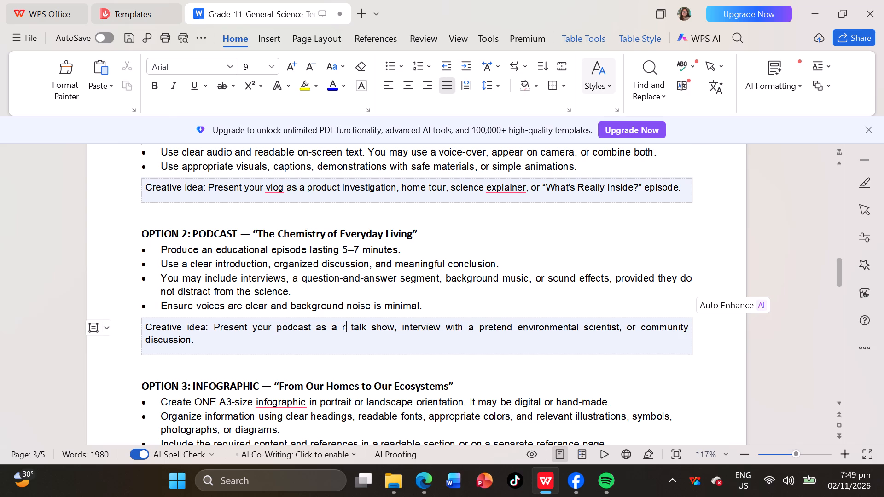
key("BackSpace")
key("BackSpace")
left_click(509, 350)
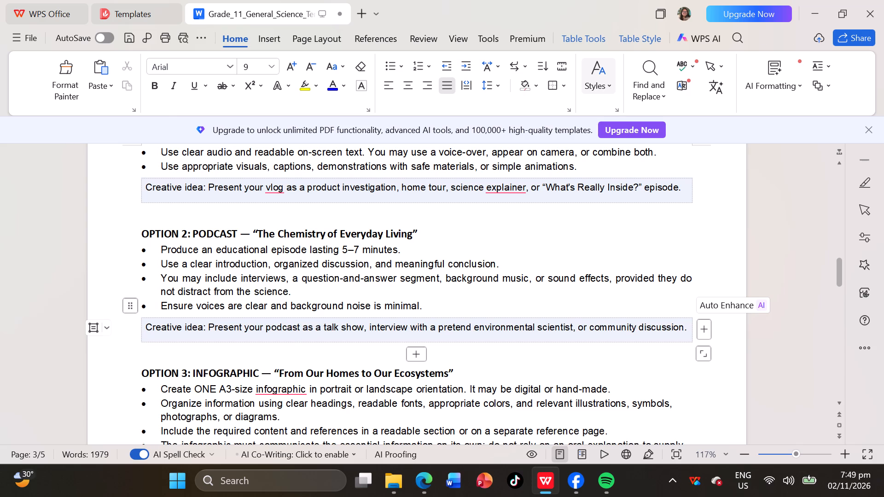
Change the infographic size in the first Option 3 bullet to A4.
scroll(509, 350, "down", 3)
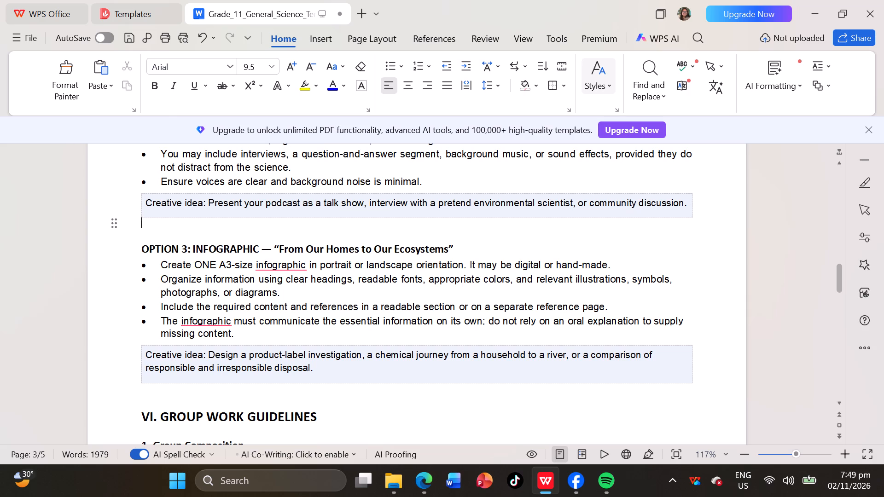
left_click(253, 265)
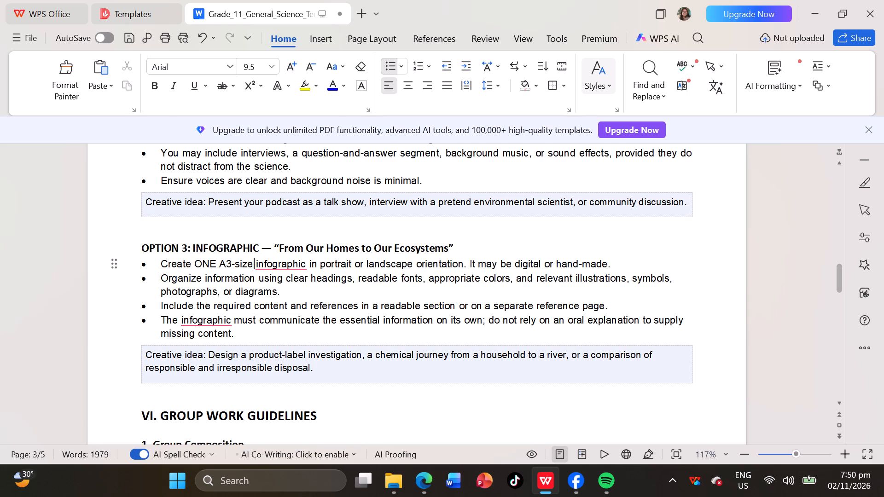
left_click(232, 264)
key("BackSpace")
key("4")
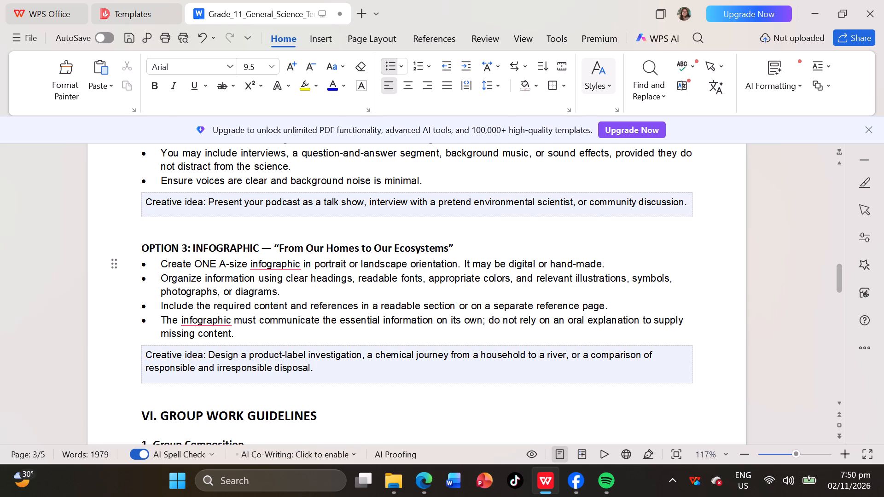
left_click(302, 291)
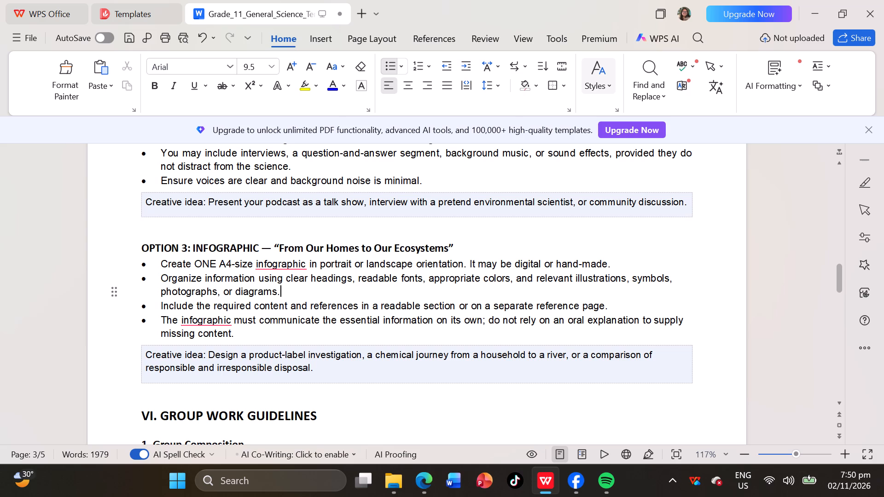
Add "for digital" after "portrait or landscape orientation" in the first Option 3 bullet, before the period.
left_click(463, 262)
key("space")
type("for digital")
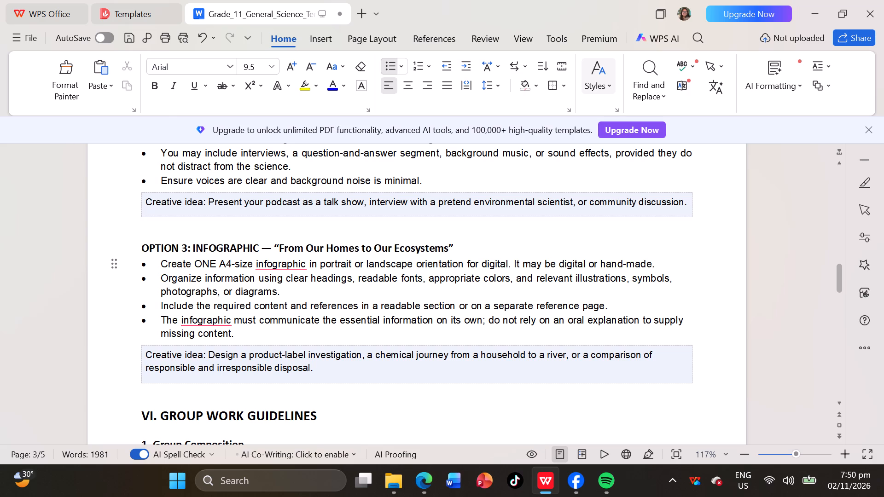
key("space")
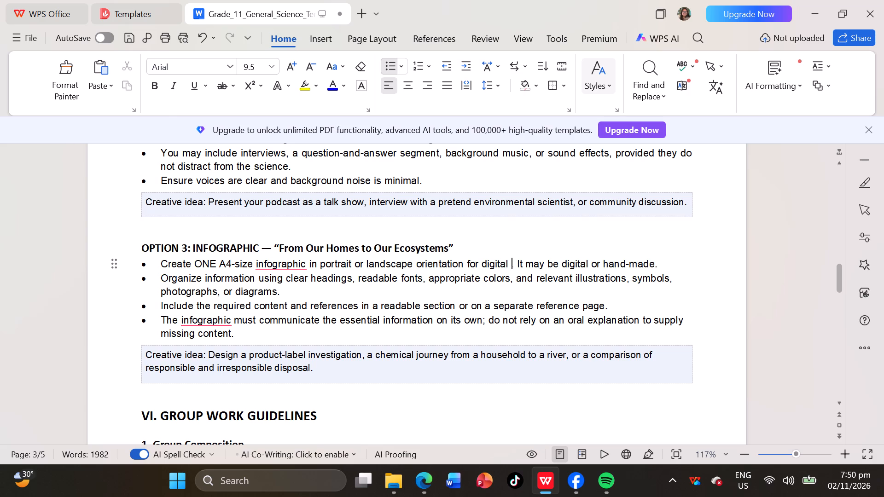
type("then")
key("BackSpace")
key("BackSpace")
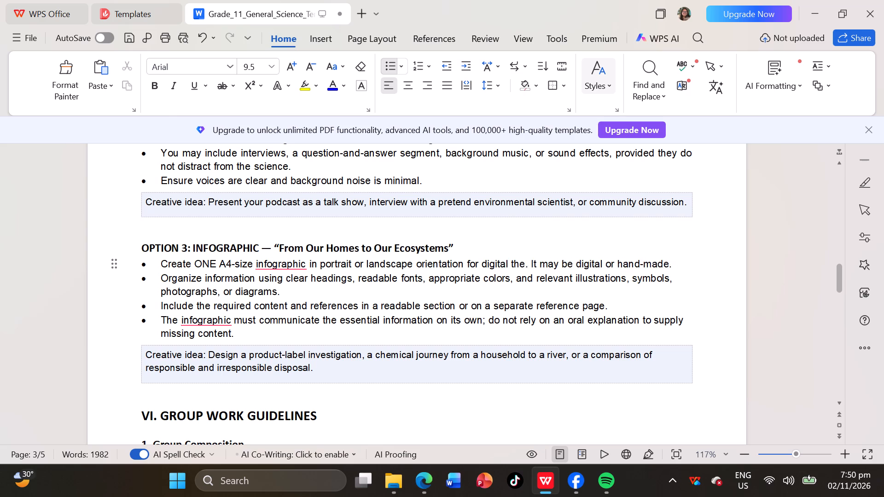
key("BackSpace")
key("BackSpace")
key("BackSpace")
Add to the first Option 3 bullet: "For hand-made, you can do the inforgraphic in portrait or landscape orientation in a 1/4 size illustration board.".
key("Right")
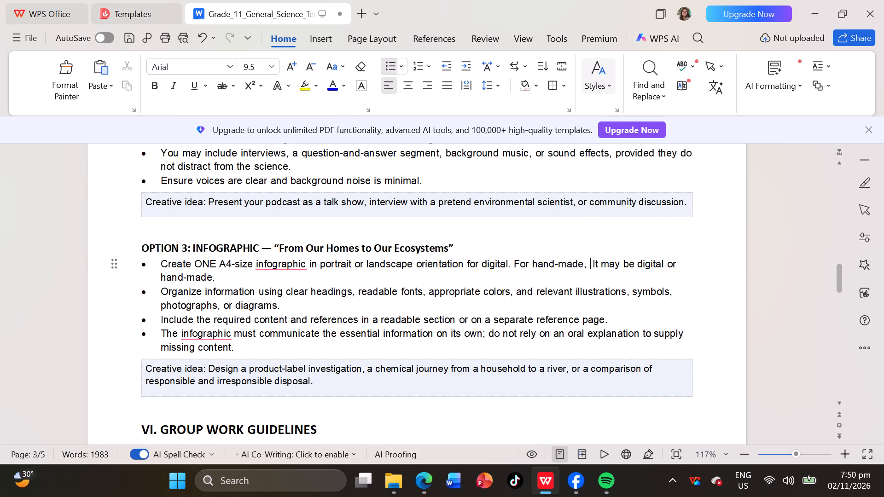
type("you can")
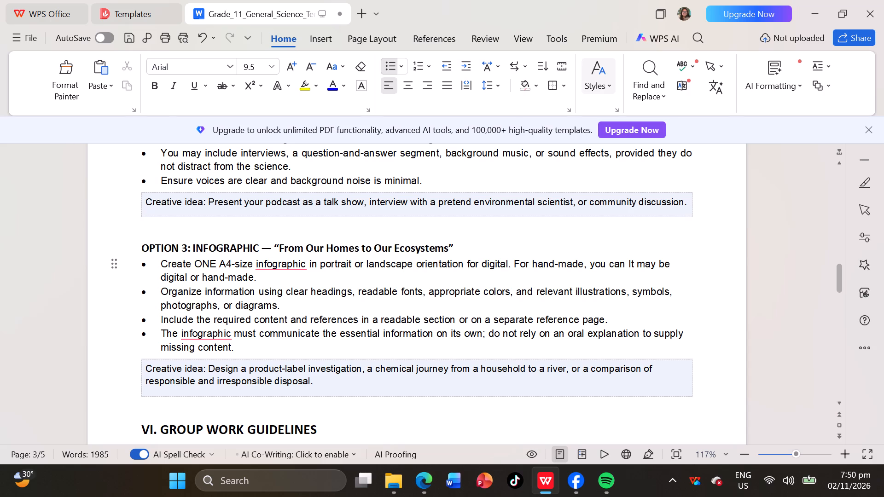
key("d")
key("BackSpace")
key("space")
type("do the inforgraphic in portrait or landscape")
key("space")
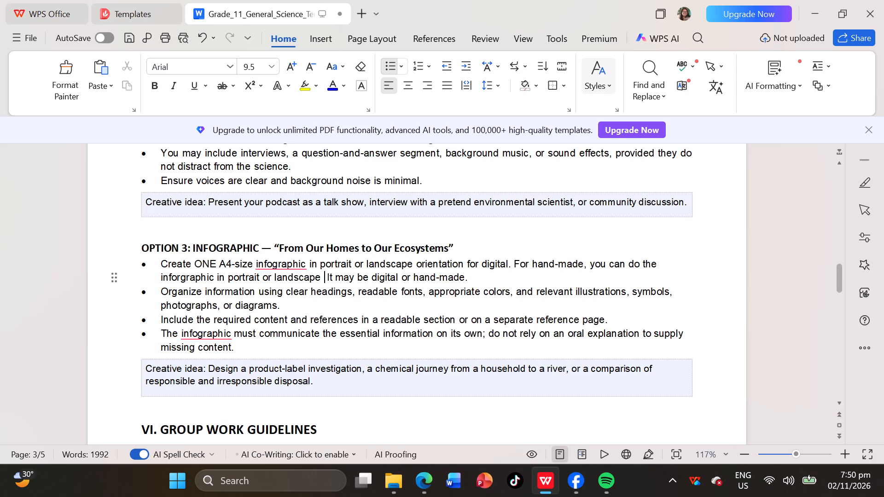
type("orientation in a")
key("space")
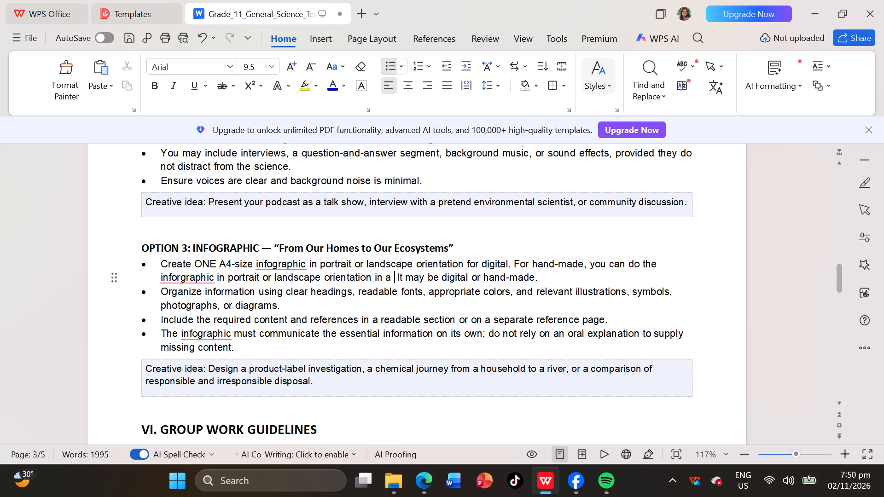
key("1")
type("/4 size illustration board.")
Delete the sentence "It may be digital or hand-made." and the space before it from the first Option 3 bullet.
left_click_drag(660, 277, 641, 275)
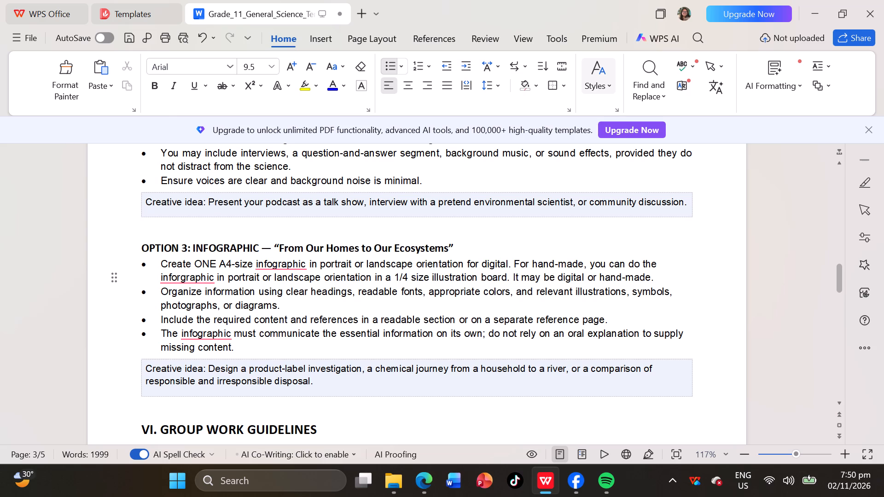
left_click_drag(641, 275, 512, 276)
key("BackSpace")
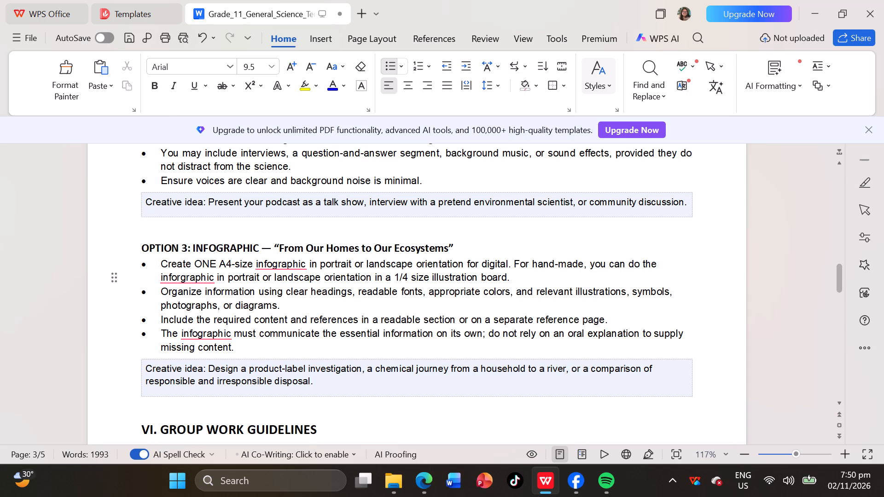
key("BackSpace")
Justify the Option 3 infographic section from its heading through its bullets and Creative idea box.
scroll(538, 294, "down", 1)
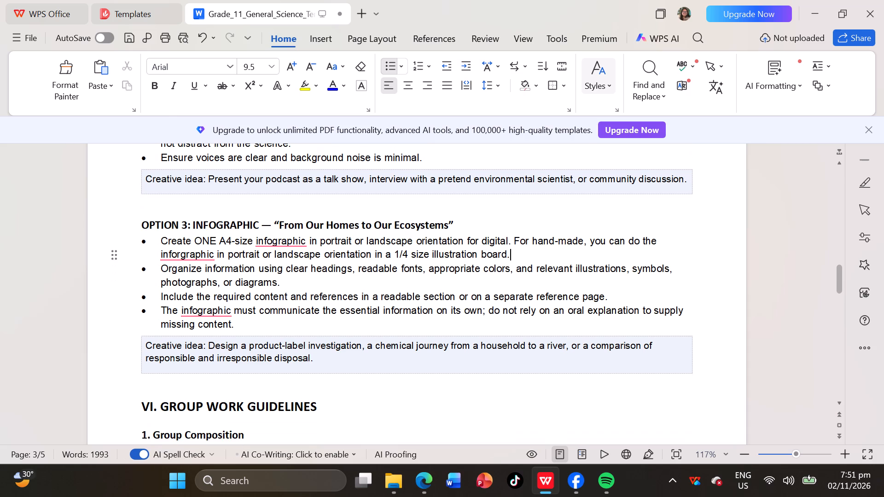
scroll(538, 294, "down", 1)
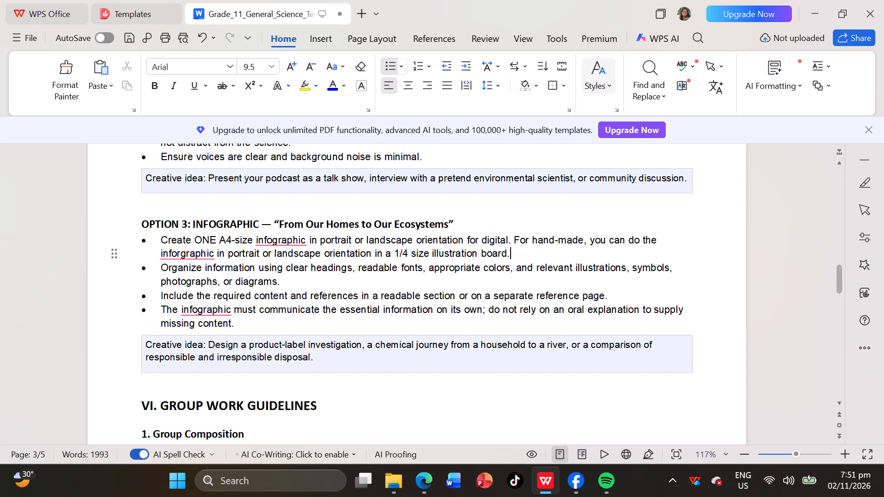
left_click_drag(142, 225, 351, 351)
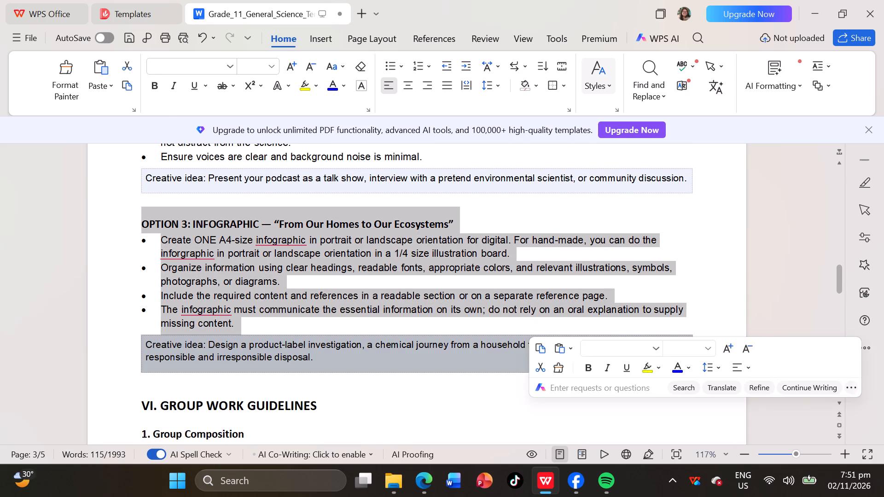
key("ctrl+j")
left_click(381, 404)
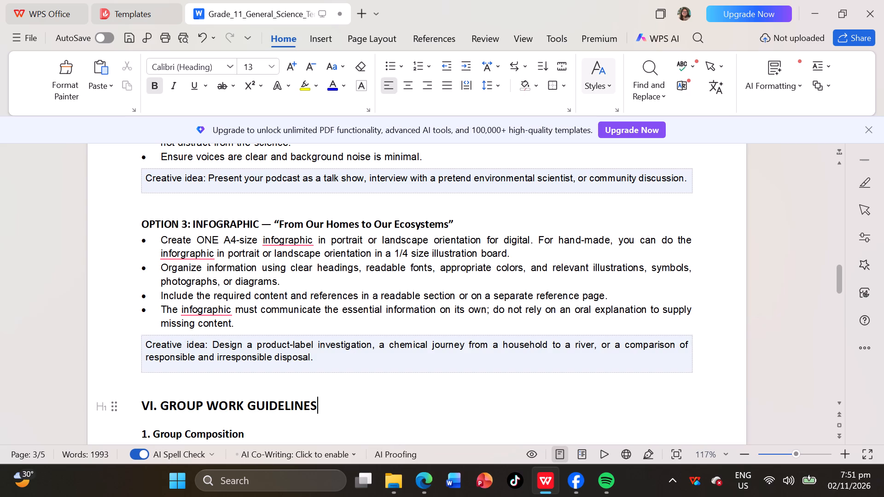
Delete the word "FOUR" from the group size limit in the first Group Composition bullet of the Group Work Guidelines.
scroll(406, 374, "down", 1)
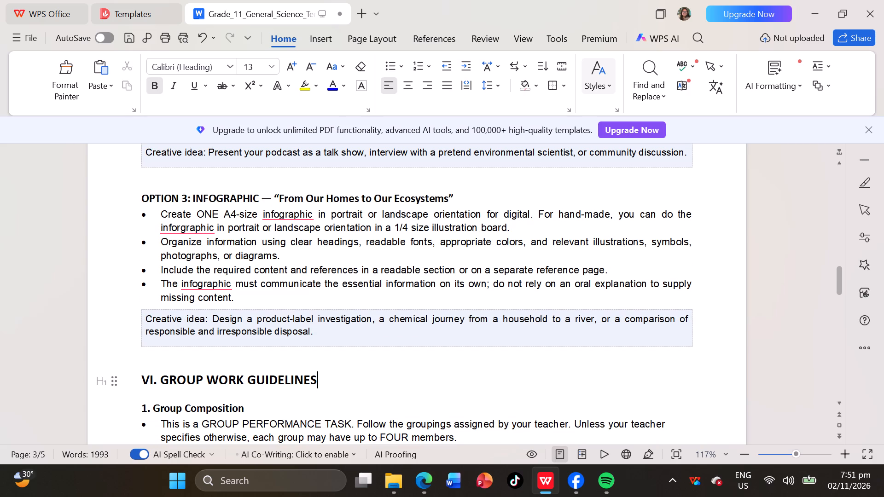
scroll(406, 374, "down", 1)
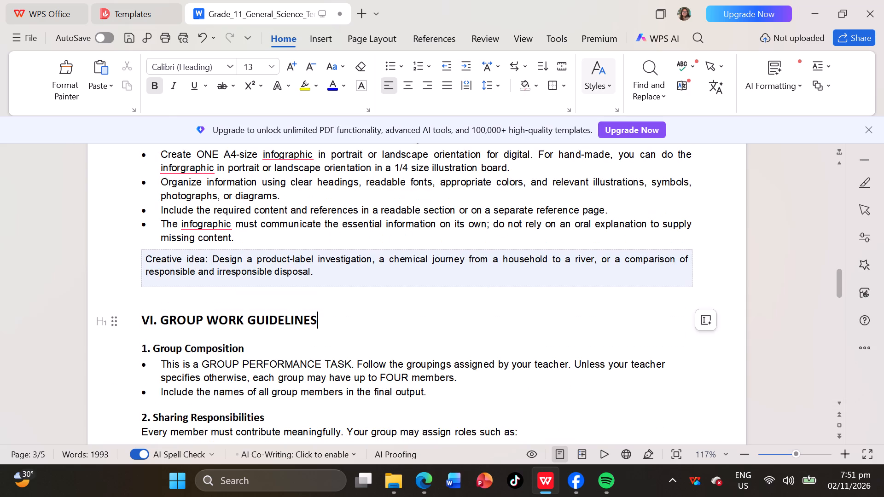
scroll(406, 374, "down", 4)
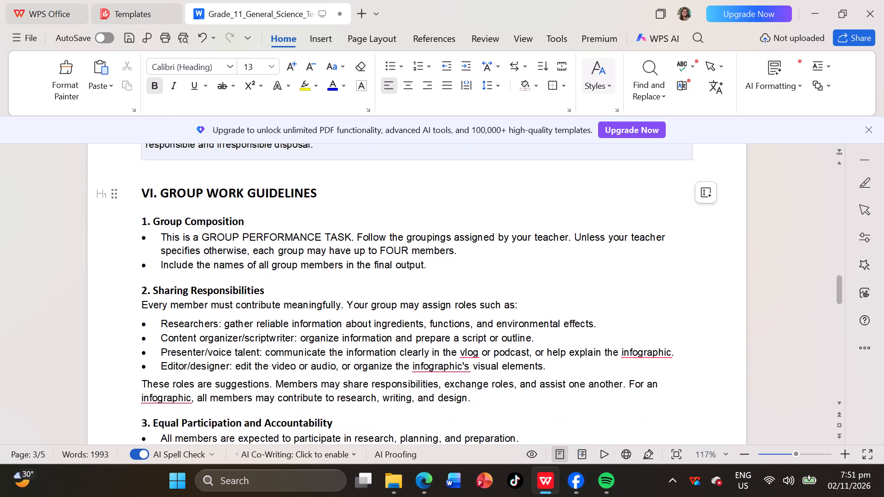
scroll(406, 374, "down", 1)
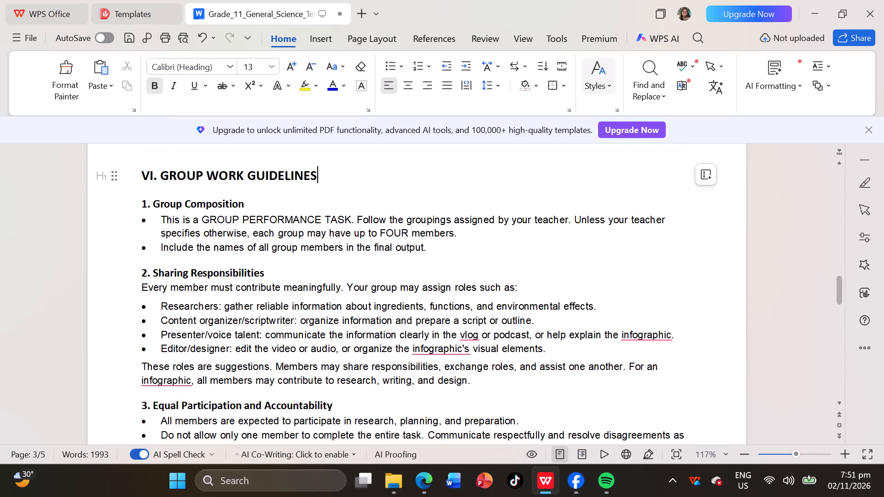
scroll(406, 374, "down", 1)
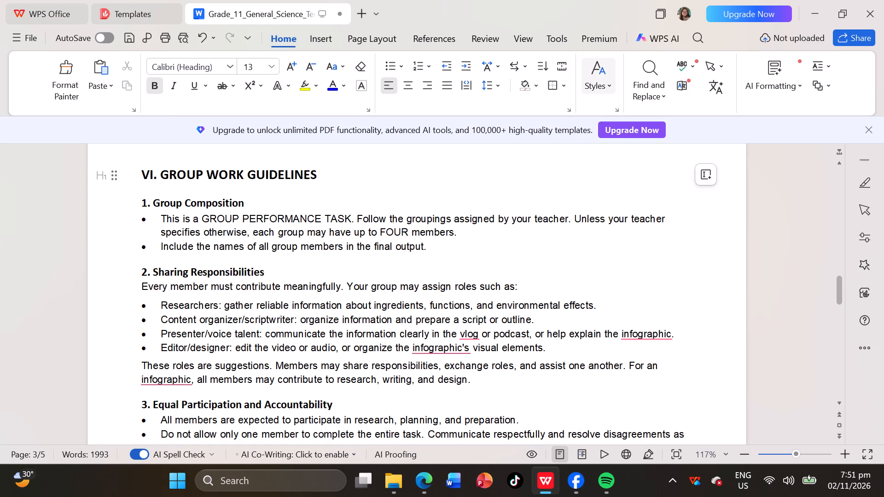
left_click(411, 231)
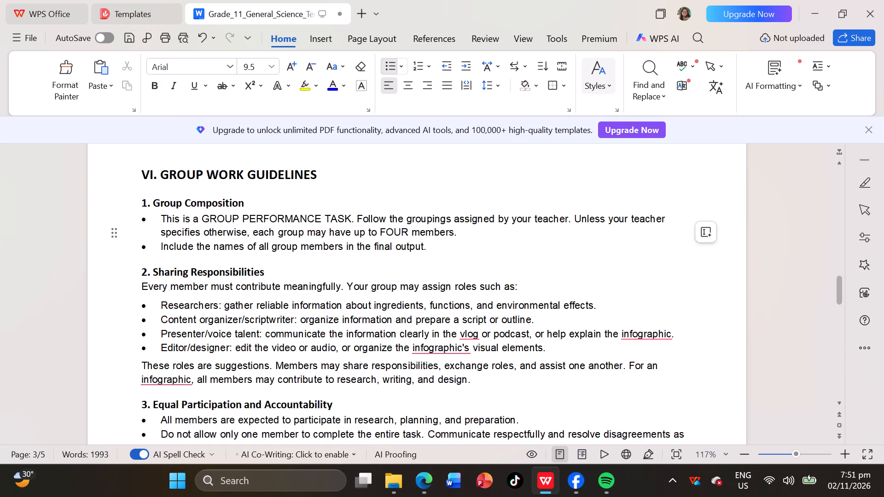
key("Left")
key("BackSpace")
key("BackSpace")
key("BackSpace")
key("BackSpace")
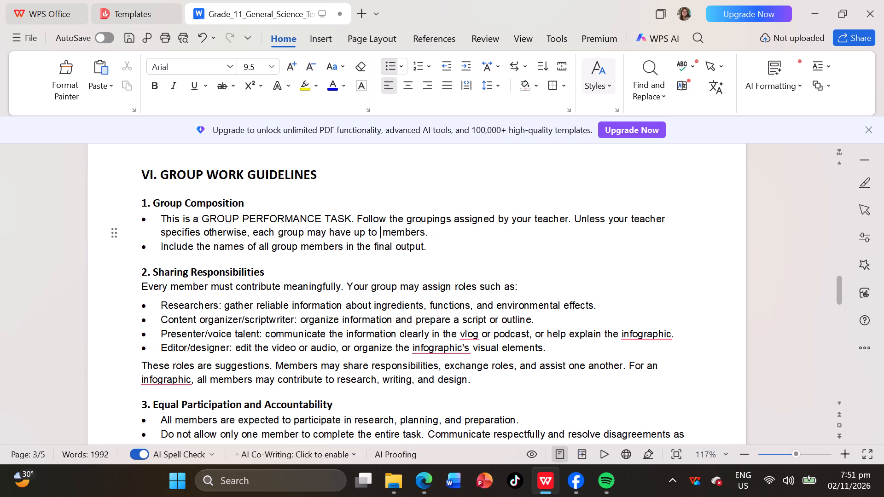
left_click(400, 495)
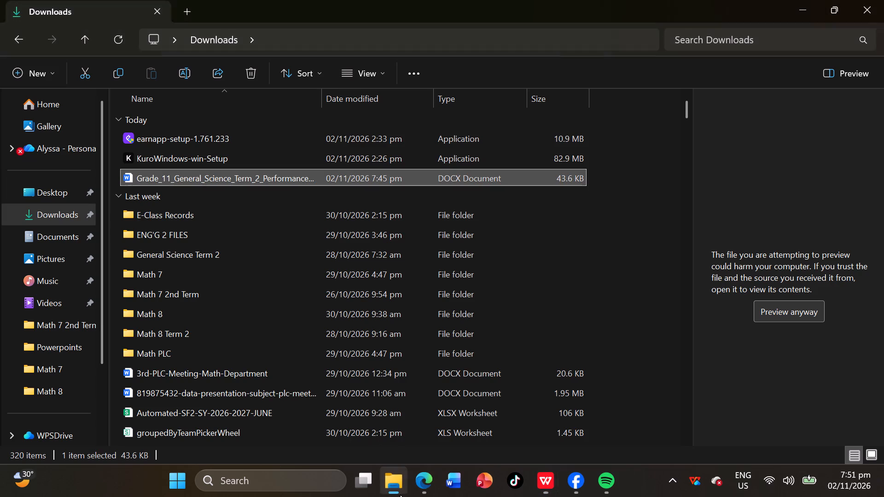
scroll(250, 322, "down", 1)
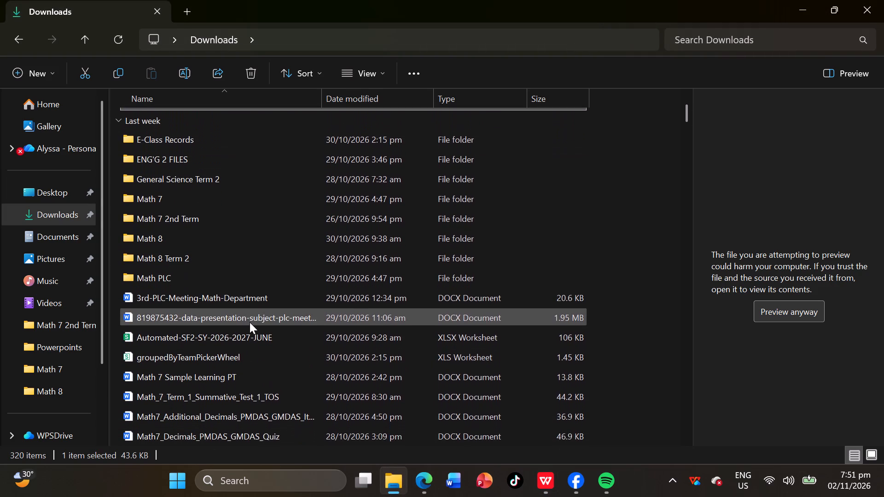
scroll(250, 322, "down", 1)
triple_click(233, 334)
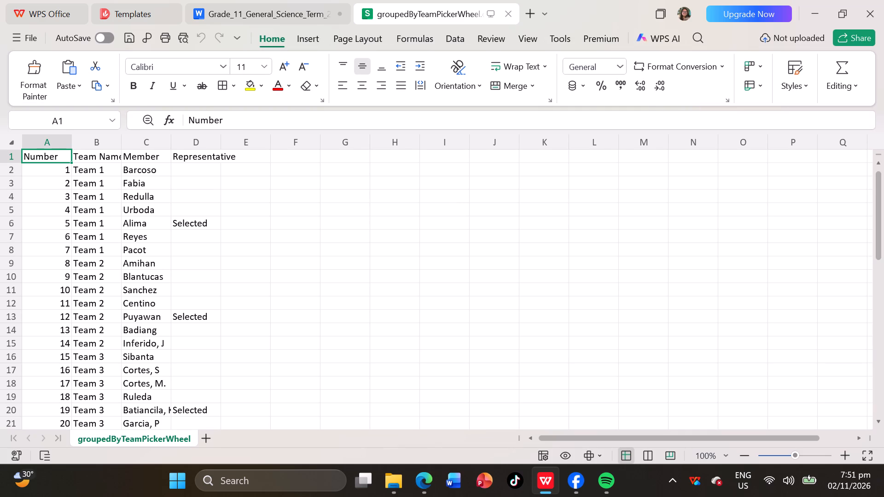
scroll(196, 305, "down", 1)
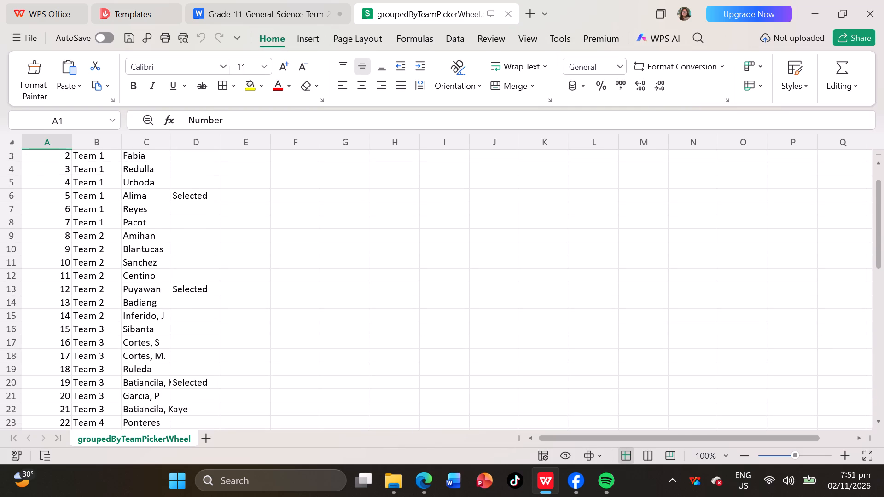
scroll(183, 359, "down", 1)
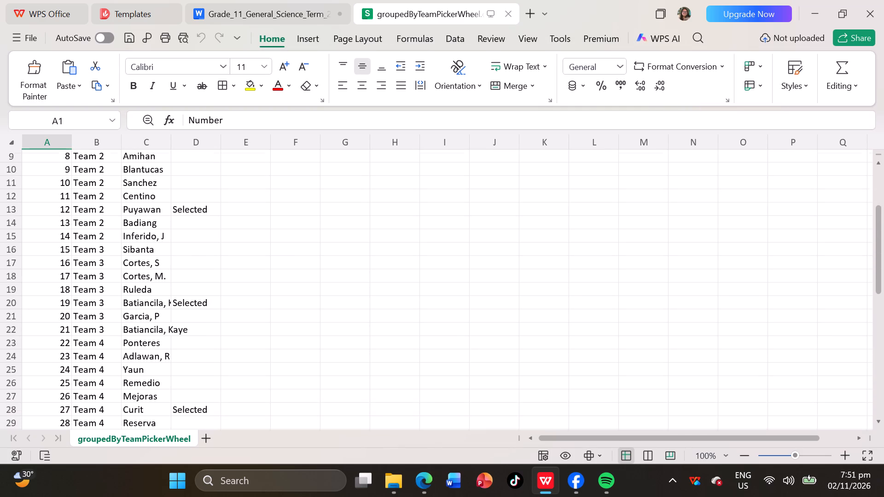
scroll(183, 359, "down", 3)
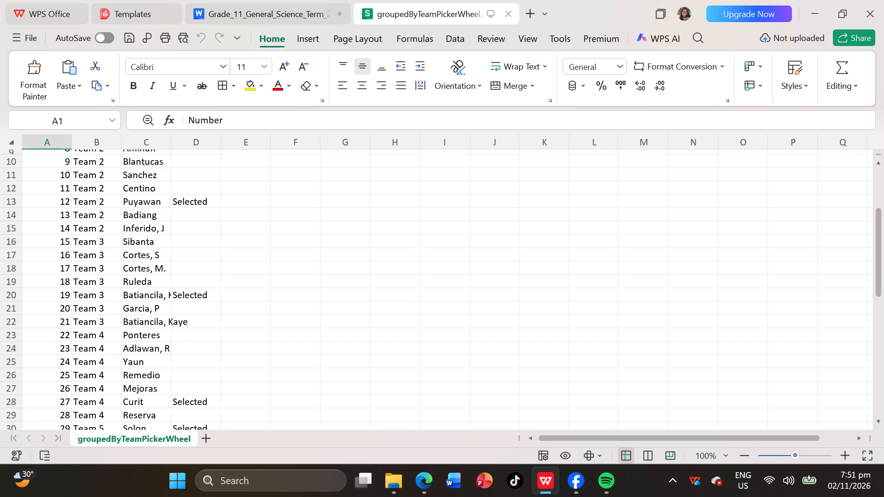
scroll(197, 377, "down", 1)
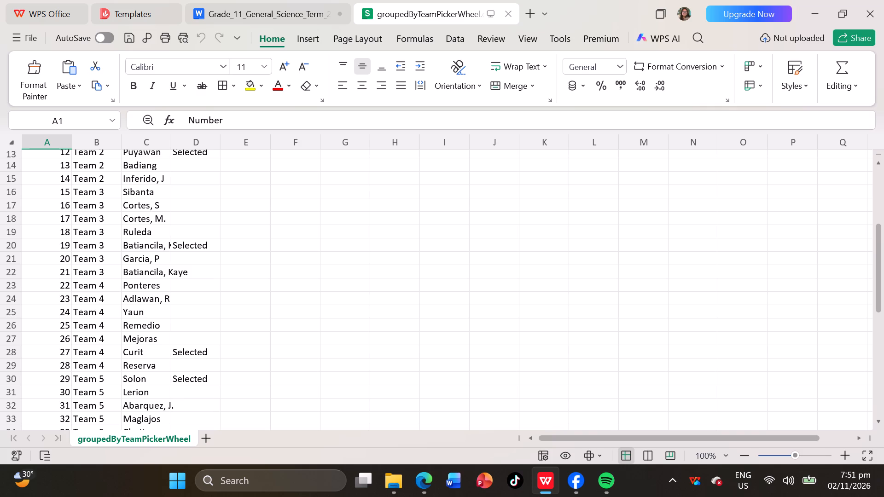
scroll(112, 365, "down", 1)
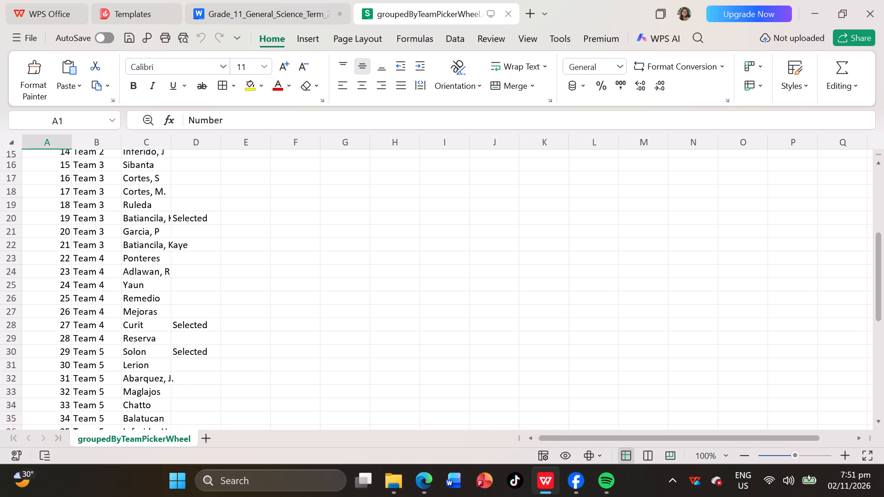
scroll(112, 365, "down", 1)
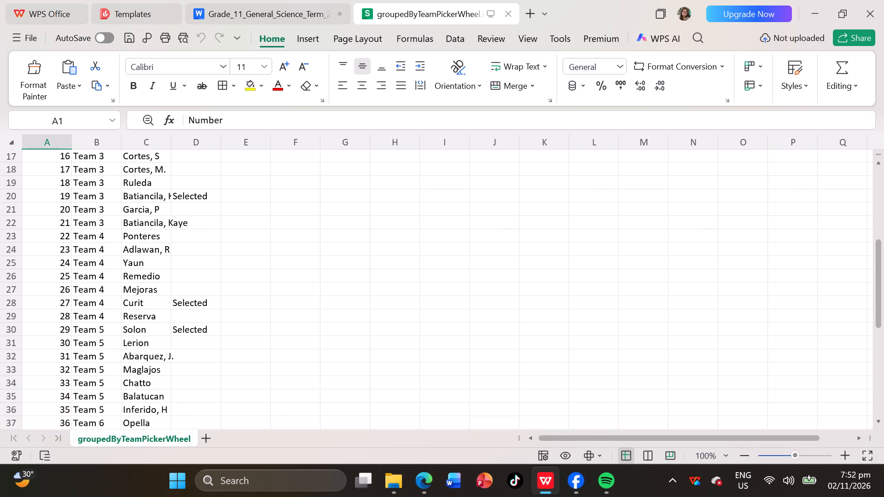
scroll(113, 397, "down", 1)
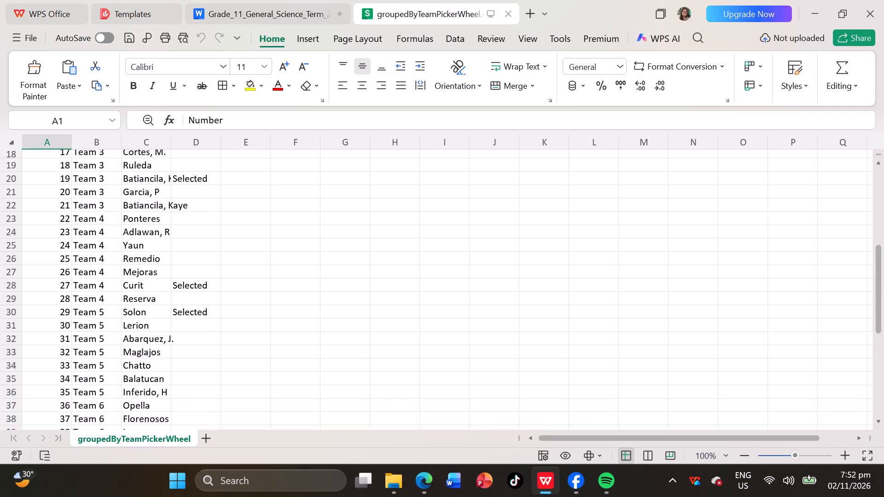
scroll(113, 397, "down", 5)
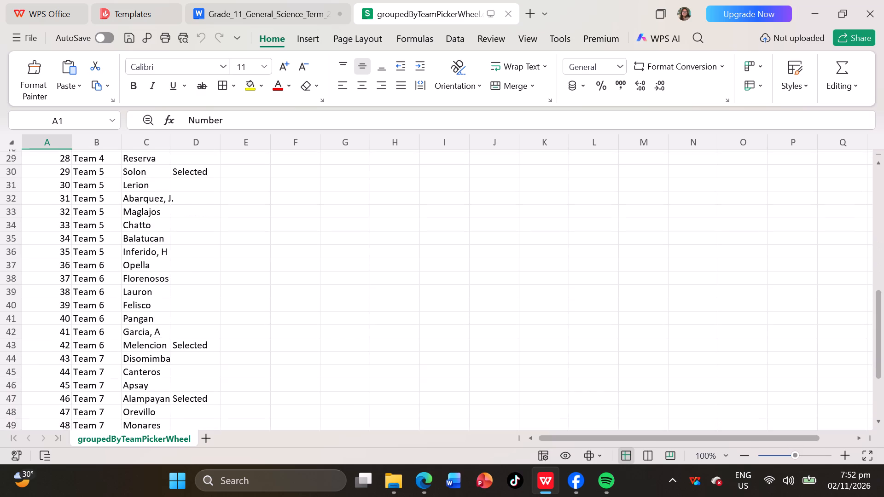
scroll(113, 397, "down", 3)
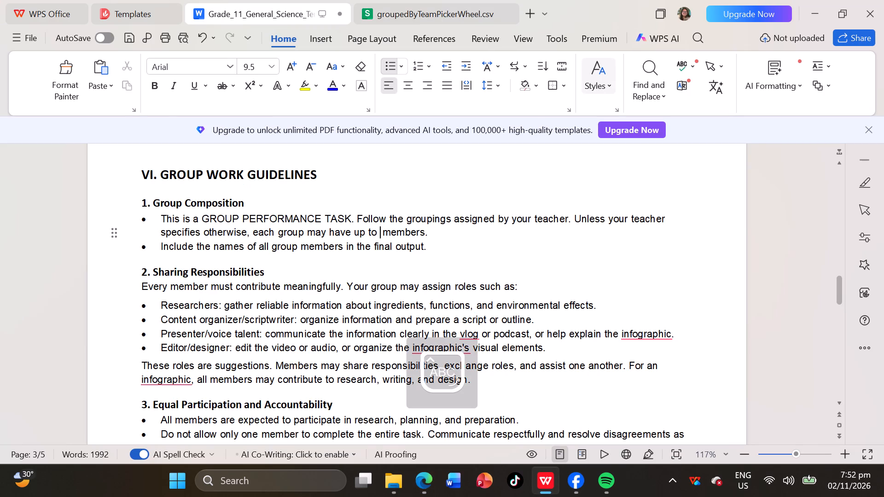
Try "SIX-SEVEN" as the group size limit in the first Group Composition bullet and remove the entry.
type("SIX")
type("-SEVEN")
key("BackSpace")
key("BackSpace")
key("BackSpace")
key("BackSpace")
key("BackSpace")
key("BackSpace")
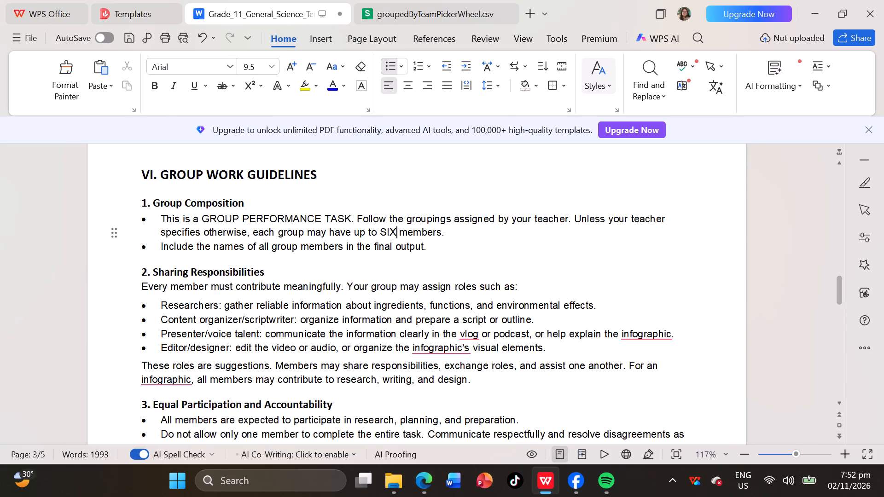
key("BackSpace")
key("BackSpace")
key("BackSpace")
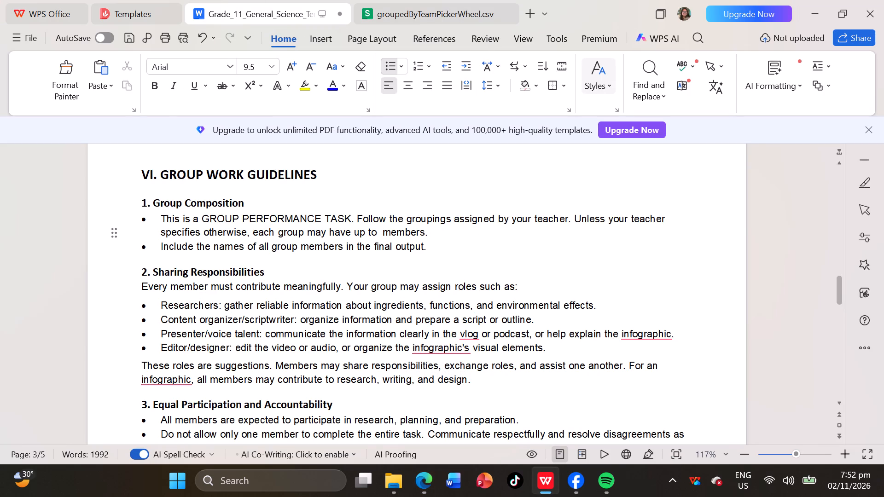
Set the group size limit in the first Group Composition bullet to "SEVEN".
type("SEVEN")
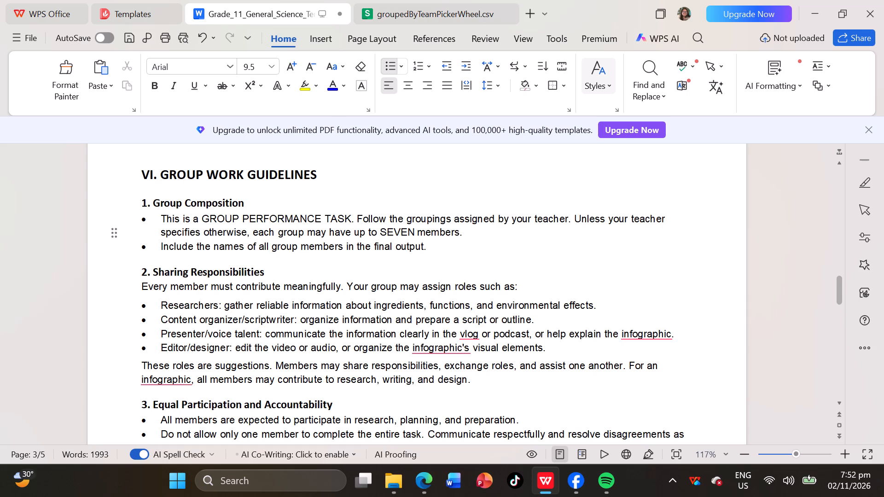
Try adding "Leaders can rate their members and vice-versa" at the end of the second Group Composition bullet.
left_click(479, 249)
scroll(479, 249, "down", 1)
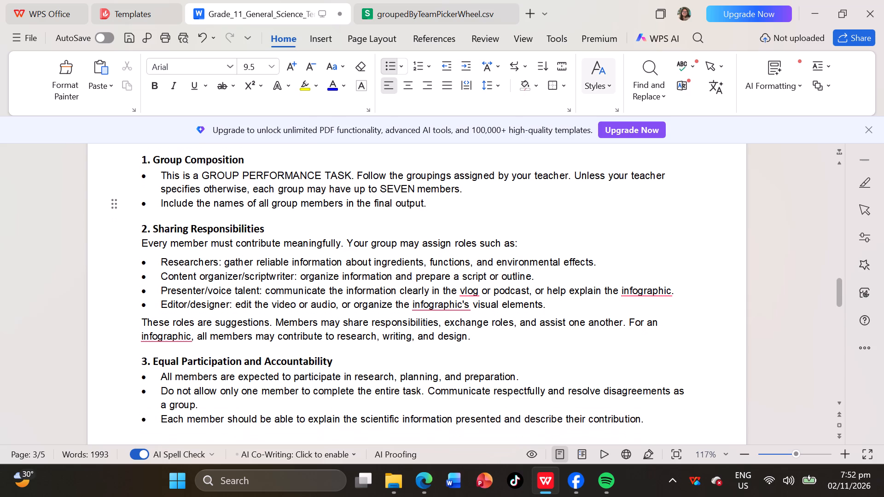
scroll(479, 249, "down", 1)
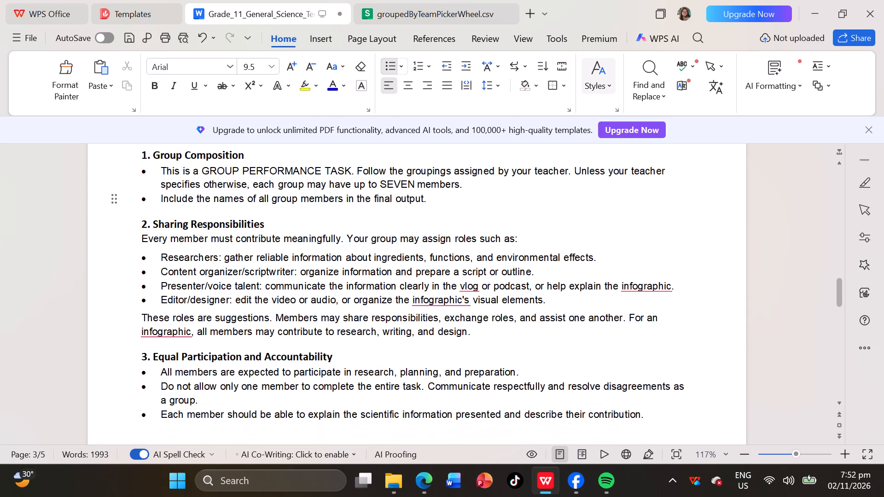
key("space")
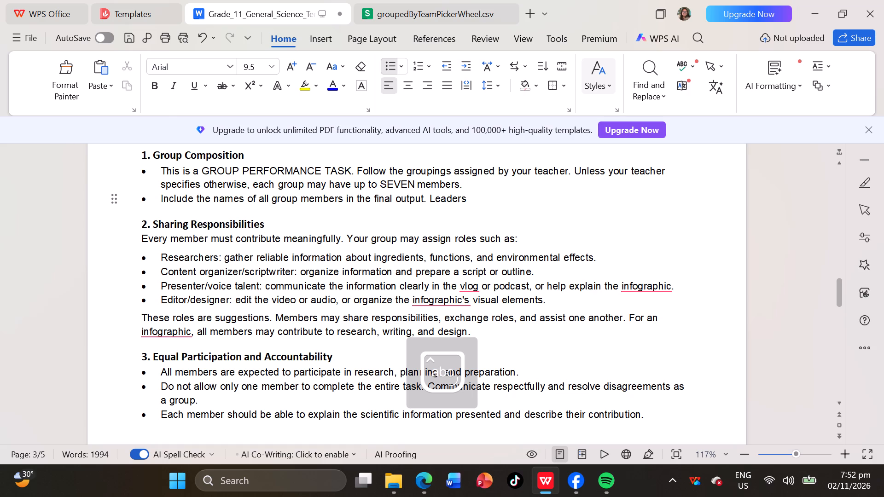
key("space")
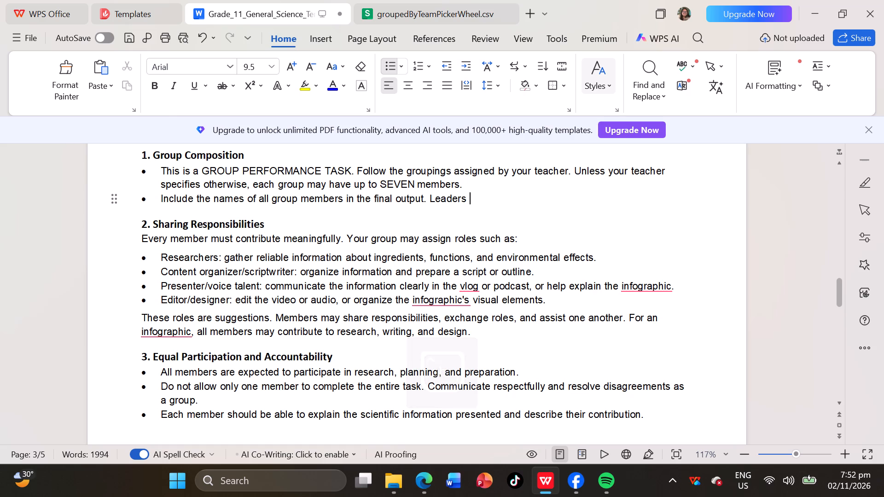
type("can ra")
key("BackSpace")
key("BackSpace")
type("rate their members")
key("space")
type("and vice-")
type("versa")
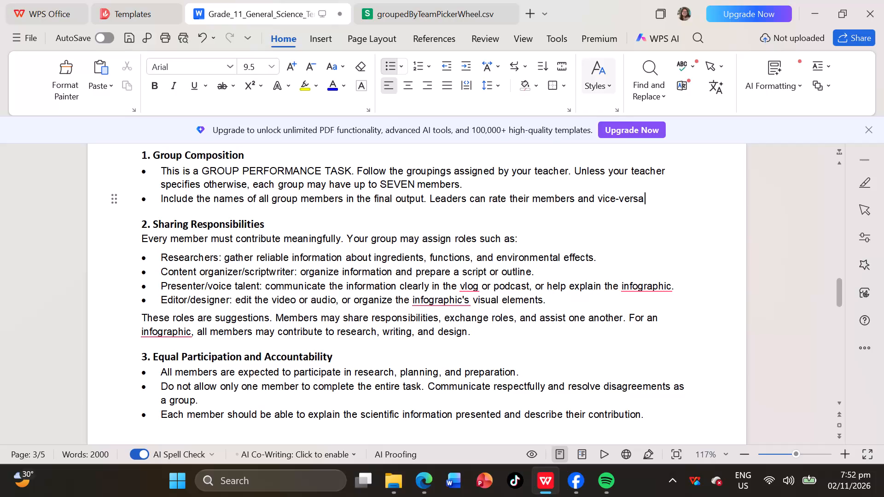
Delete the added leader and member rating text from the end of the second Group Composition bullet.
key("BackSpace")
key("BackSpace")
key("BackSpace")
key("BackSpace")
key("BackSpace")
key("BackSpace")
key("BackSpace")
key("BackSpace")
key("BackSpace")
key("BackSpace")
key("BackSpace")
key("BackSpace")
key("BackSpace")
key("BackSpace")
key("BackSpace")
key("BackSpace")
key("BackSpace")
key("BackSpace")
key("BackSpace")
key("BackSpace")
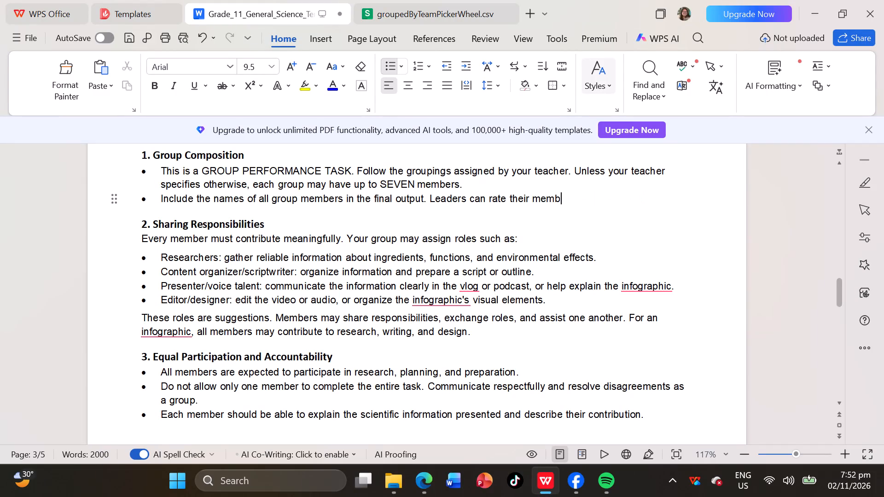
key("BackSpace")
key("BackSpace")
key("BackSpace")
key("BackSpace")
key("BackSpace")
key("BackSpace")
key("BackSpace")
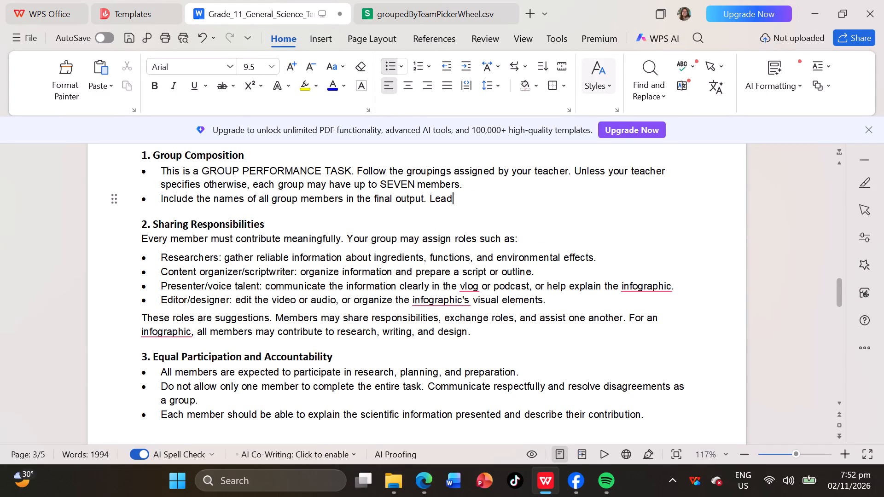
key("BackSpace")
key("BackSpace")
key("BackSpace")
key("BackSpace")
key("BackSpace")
Add "Everyone can grade their group members contribution" at the end of the second Group Composition bullet.
key("space")
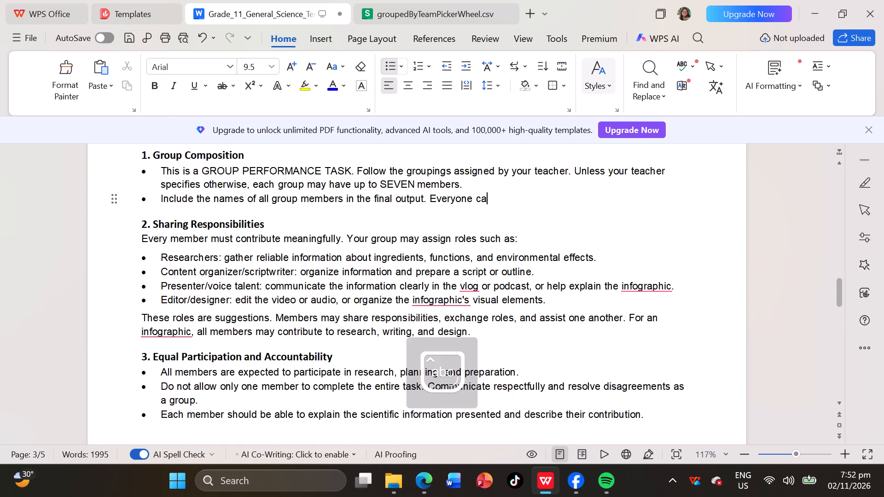
type("grade")
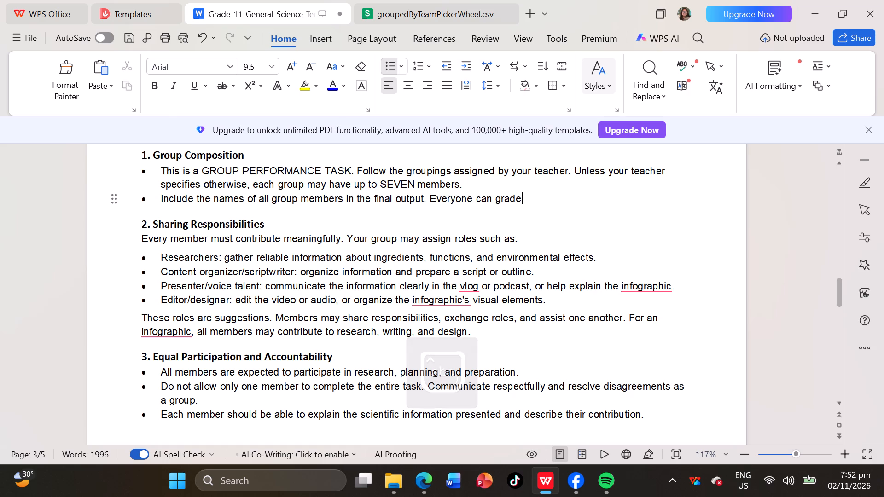
key("space")
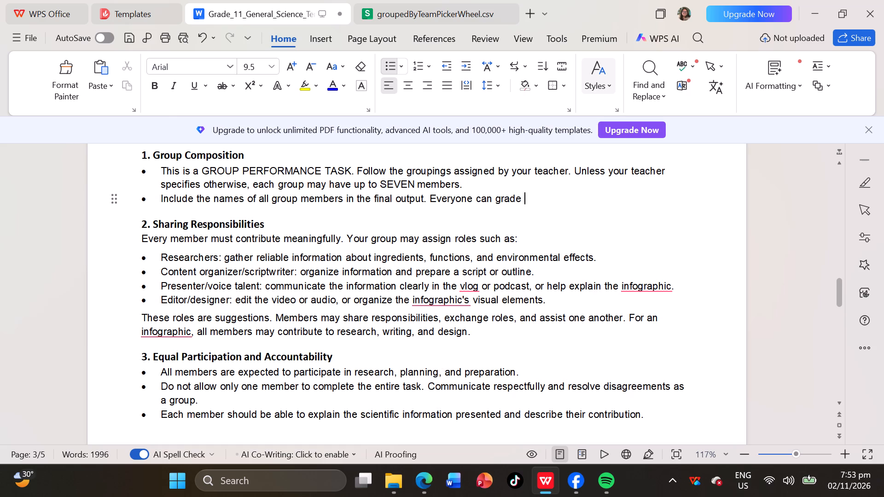
type("their group members")
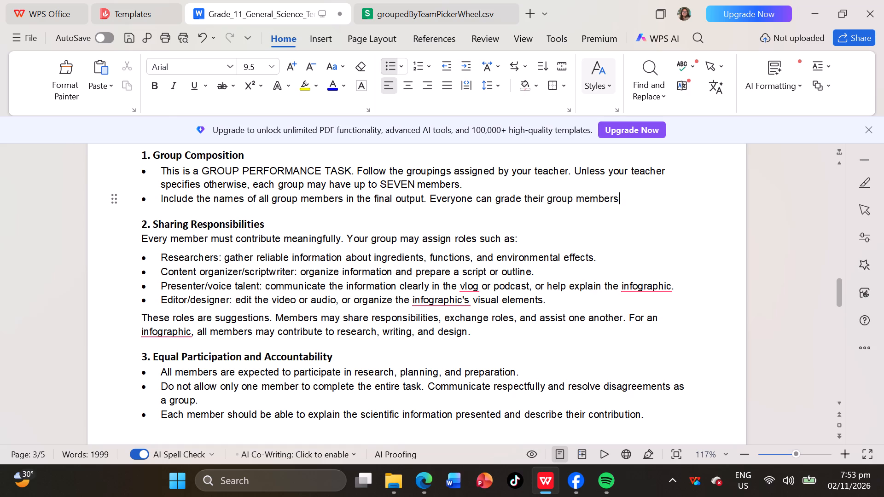
key("space")
type("contribution to the fn")
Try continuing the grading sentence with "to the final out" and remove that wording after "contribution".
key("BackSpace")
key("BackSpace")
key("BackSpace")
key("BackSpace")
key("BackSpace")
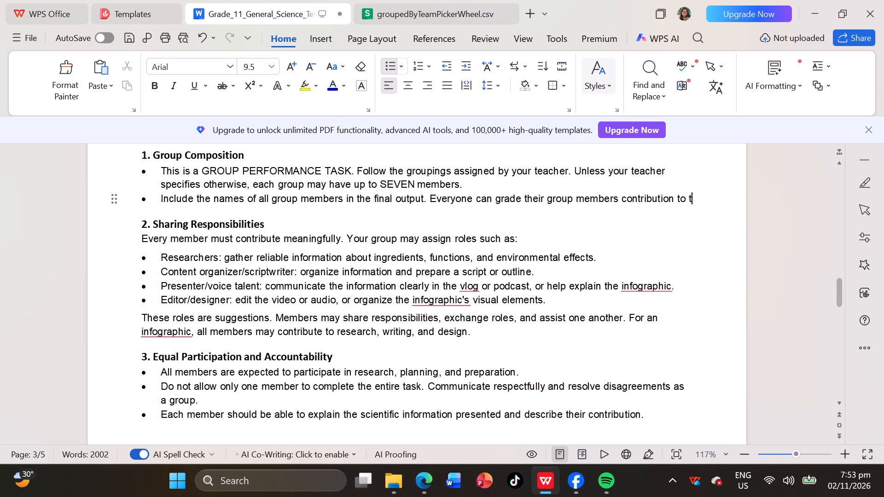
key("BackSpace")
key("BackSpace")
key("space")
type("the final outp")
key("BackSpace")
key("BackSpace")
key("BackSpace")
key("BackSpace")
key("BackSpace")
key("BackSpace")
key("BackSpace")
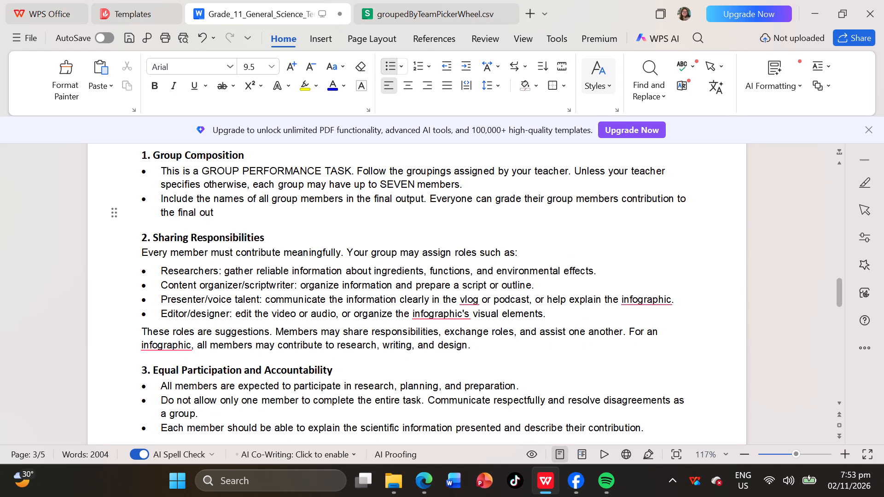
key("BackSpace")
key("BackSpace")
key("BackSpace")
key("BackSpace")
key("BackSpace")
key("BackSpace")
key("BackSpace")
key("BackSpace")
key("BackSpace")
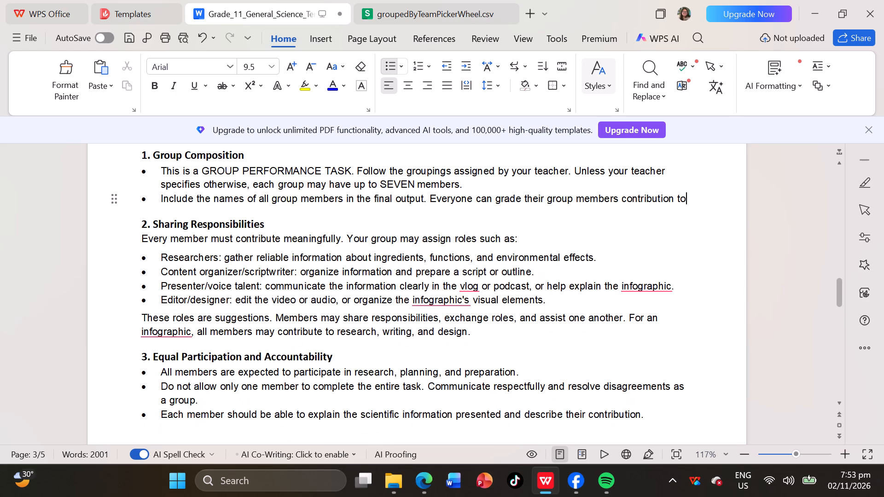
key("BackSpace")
Continue the grading sentence with "from the process of creating the output until the final output is done.".
type("from the process of creating")
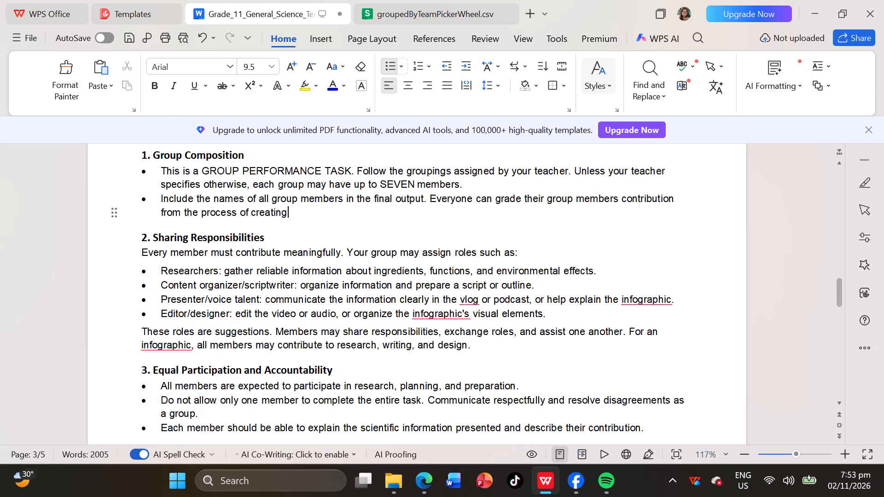
key("space")
type("the output to t")
key("BackSpace")
key("BackSpace")
key("BackSpace")
key("BackSpace")
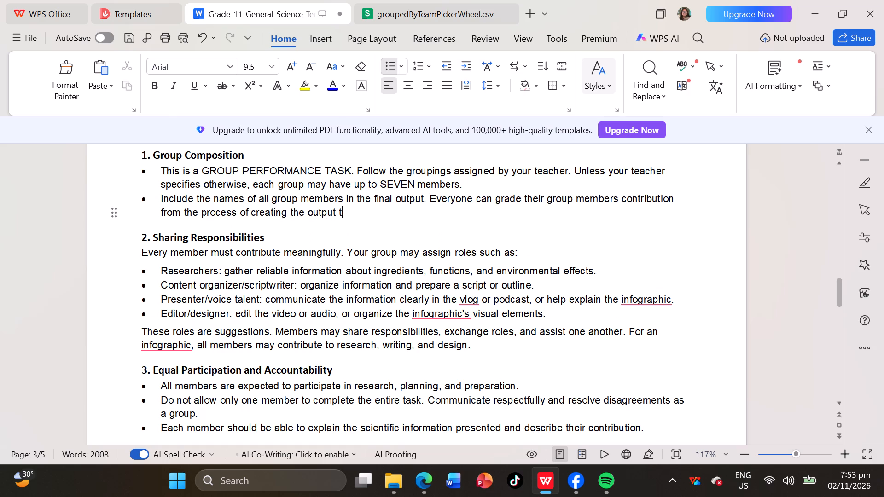
type("until the final output is done.")
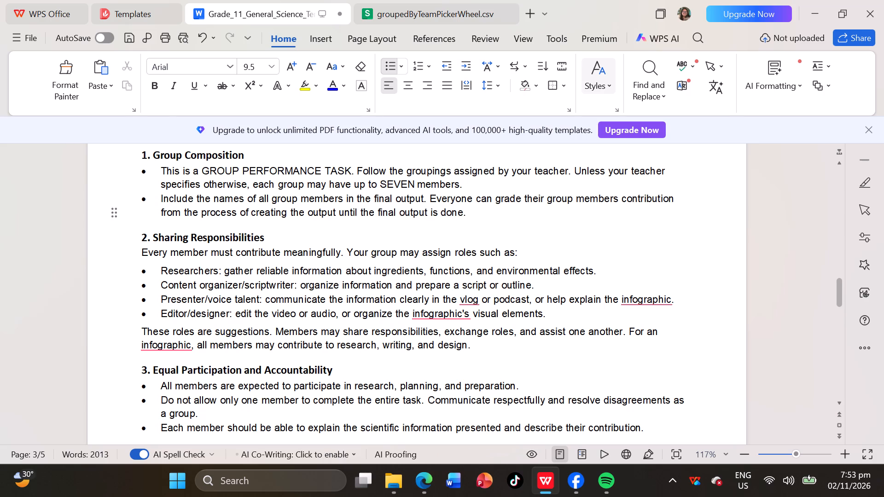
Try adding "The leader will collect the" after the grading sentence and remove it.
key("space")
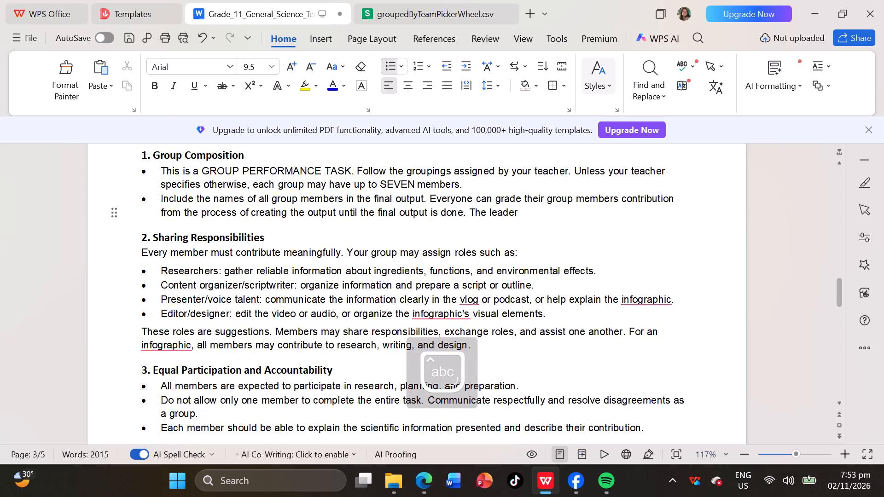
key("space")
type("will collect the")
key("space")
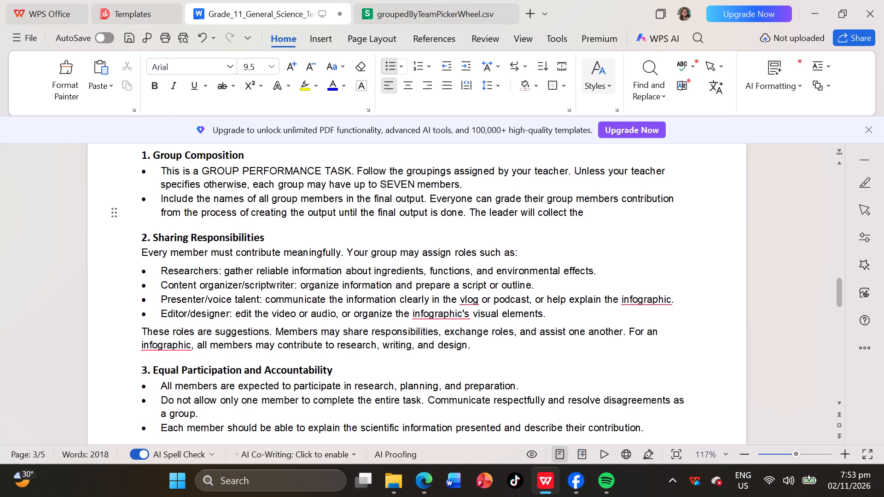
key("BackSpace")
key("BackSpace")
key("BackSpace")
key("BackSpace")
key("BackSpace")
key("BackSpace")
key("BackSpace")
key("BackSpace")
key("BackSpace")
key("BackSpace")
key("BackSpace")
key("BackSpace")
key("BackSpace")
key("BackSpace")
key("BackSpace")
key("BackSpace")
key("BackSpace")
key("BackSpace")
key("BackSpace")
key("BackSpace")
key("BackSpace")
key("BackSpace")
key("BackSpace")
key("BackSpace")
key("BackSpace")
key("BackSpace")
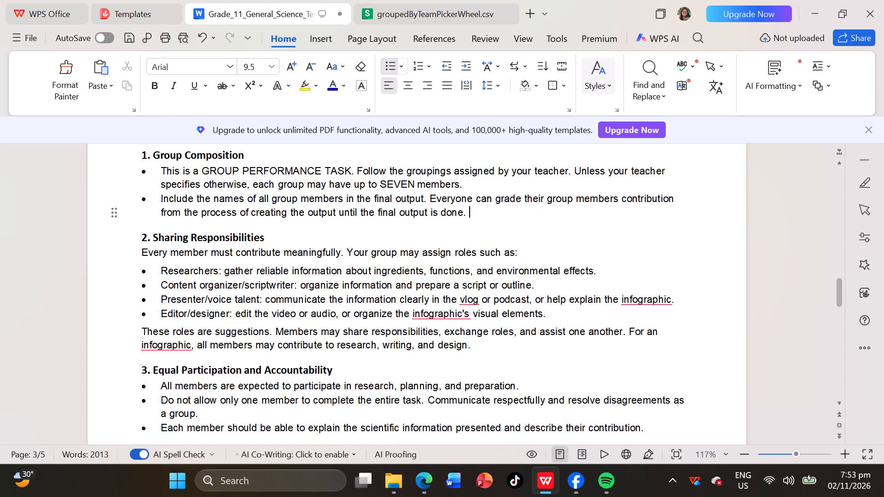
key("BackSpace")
Replace the full stop ending the grading sentence with "through writing".
key("BackSpace")
key("space")
type("through writing")
key("space")
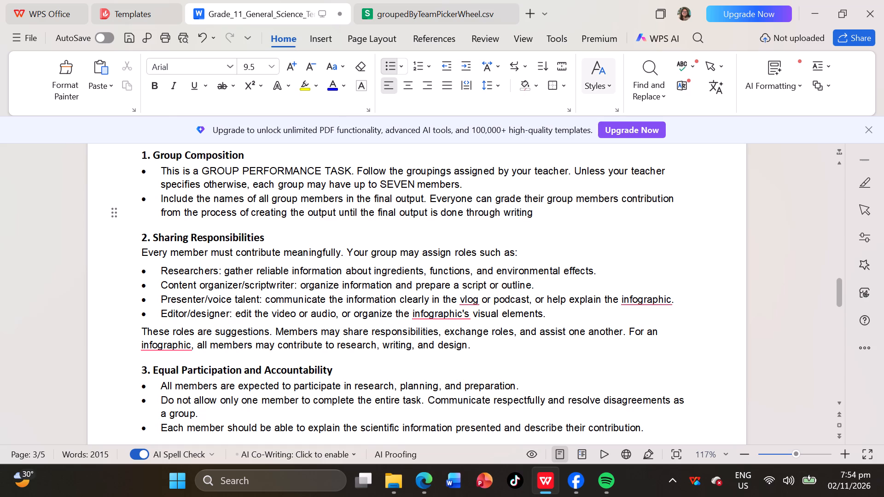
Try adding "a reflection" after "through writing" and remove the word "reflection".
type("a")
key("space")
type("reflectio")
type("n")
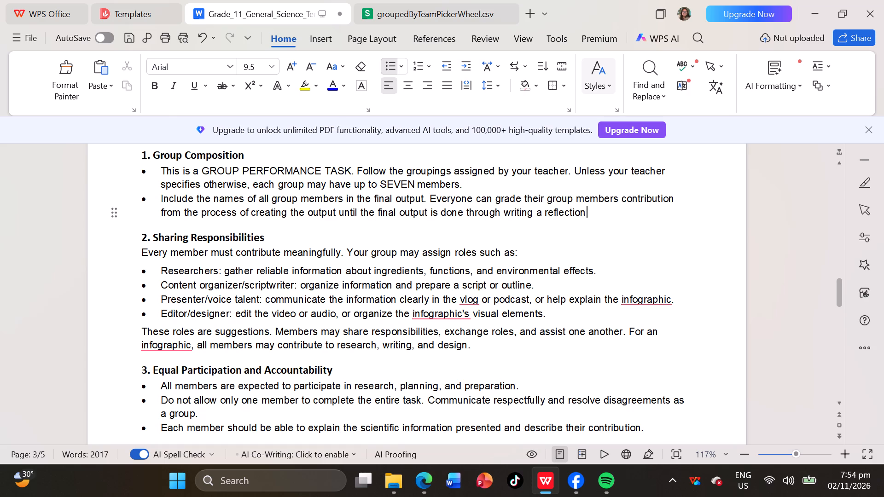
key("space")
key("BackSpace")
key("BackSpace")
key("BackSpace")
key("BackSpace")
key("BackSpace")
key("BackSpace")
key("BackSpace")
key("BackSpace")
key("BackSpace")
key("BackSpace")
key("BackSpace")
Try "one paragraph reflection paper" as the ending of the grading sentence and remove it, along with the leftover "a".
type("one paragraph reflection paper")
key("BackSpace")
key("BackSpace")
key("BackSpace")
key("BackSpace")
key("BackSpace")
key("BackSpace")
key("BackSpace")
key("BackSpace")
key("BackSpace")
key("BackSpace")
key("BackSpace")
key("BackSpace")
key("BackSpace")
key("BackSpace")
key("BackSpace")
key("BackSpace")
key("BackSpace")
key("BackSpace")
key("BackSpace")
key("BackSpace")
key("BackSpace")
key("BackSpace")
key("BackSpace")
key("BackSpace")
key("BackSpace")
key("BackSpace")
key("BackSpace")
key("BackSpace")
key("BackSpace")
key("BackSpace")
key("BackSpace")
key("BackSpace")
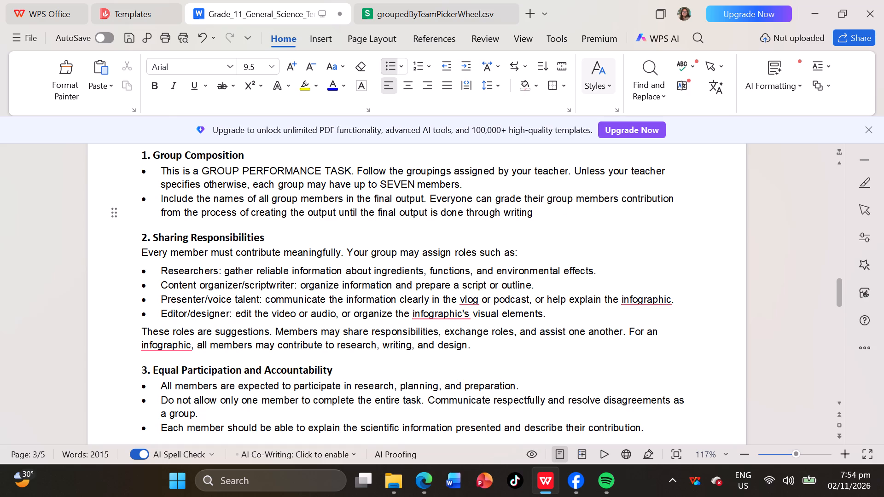
Finish the grading sentence with "a reflection paper." after "through writing", leaving no text about the leader behind it.
type("a rel")
key("BackSpace")
type("flection paper")
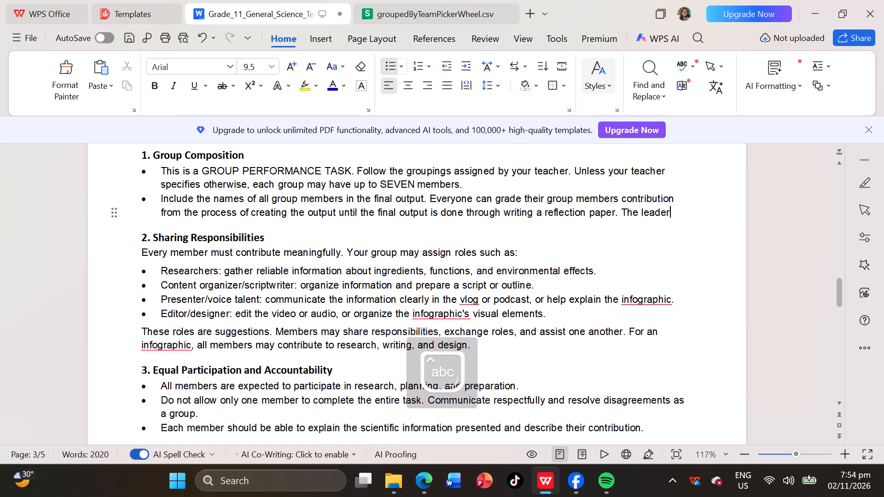
key("BackSpace")
key("BackSpace")
key("BackSpace")
key("BackSpace")
key("BackSpace")
key("BackSpace")
key("BackSpace")
key("BackSpace")
key("BackSpace")
key("BackSpace")
key("BackSpace")
key("BackSpace")
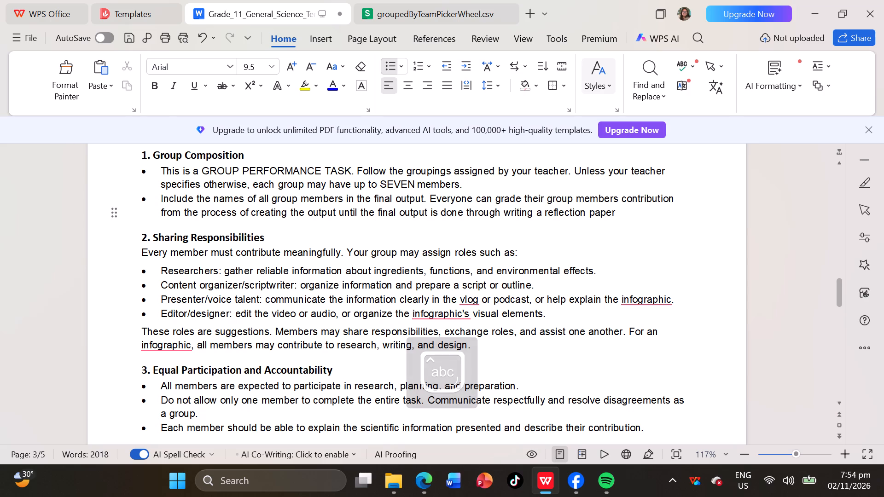
key("period")
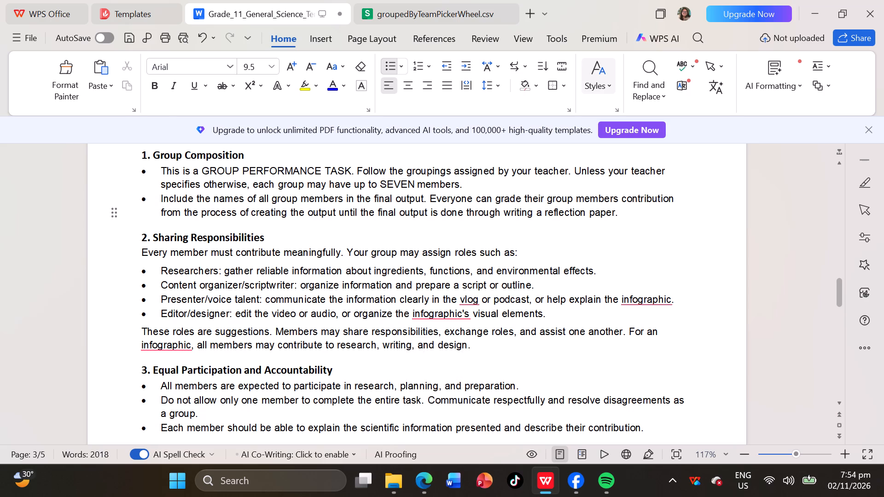
Split the sentence starting with "Everyone can grade" into its own bullet under Group Composition.
left_click(431, 199)
key("Return")
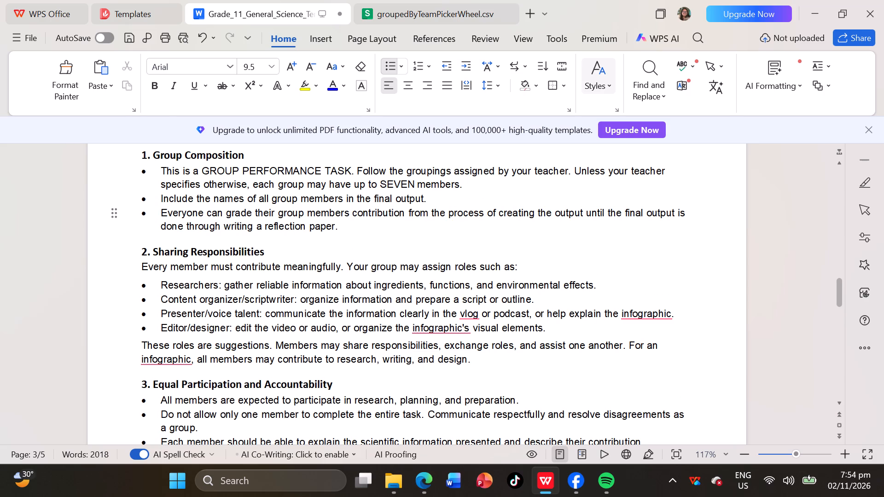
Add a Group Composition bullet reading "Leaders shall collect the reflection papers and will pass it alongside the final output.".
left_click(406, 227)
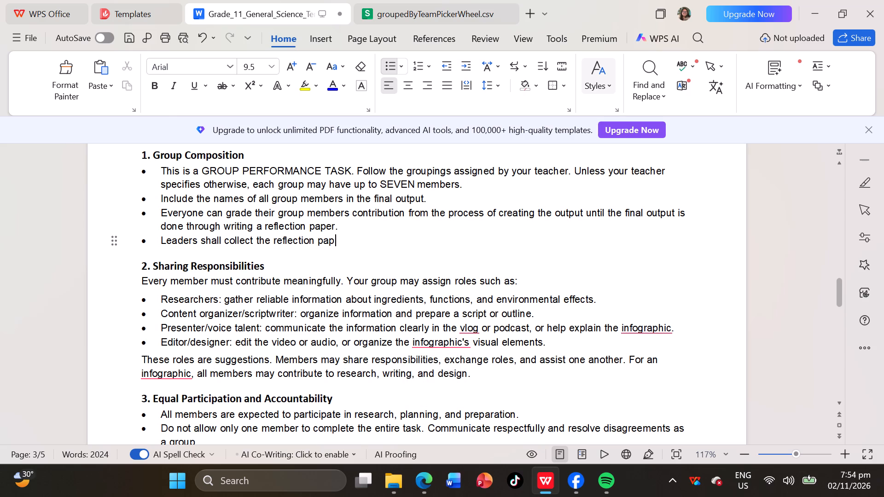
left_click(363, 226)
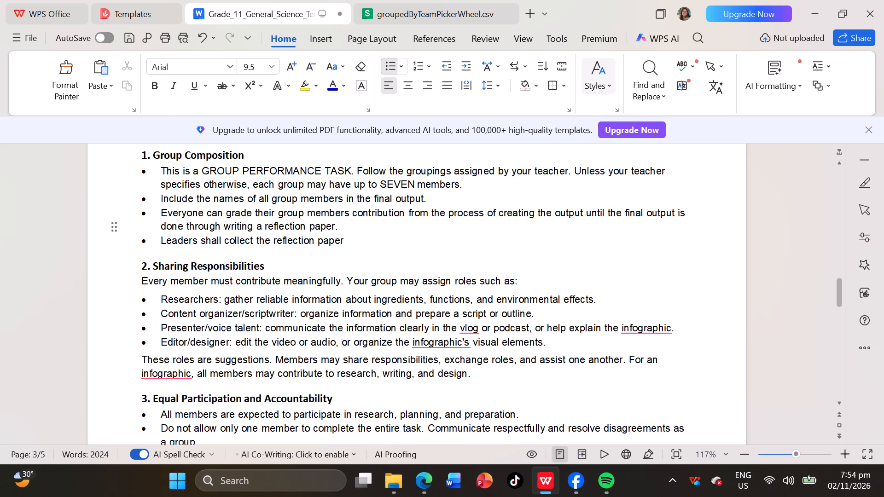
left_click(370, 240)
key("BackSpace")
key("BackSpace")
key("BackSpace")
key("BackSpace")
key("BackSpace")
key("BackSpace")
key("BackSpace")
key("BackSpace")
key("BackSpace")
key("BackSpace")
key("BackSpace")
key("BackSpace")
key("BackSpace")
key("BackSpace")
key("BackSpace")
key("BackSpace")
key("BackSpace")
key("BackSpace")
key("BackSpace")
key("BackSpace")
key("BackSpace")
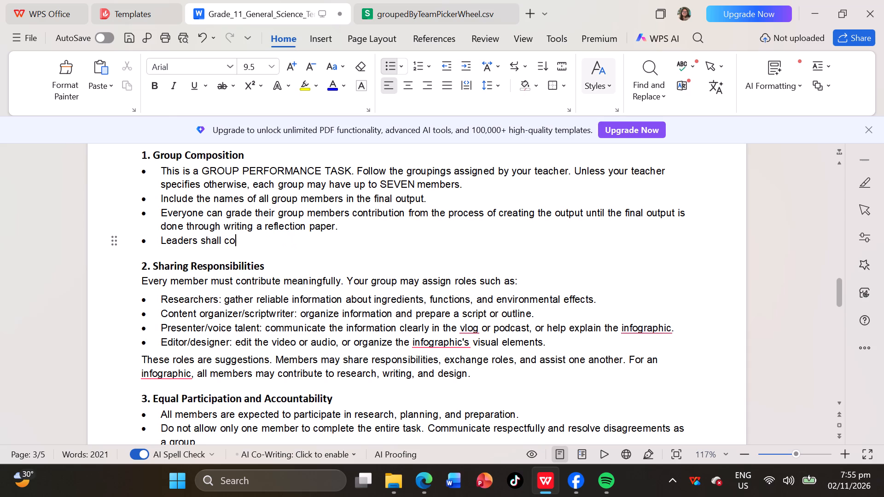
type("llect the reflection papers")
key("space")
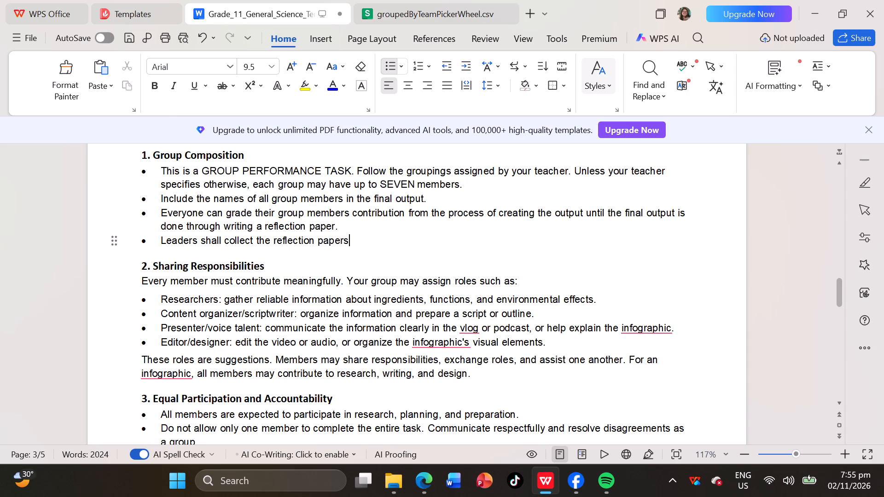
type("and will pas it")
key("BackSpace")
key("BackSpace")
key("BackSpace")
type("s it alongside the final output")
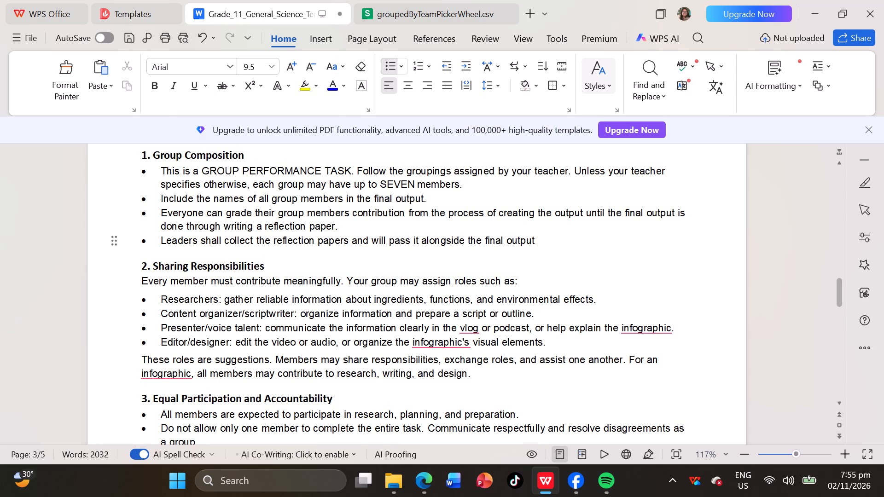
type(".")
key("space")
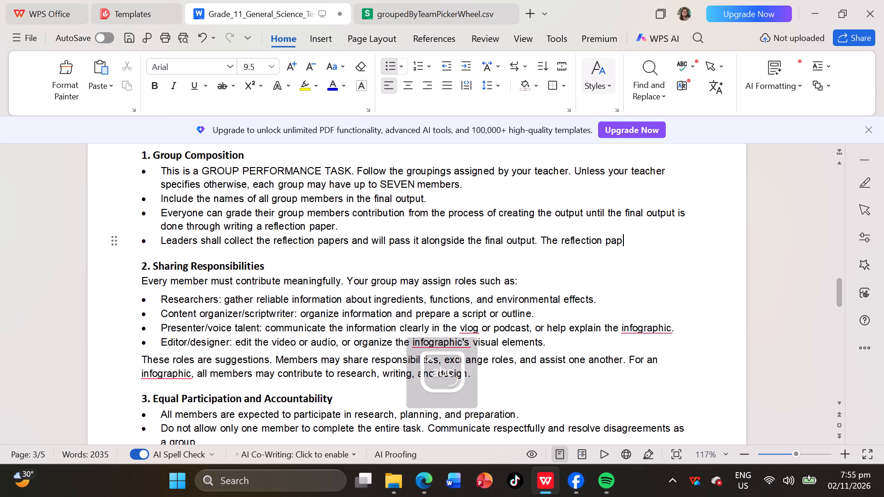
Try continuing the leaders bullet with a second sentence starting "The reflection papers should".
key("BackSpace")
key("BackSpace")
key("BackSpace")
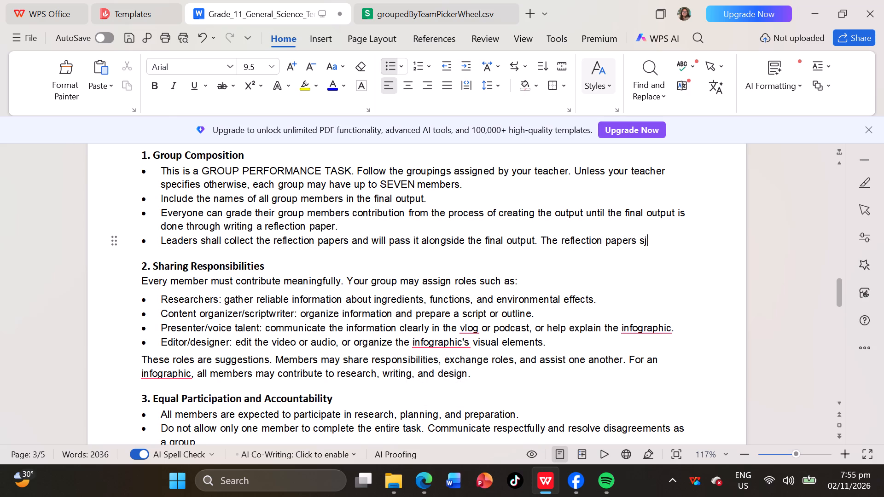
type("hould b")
Delete the Group Composition bullets about leaders collecting reflection papers and about everyone grading their group members.
key("BackSpace")
key("BackSpace")
key("BackSpace")
key("BackSpace")
key("BackSpace")
key("BackSpace")
key("BackSpace")
key("BackSpace")
key("BackSpace")
key("BackSpace")
key("BackSpace")
key("BackSpace")
key("BackSpace")
key("BackSpace")
key("BackSpace")
key("BackSpace")
key("BackSpace")
key("BackSpace")
key("BackSpace")
key("BackSpace")
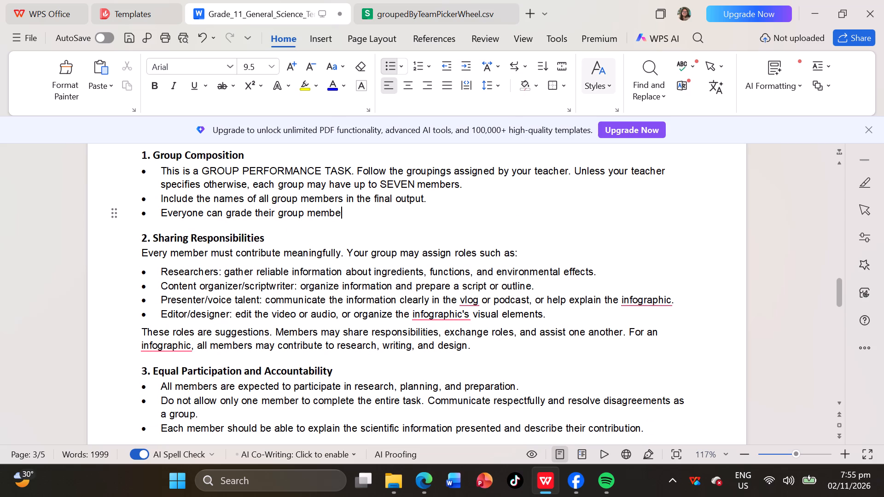
key("BackSpace")
key("BackSpace")
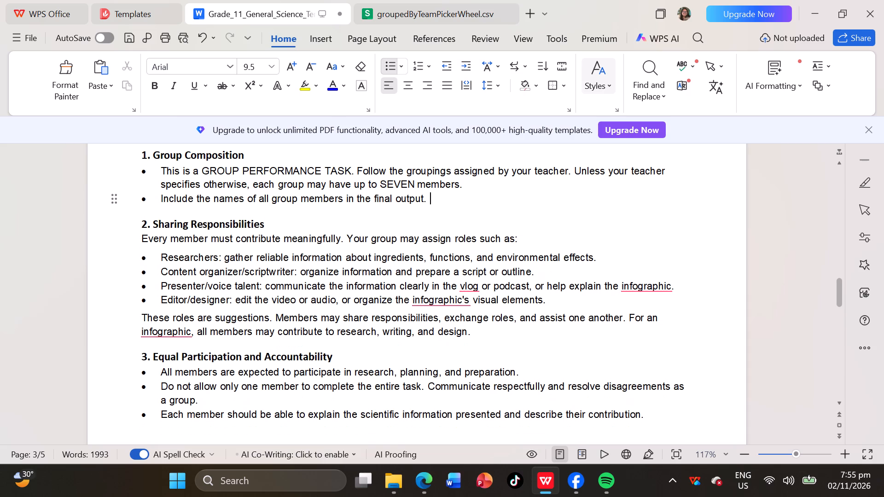
Insert "that contributed throughout the process of creation" after "all group members" in the bullet about including names.
left_click(343, 198)
key("space")
type("that cnt")
key("BackSpace")
key("BackSpace")
type("ontrub")
key("BackSpace")
key("BackSpace")
type("ibuted throught")
key("space")
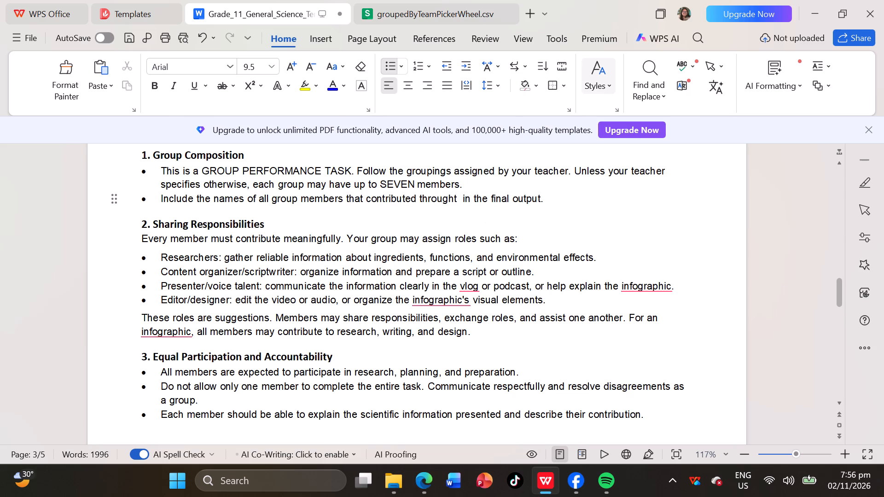
key("BackSpace")
key("BackSpace")
type("out the process")
key("space")
type("of creation")
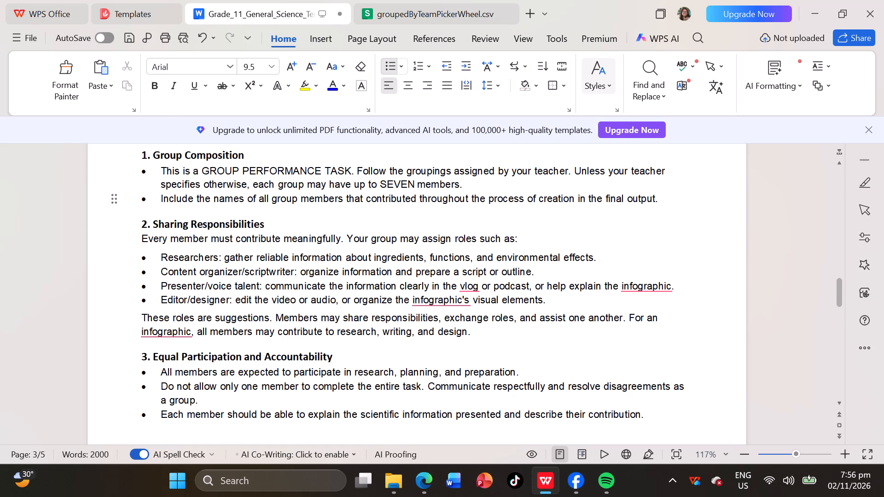
left_click(671, 202)
key("BackSpace")
Justify the text of section 2, Sharing Responsibilities, and section 3, Equal Participation and Accountability.
scroll(500, 253, "down", 1)
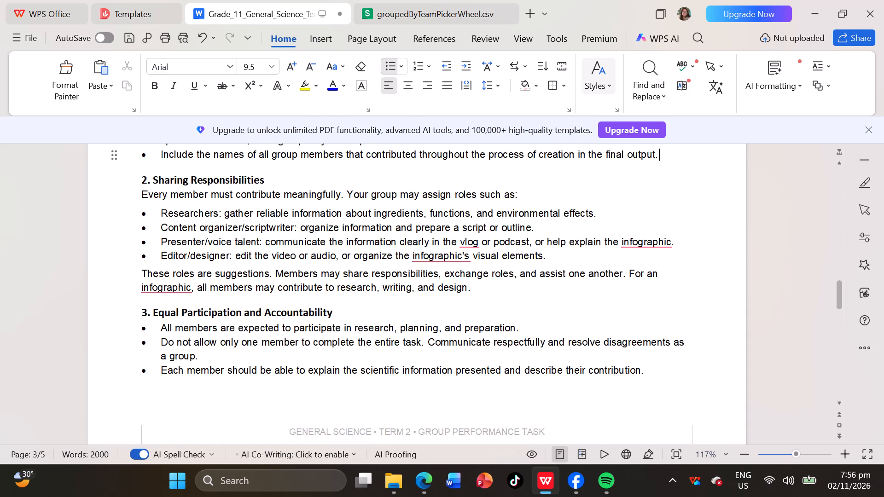
left_click_drag(143, 180, 436, 295)
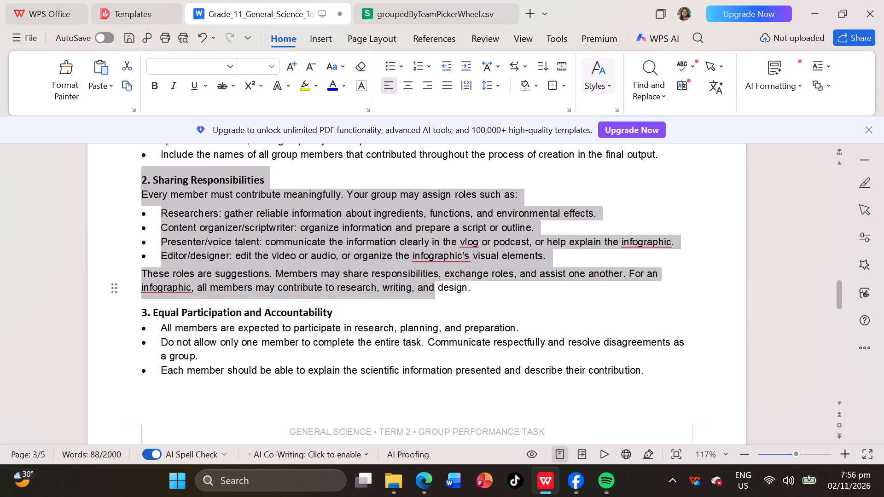
left_click_drag(436, 295, 683, 369)
key("ctrl+j")
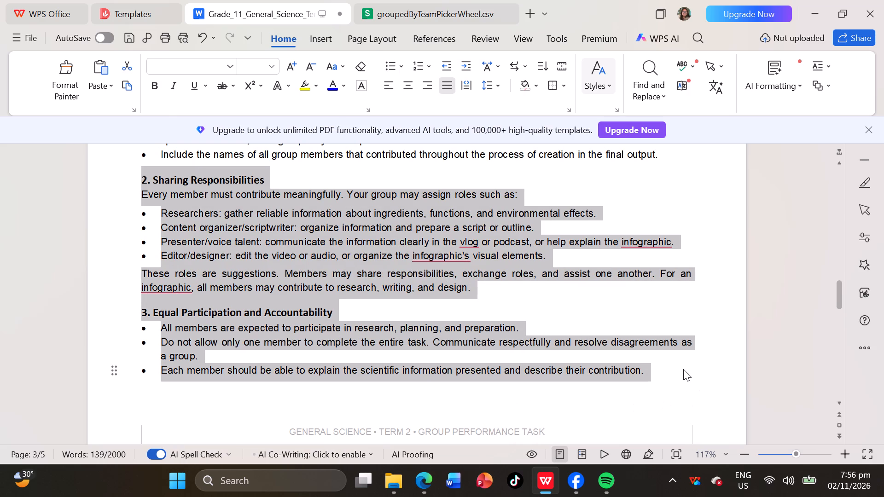
left_click(681, 374)
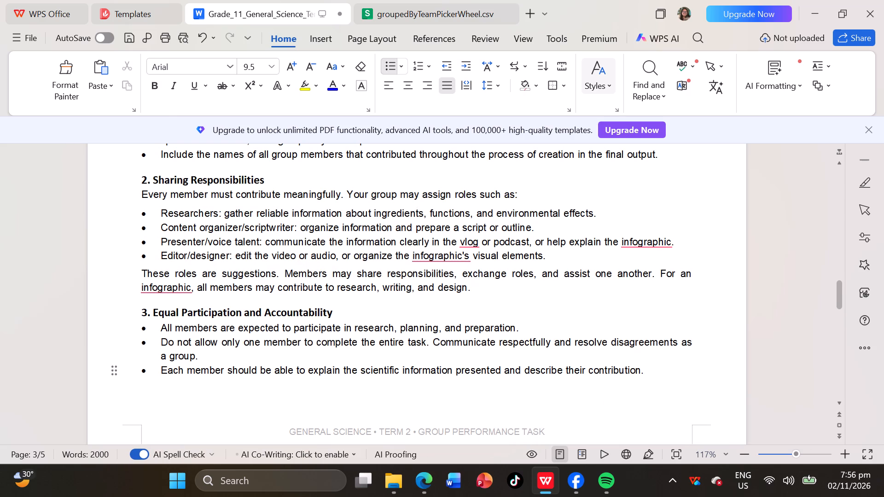
Justify the text from section 4, Creativity and Originality, through the Submission platform/location line of section 5.
scroll(596, 336, "down", 1)
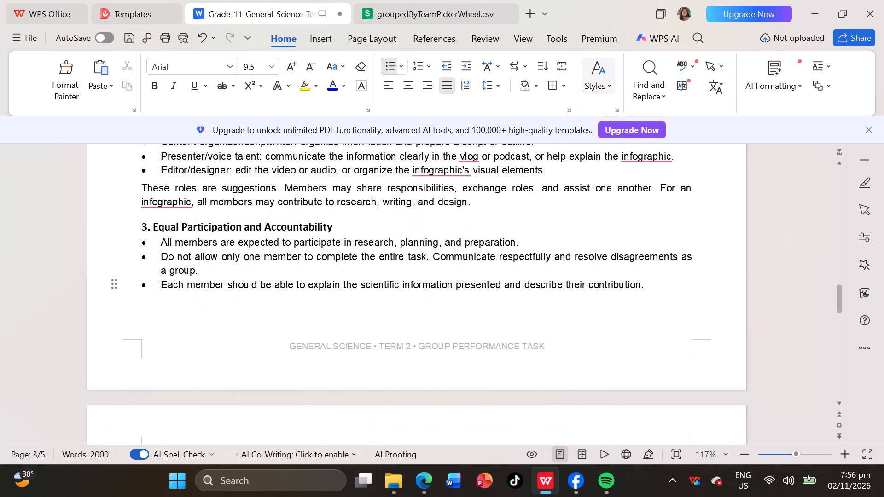
scroll(596, 336, "down", 1)
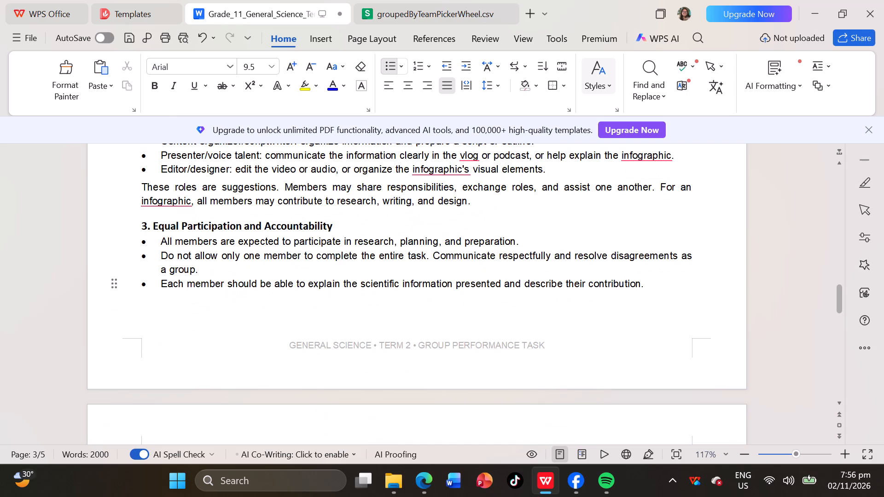
scroll(596, 336, "down", 2)
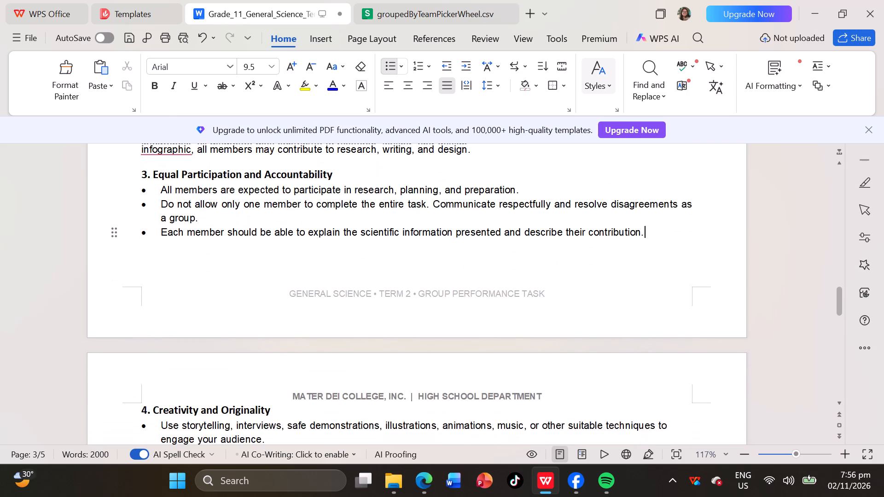
scroll(596, 336, "down", 4)
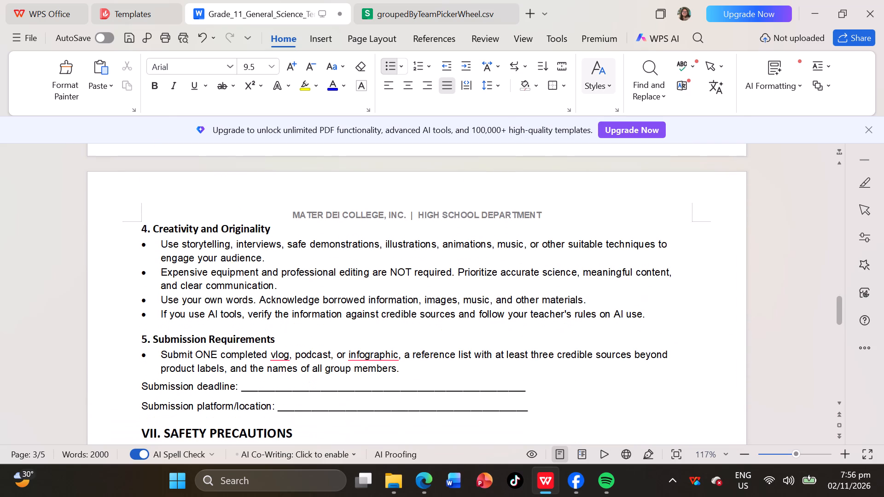
scroll(596, 336, "down", 1)
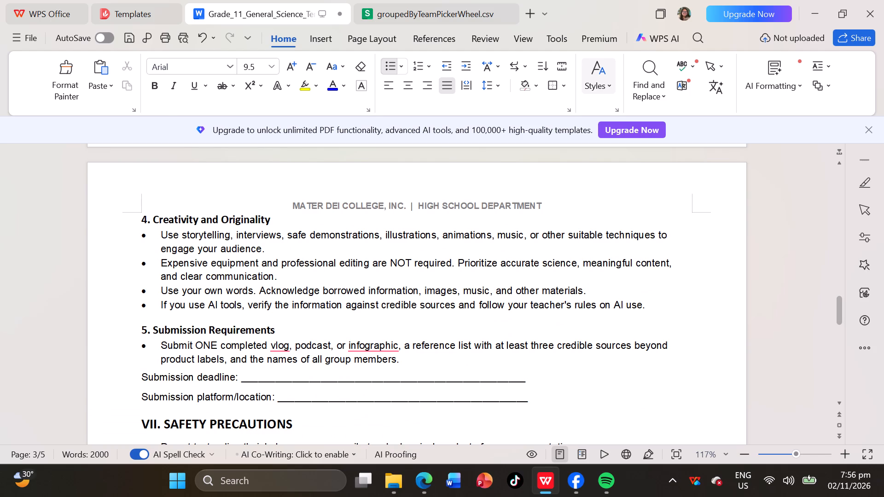
left_click_drag(140, 226, 510, 390)
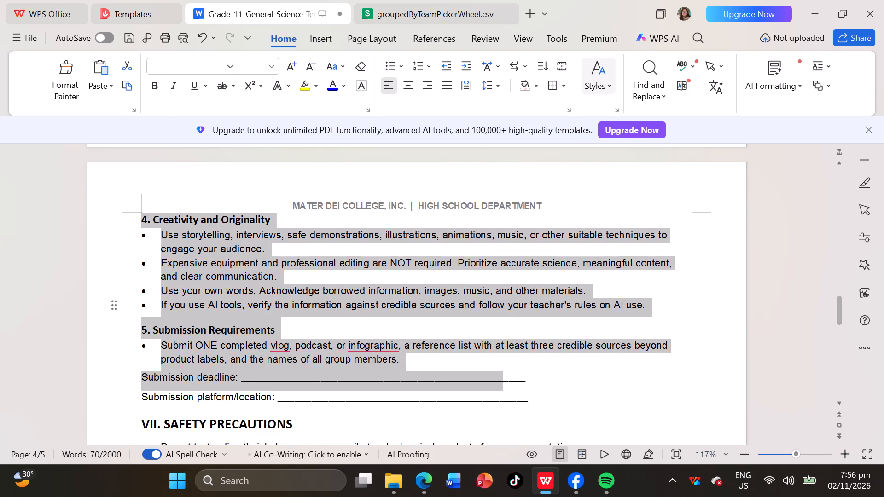
left_click_drag(510, 390, 551, 407)
key("ctrl+j")
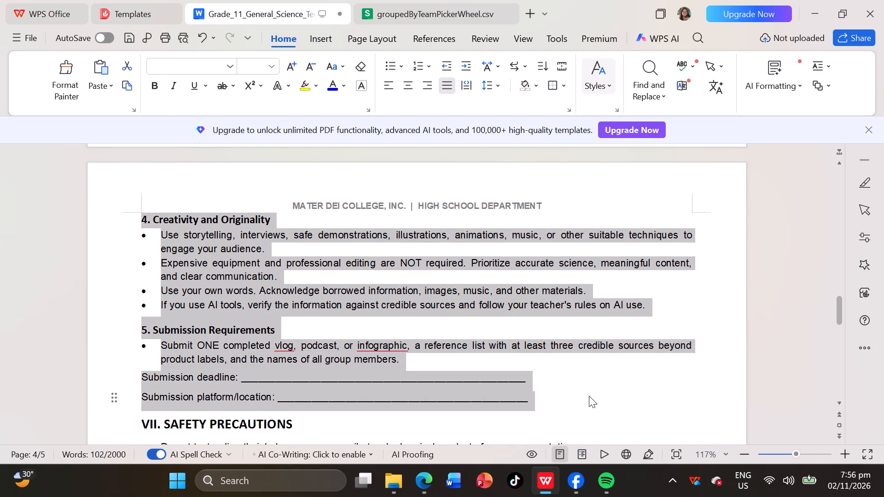
left_click(595, 395)
Replace the submission deadline's blank line with "ON OR BEFORE DECEMBER 4, 2026", keeping the platform/location entry on its own line.
scroll(595, 395, "down", 1)
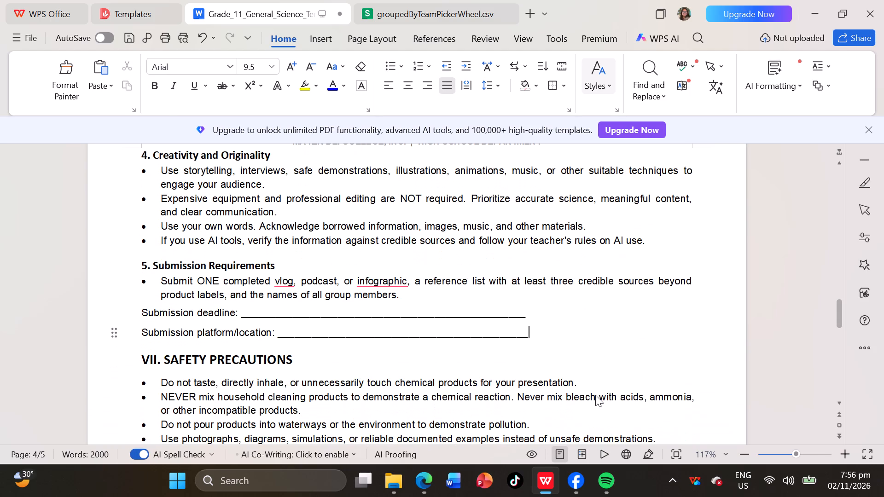
scroll(595, 395, "down", 2)
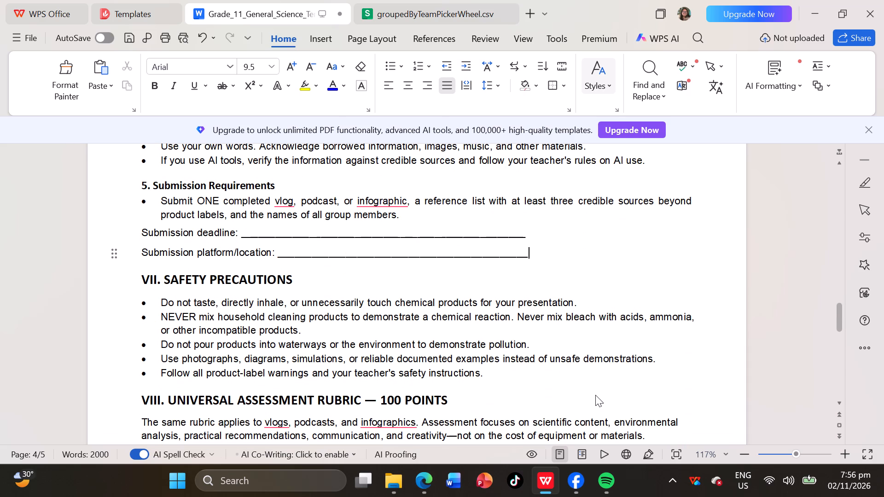
left_click(536, 237)
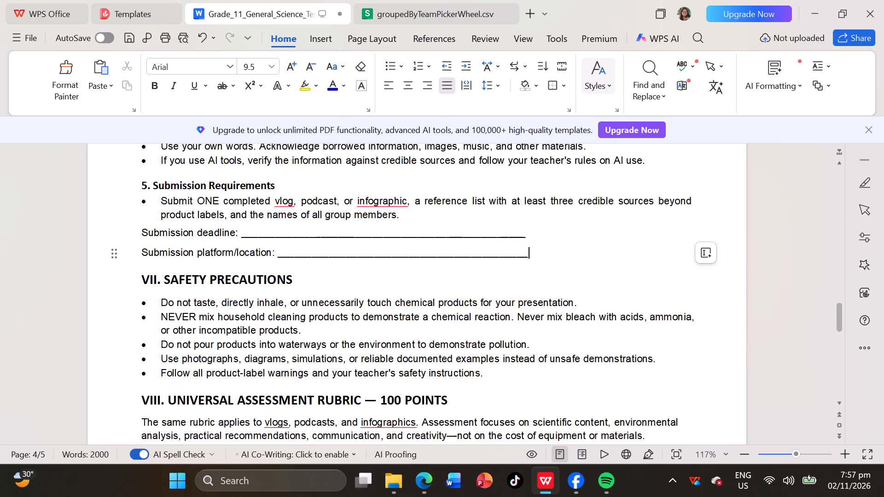
left_click(535, 236)
left_click_drag(535, 236, 240, 237)
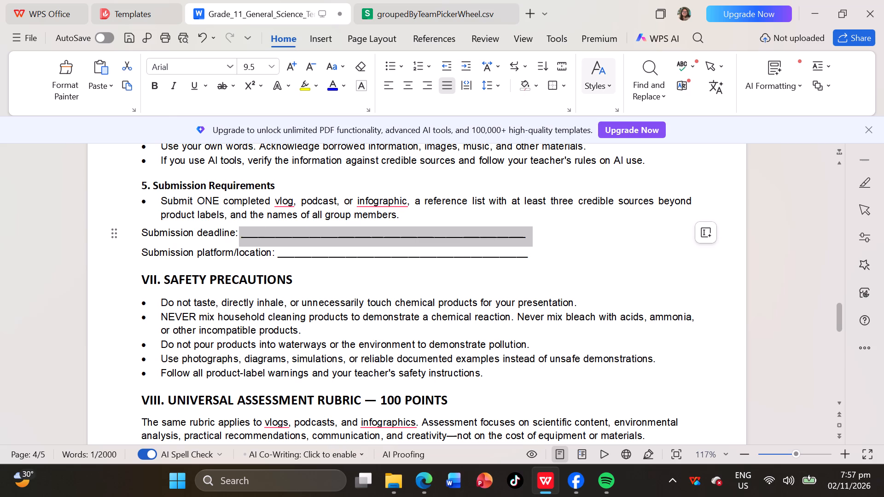
left_click_drag(240, 237, 243, 237)
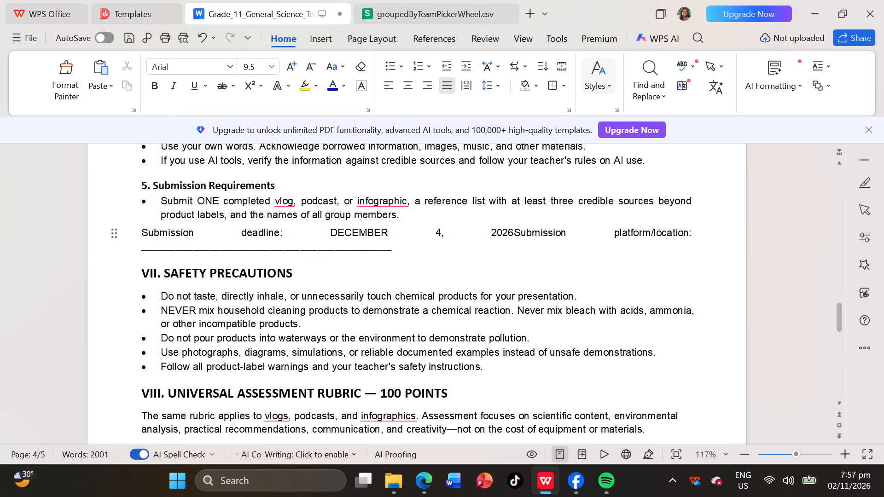
key("Return")
left_click(242, 237)
type("ON OR BEFORE")
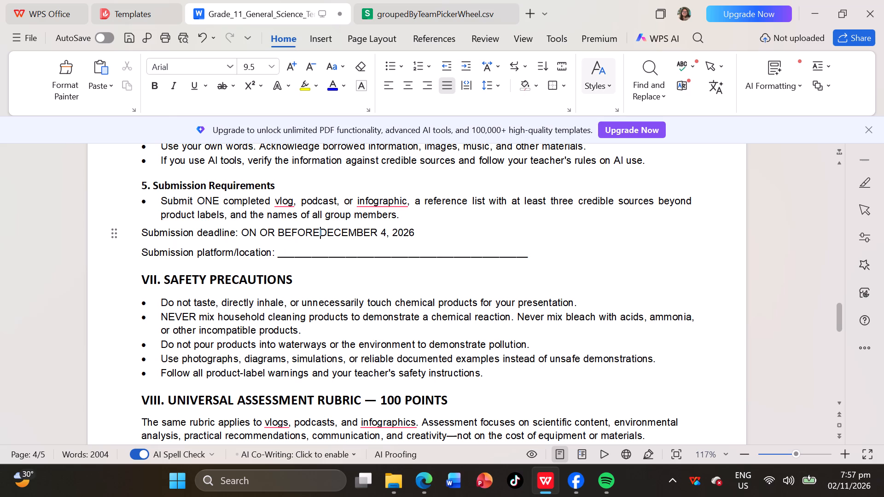
key("space")
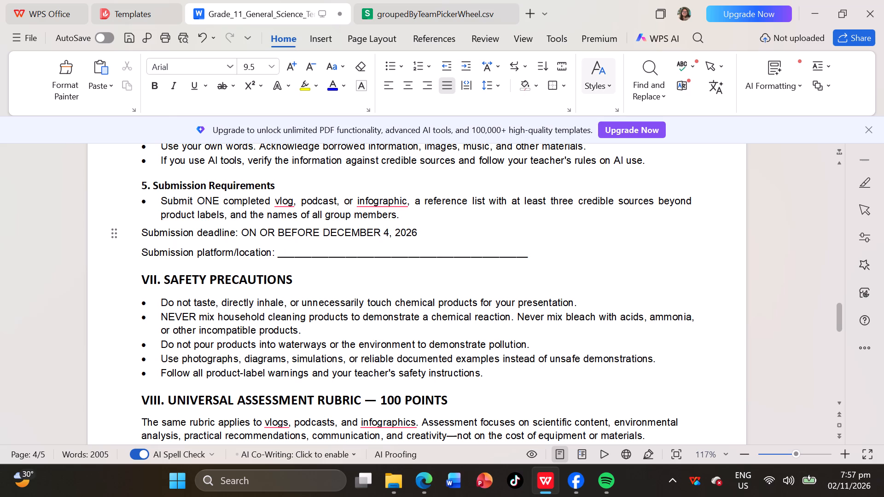
Replace the platform/location blank line with "For hand-made infographics, you may pass it during our class or at the receiving area.".
left_click(540, 258)
left_click_drag(539, 254, 289, 254)
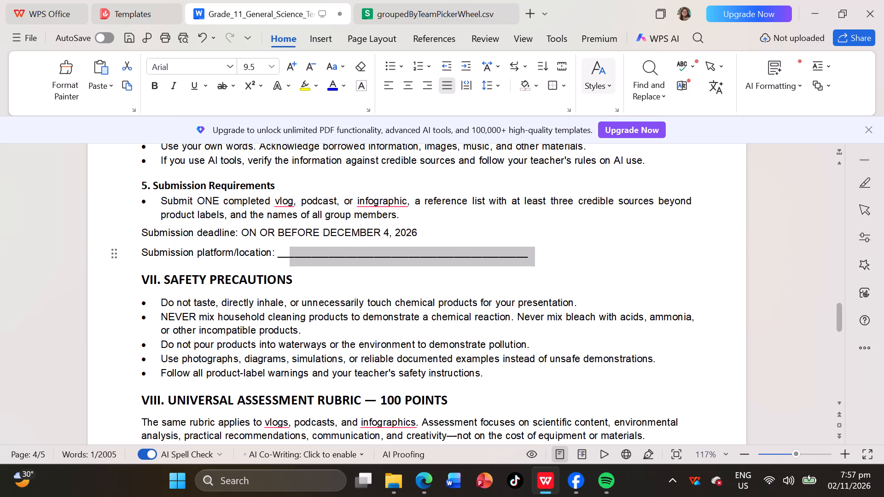
left_click_drag(289, 254, 281, 257)
key("f")
key("BackSpace")
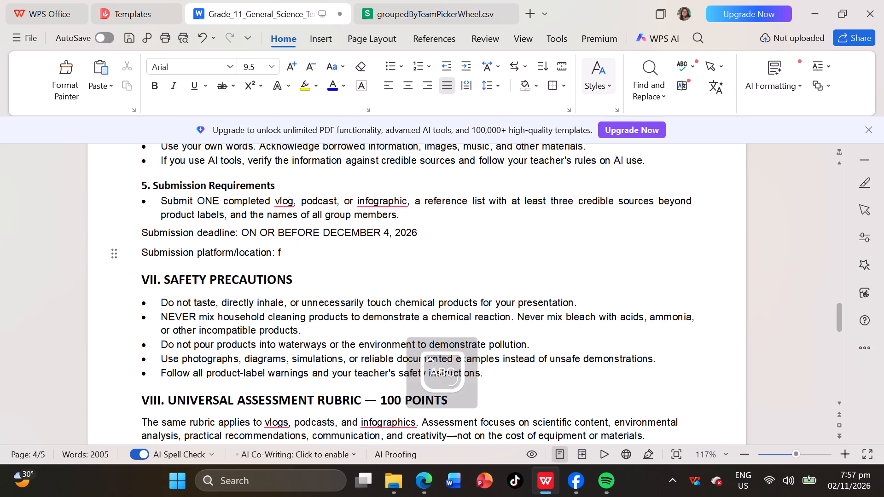
key("BackSpace")
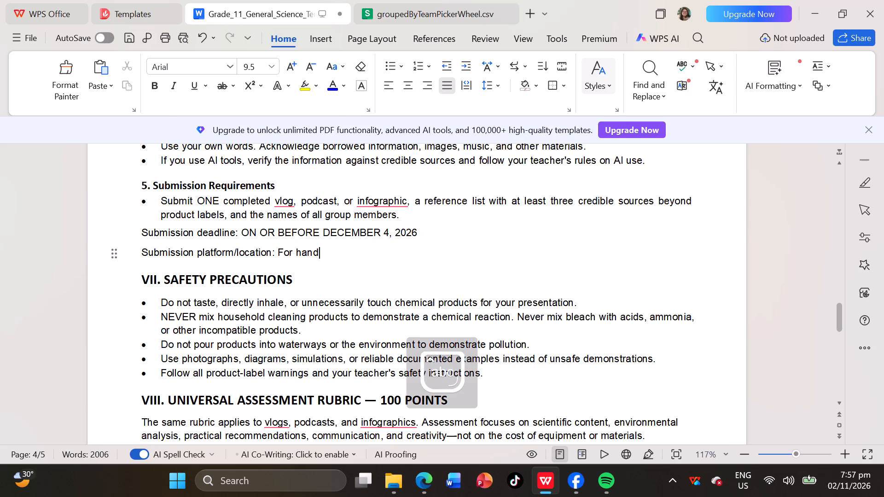
type("-made infographics:")
key("BackSpace")
key("space")
type("you ma")
key("BackSpace")
key("BackSpace")
key("BackSpace")
key("BackSpace")
key("BackSpace")
key("BackSpace")
key("BackSpace")
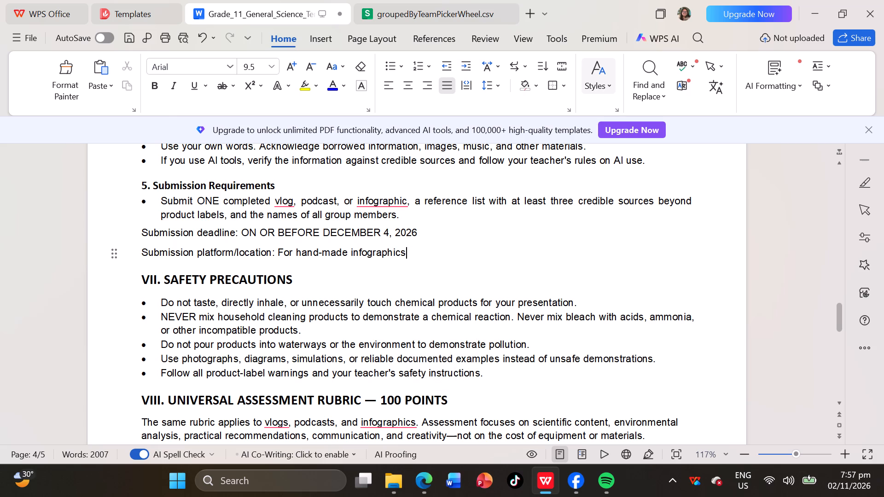
type(", you may pass it during our class")
key("BackSpace")
key("BackSpace")
key("BackSpace")
key("BackSpace")
key("BackSpace")
key("BackSpace")
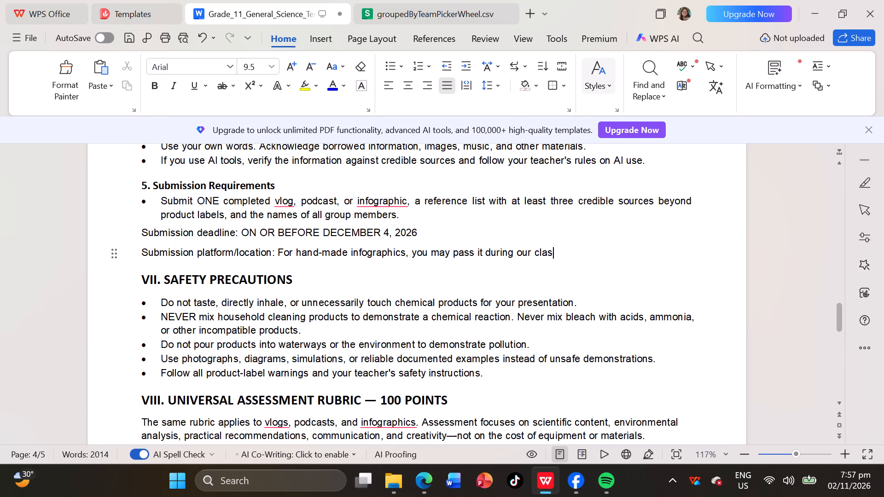
key("space")
type("class or")
key("space")
type("at the receiving area.")
key("space")
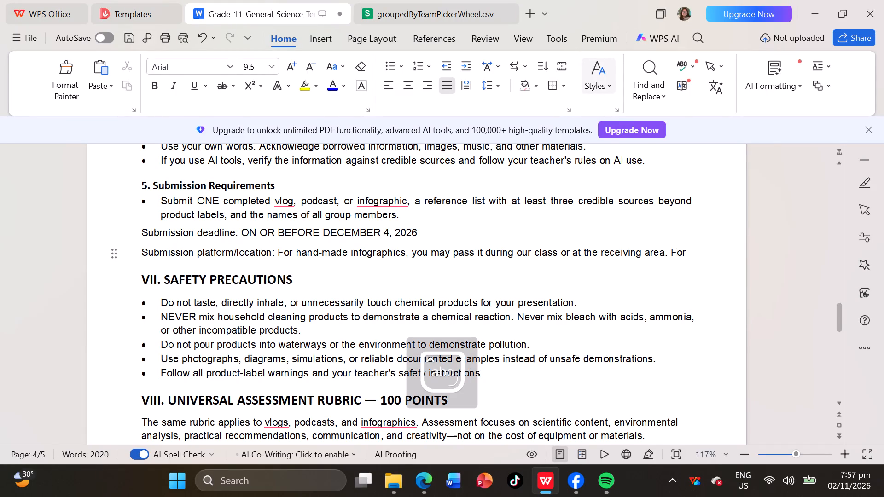
Add the sentence "For vlog, podcast, and digital infographics, please upload your final output in this drive:" to the platform/location entry.
key("space")
type("vlog")
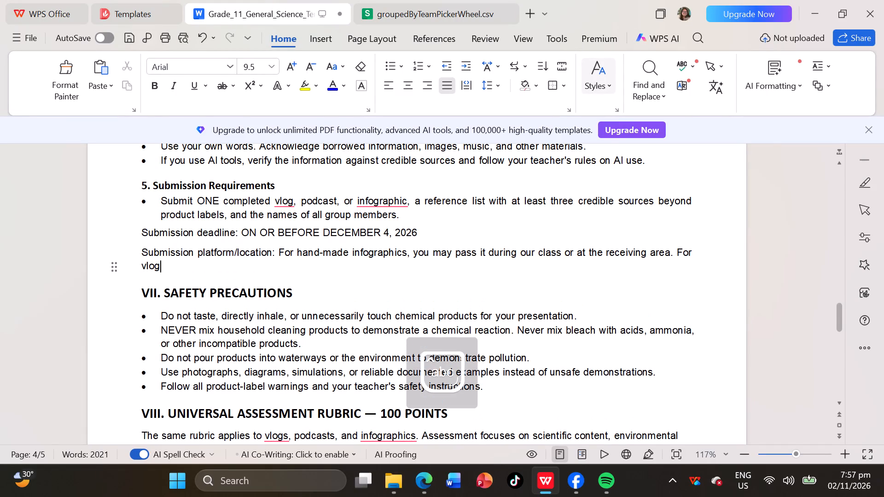
type("/podcsa")
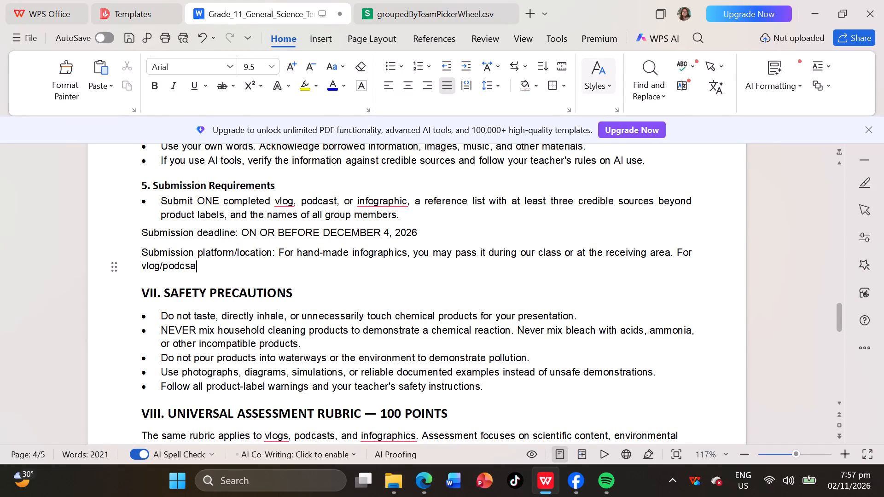
key("BackSpace")
key("BackSpace")
type("ast")
type("/ as")
key("BackSpace")
key("BackSpace")
key("BackSpace")
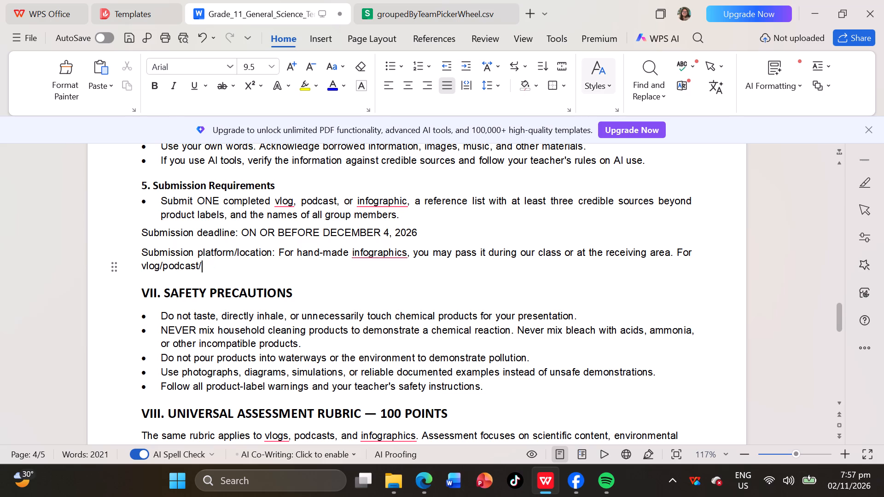
key("BackSpace")
key("BackSpace")
key("BackSpace")
key("BackSpace")
key("BackSpace")
key("BackSpace")
key("BackSpace")
key("BackSpace")
key("BackSpace")
type(", podcast")
type(", and digital infographics")
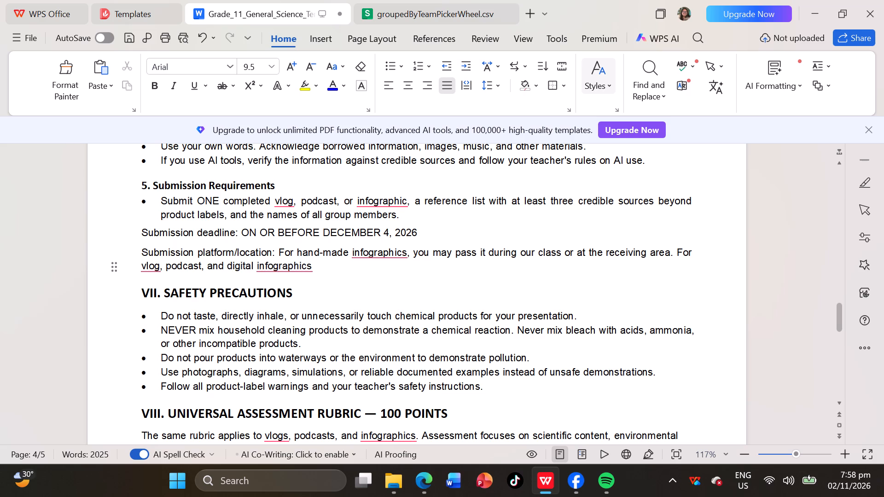
key("BackSpace")
key("s")
type(", p")
key("BackSpace")
key("BackSpace")
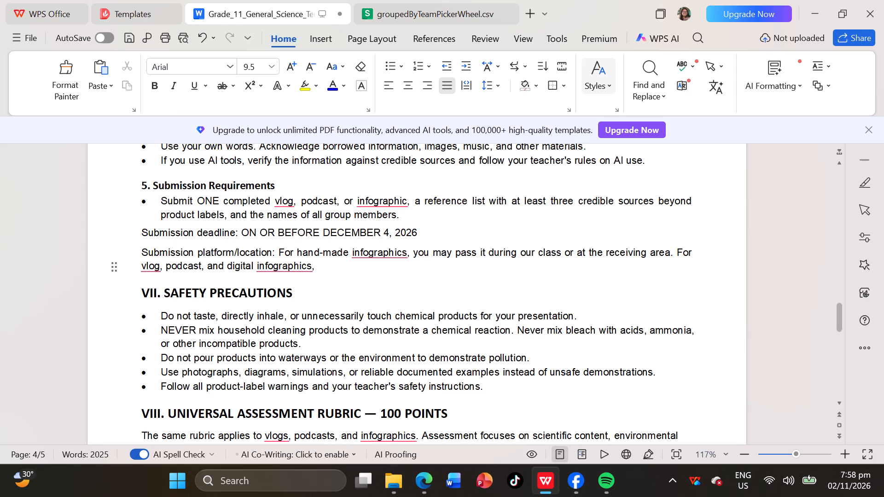
key("space")
type("please upload your final output in this dr")
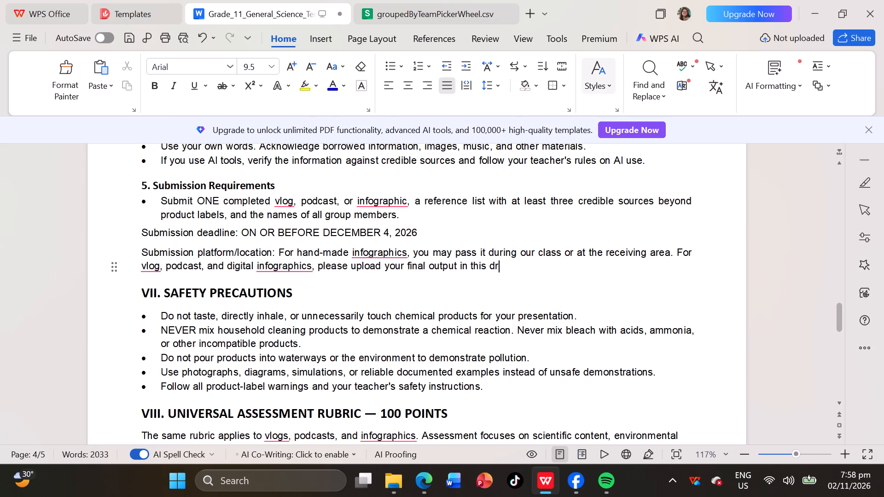
type("ive")
type(":")
key("space")
Switch to Microsoft Edge and open Google Drive in a new tab.
left_click(424, 483)
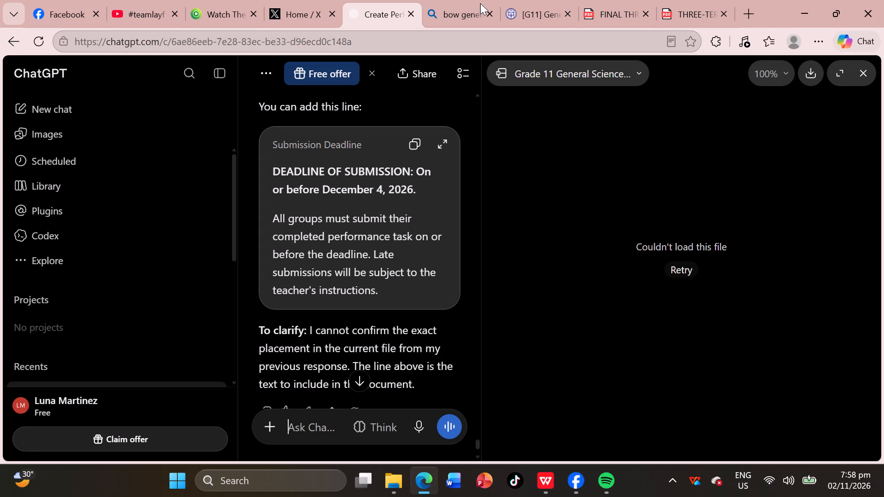
left_click(750, 17)
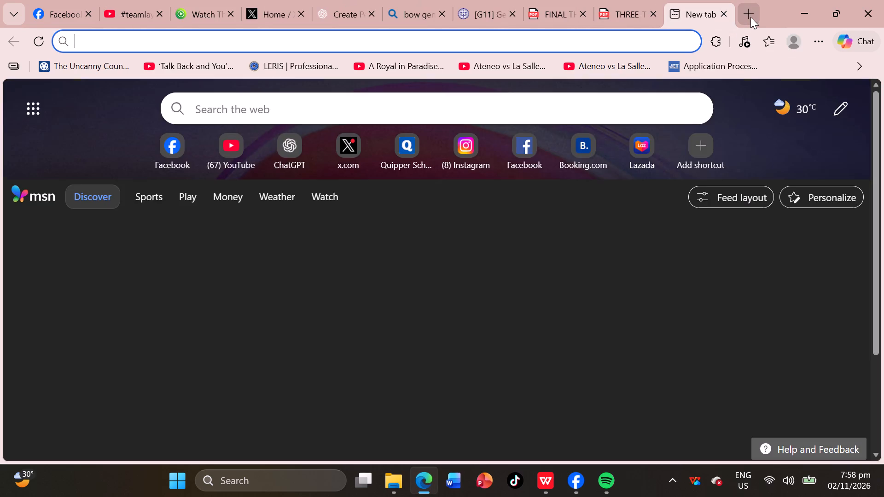
type("drive")
key("Return")
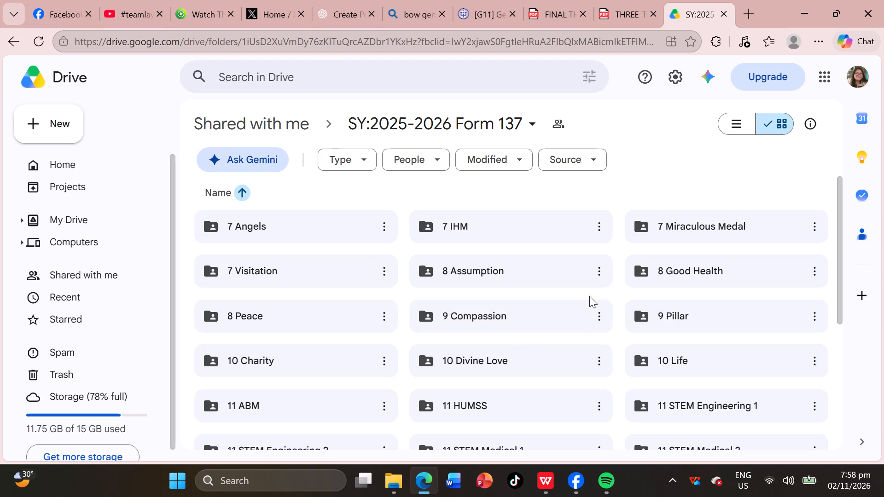
Look through the shared SY:2025-2026 Form 137 folder and its 11 STEM Engineering 2 subfolder, opening the first student record.
scroll(573, 327, "down", 2)
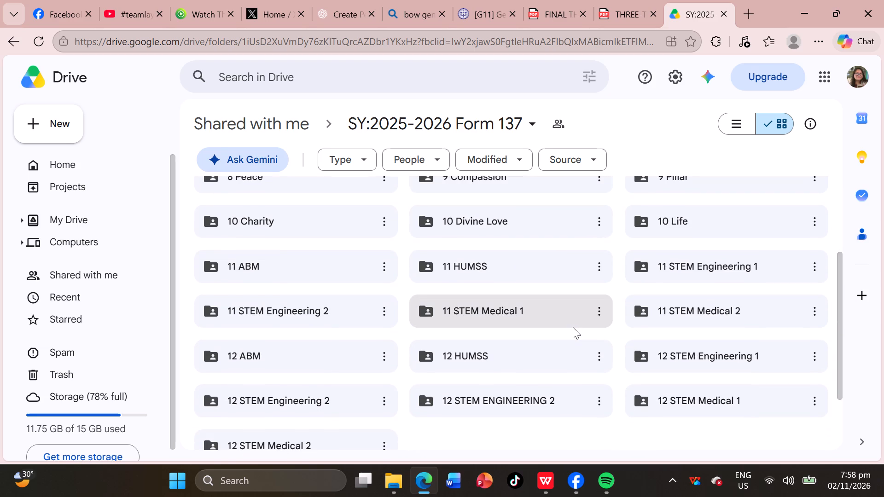
scroll(573, 327, "down", 3)
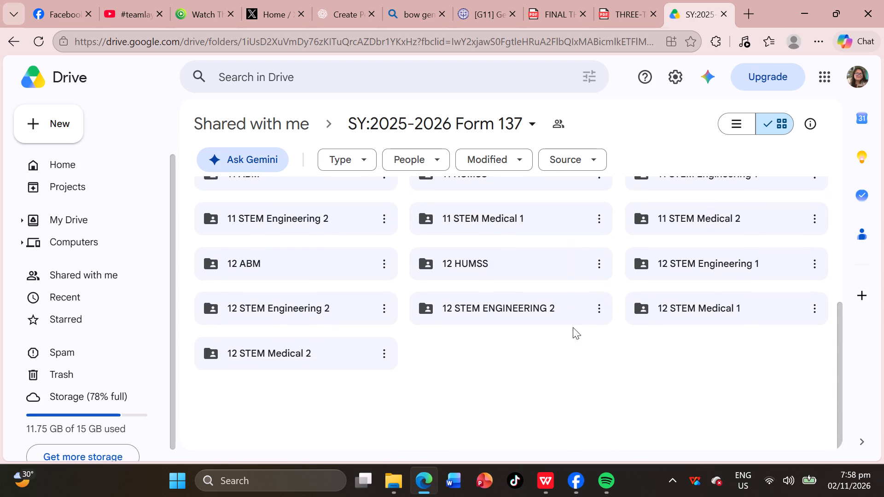
scroll(573, 327, "down", 1)
scroll(289, 264, "up", 7)
scroll(547, 370, "down", 1)
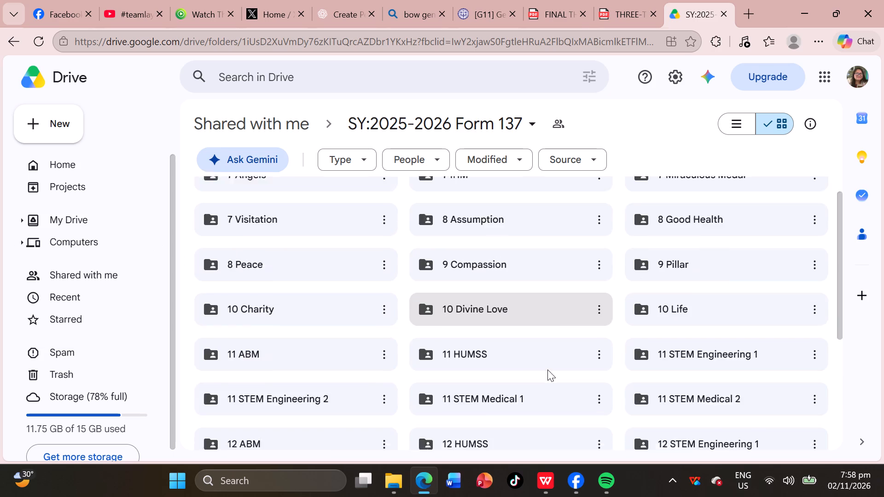
scroll(547, 370, "down", 1)
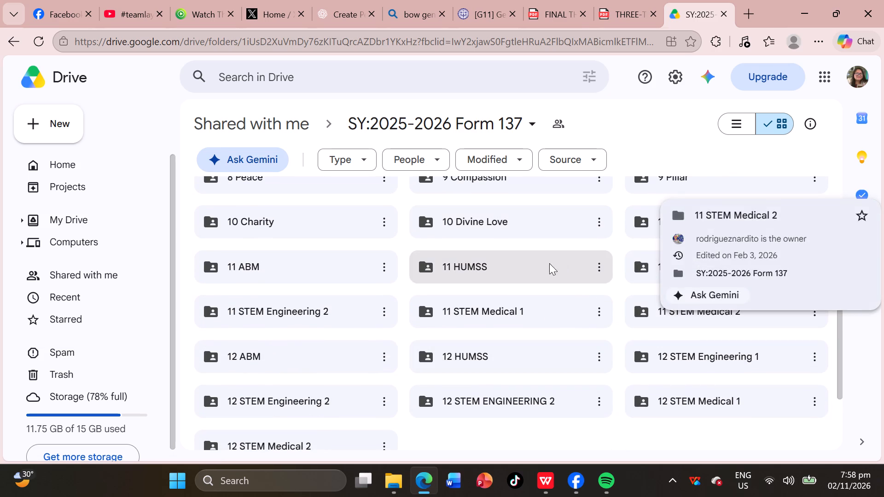
double_click(360, 316)
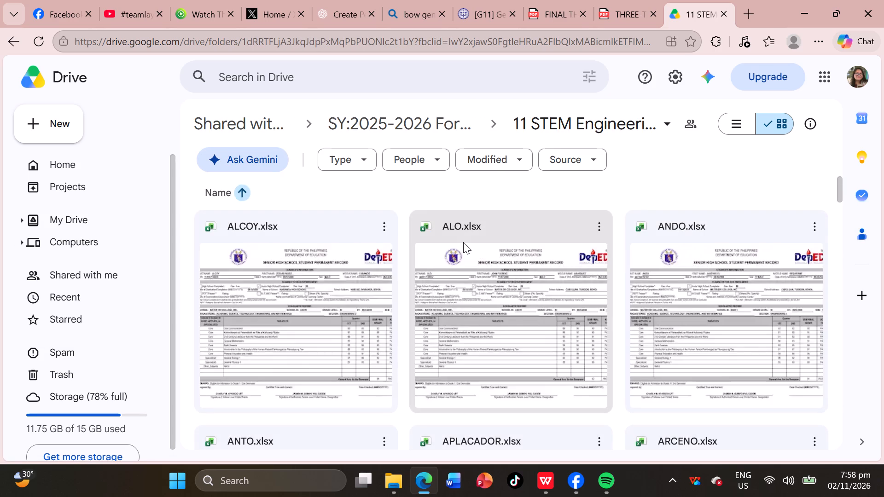
scroll(463, 242, "down", 1)
triple_click(343, 232)
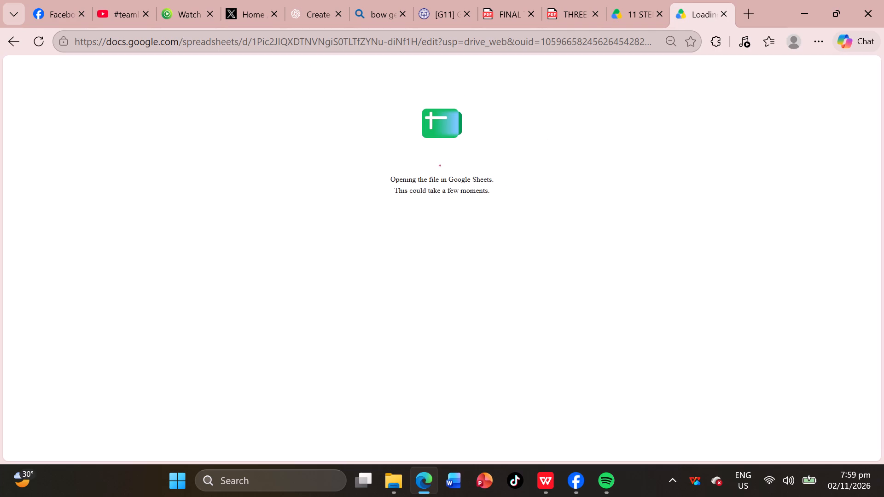
left_click(629, 11)
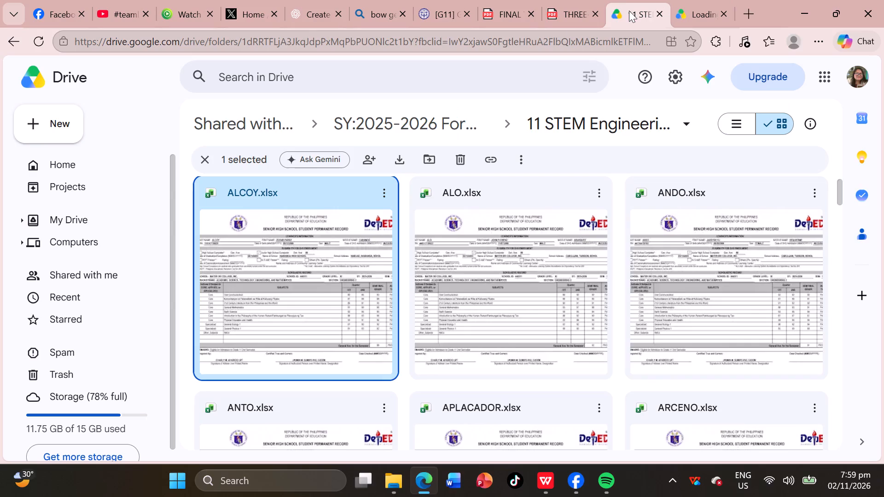
Go to the Drive home page and switch to the teacher's second listed Google account.
left_click(58, 174)
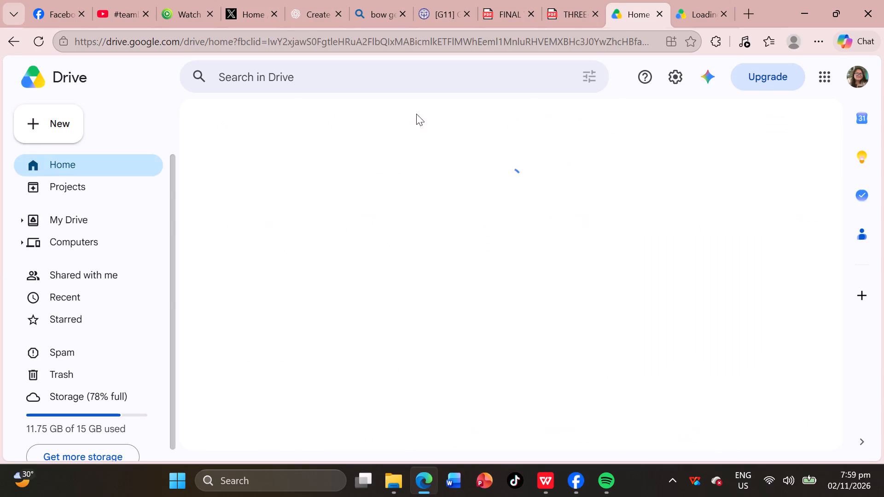
left_click(860, 79)
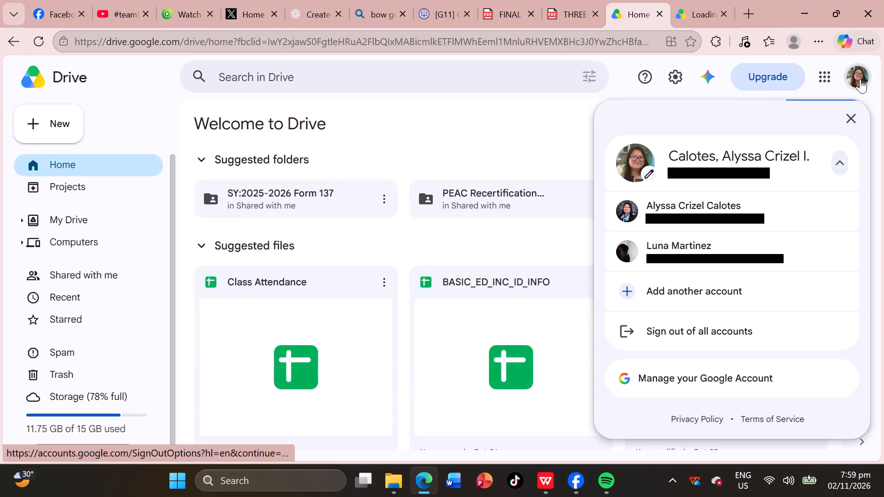
left_click(724, 209)
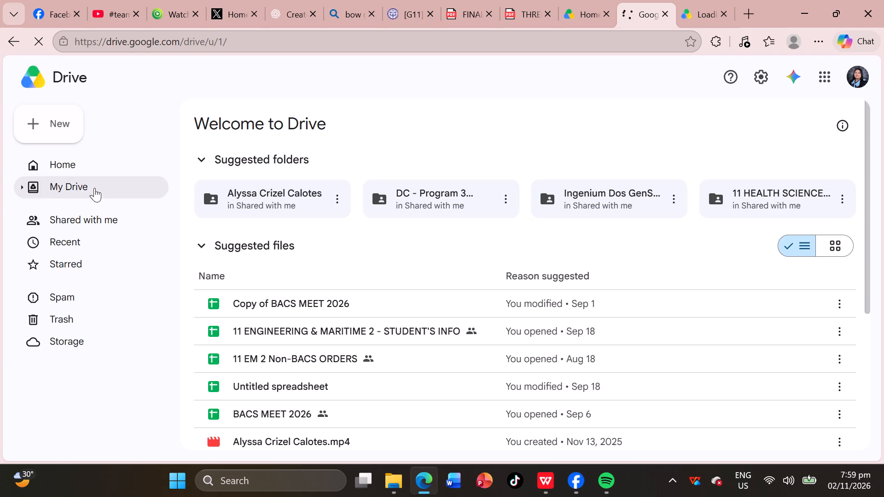
Create a new Drive folder named "GEN SCI - 2ND TERM PT".
left_click(46, 126)
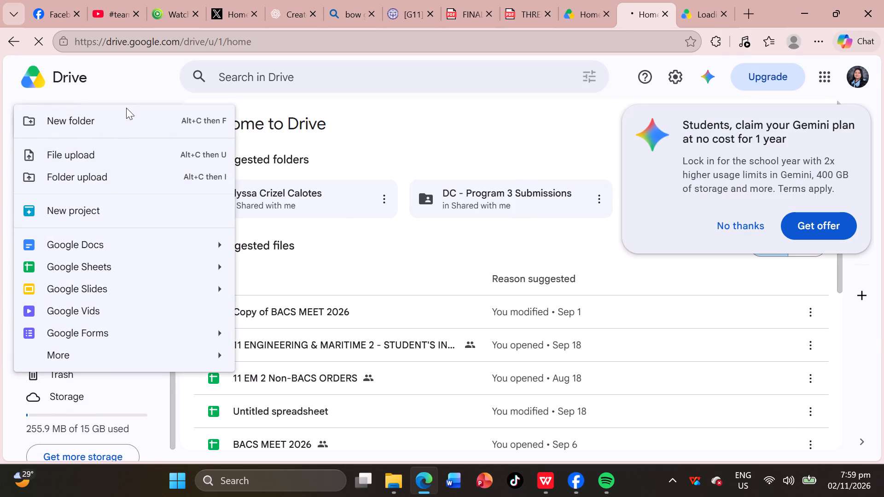
left_click(128, 125)
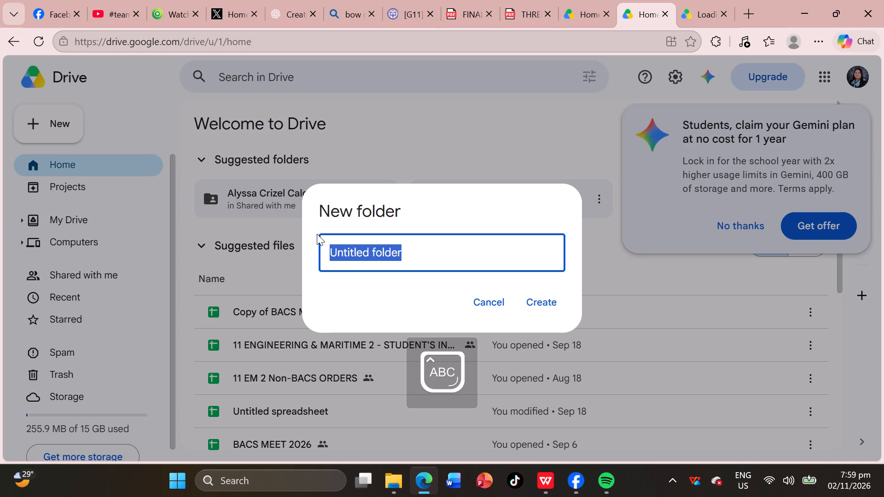
type("2D")
key("BackSpace")
type("ND TERM")
key("space")
type("PERFORMANCE TASK")
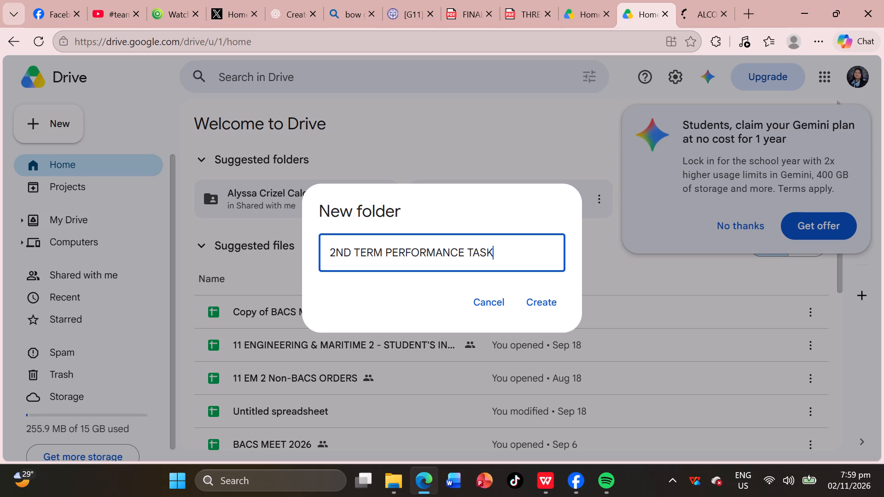
key("space")
left_click(331, 252)
type("GEN SCI -")
key("space")
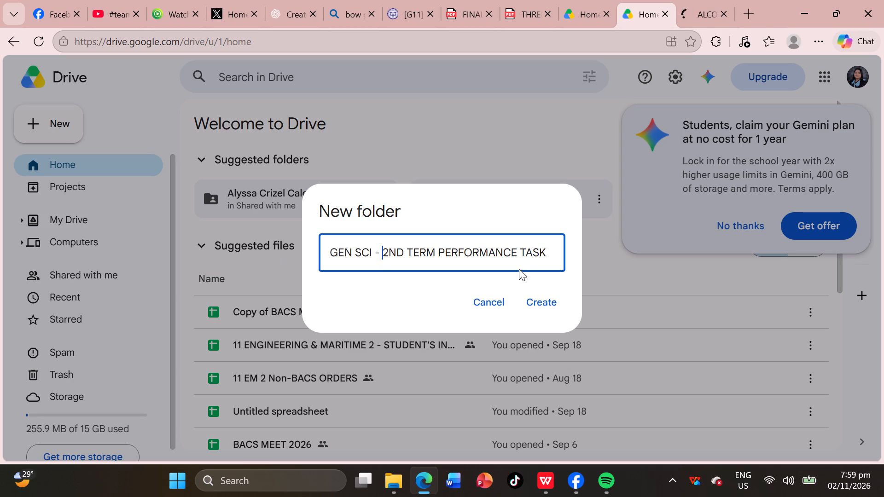
left_click(545, 255)
key("BackSpace")
key("BackSpace")
key("BackSpace")
key("BackSpace")
key("BackSpace")
key("BackSpace")
key("BackSpace")
key("BackSpace")
key("BackSpace")
key("BackSpace")
key("BackSpace")
key("BackSpace")
key("BackSpace")
key("BackSpace")
key("BackSpace")
key("t")
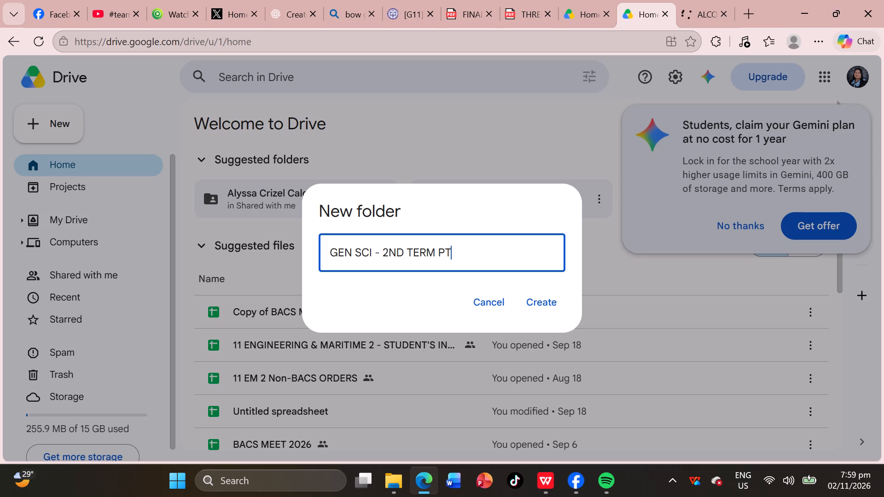
left_click(555, 304)
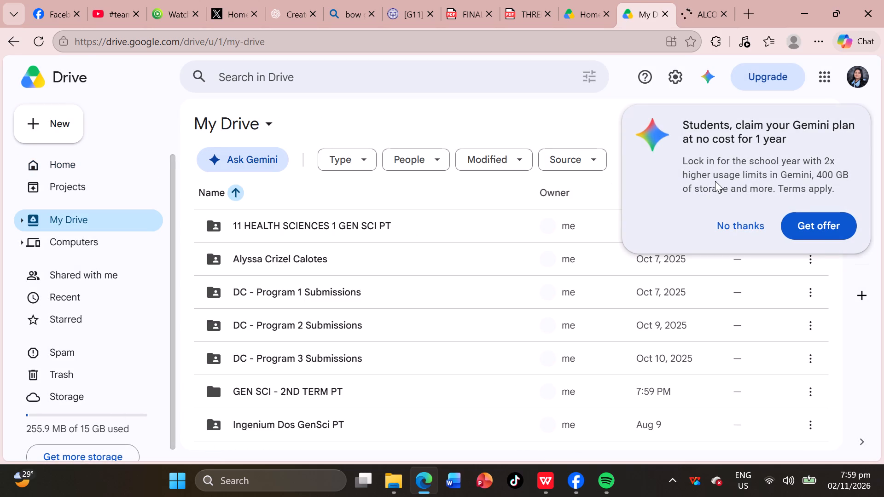
Dismiss the Gemini offer, open the GEN SCI - 2ND TERM PT folder and create a subfolder named "11 HS 1" inside it.
left_click(727, 226)
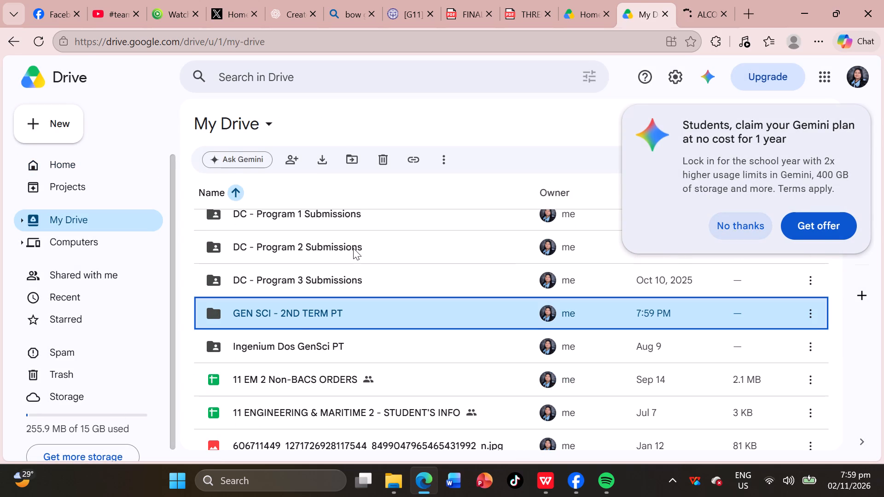
double_click(297, 317)
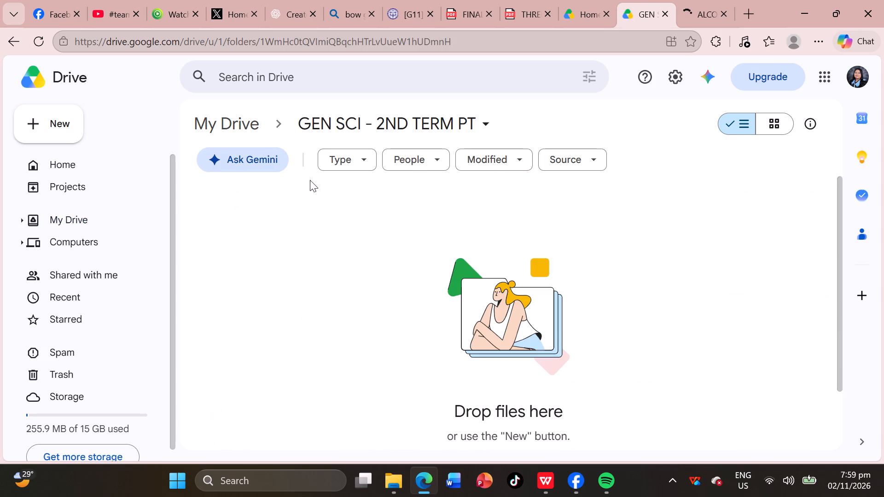
left_click(51, 123)
left_click(104, 110)
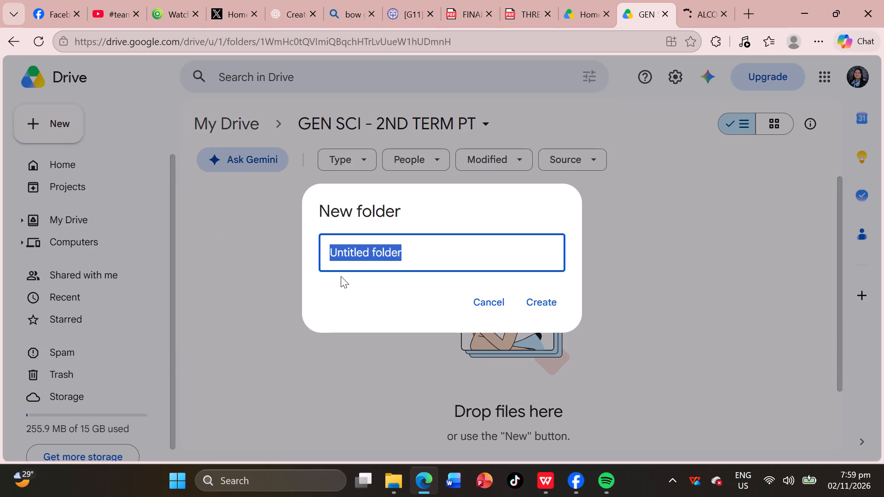
type("HEALT")
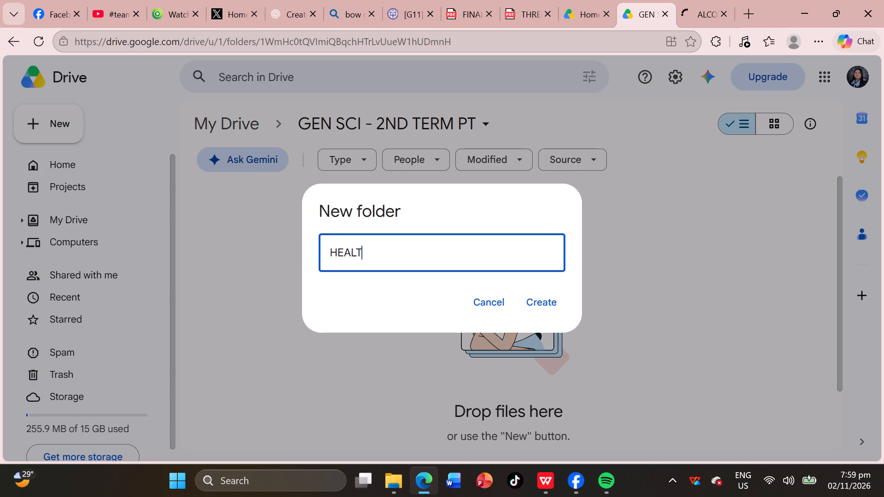
key("BackSpace")
key("BackSpace")
key("BackSpace")
key("BackSpace")
key("BackSpace")
type("11 HS 2")
key("BackSpace")
key("1")
key("Return")
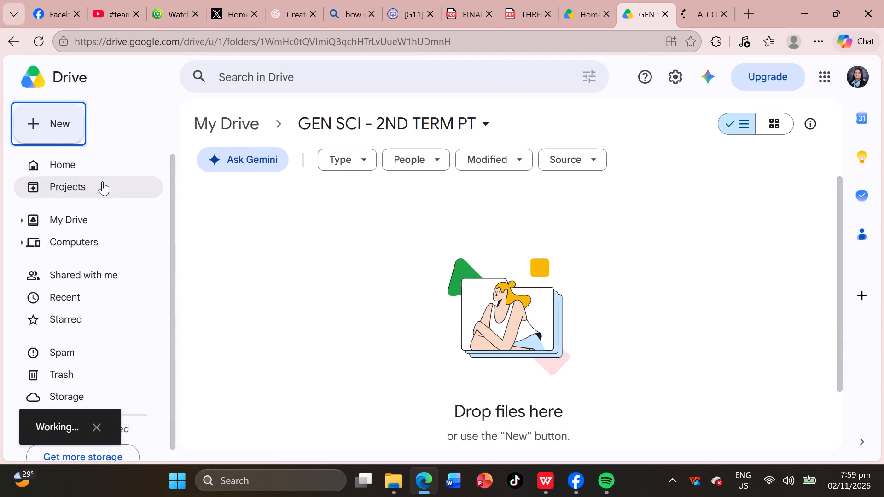
Create a second subfolder named "11 EM 2" inside the GEN SCI - 2ND TERM PT folder.
left_click(50, 121)
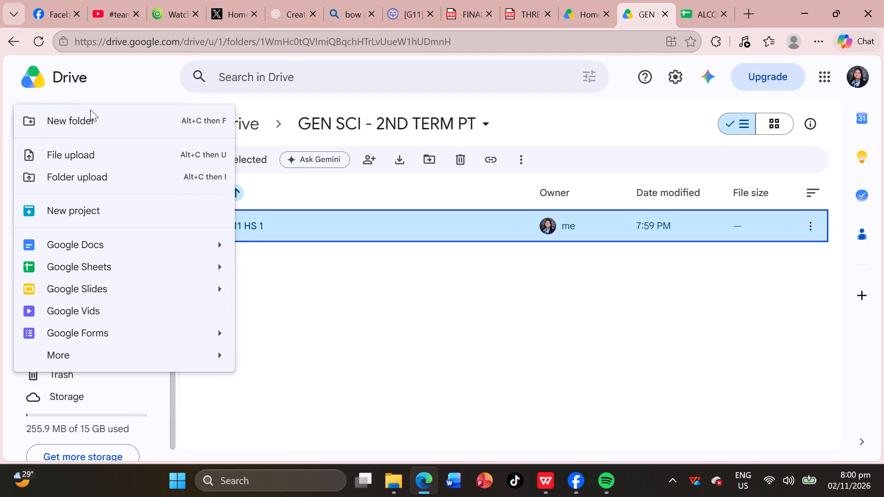
left_click(96, 126)
type("11 EM 2")
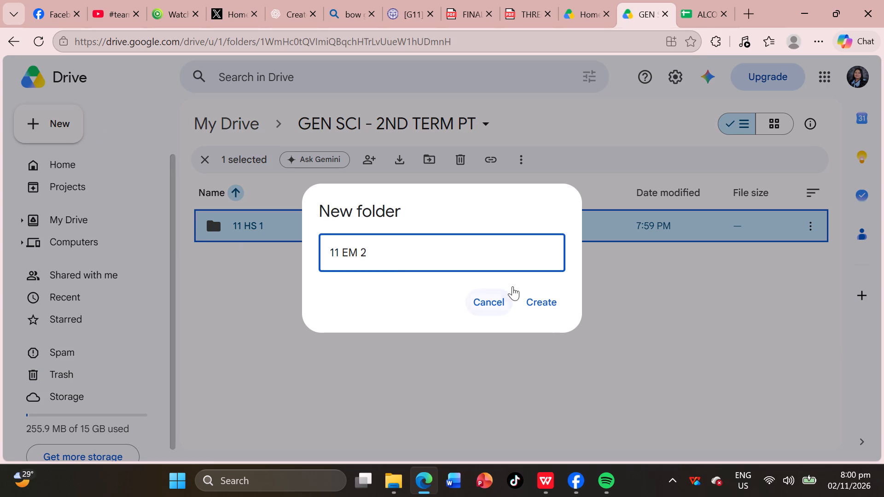
left_click(534, 301)
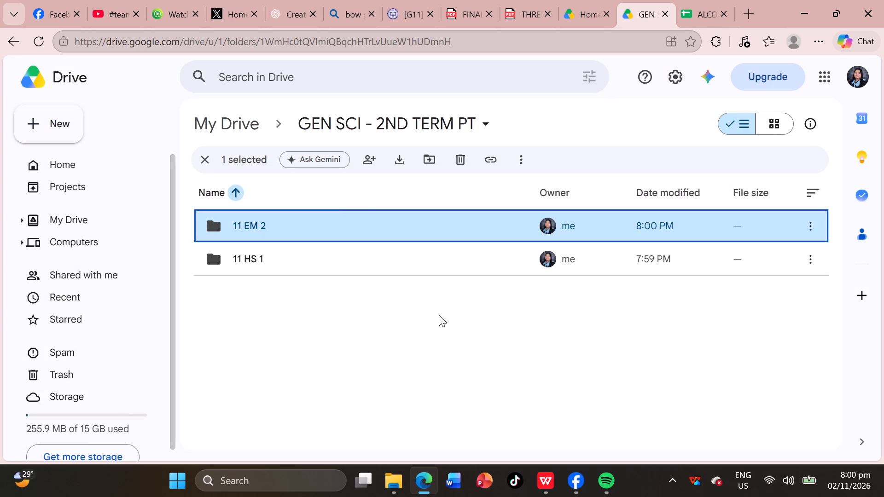
left_click(424, 312)
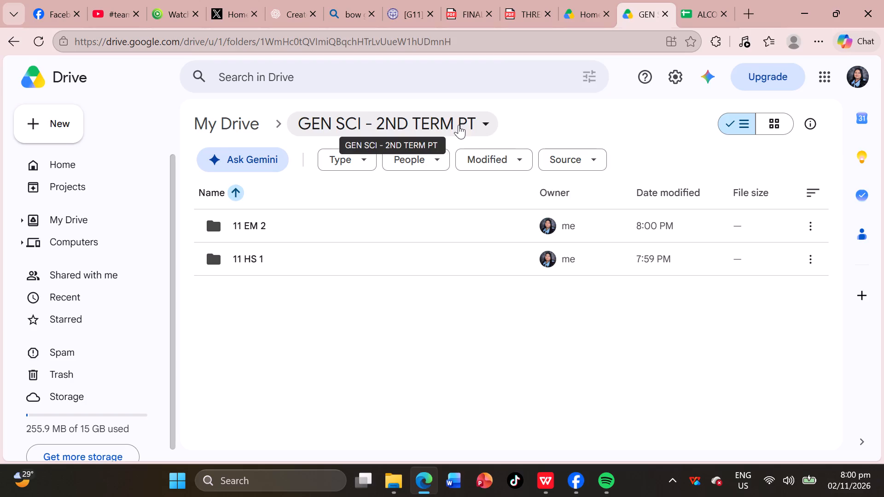
Share the GEN SCI - 2ND TERM PT folder with anyone with the link, giving them the Editor role.
left_click(413, 126)
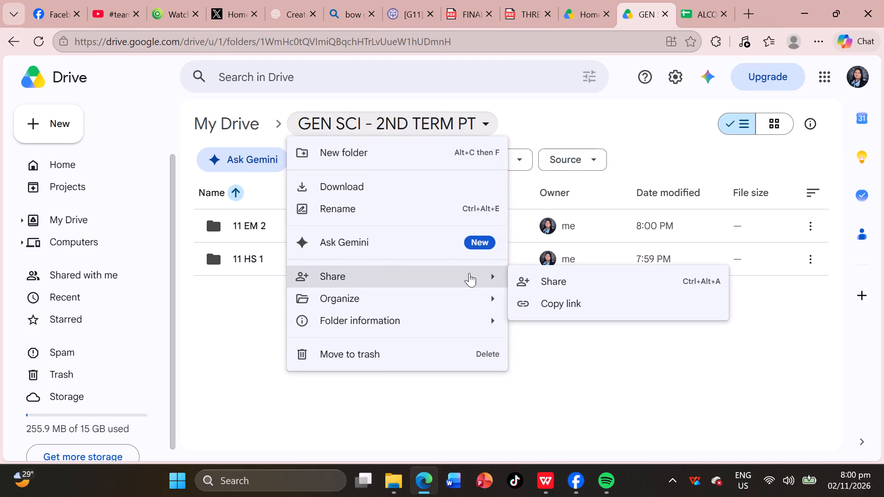
left_click(546, 277)
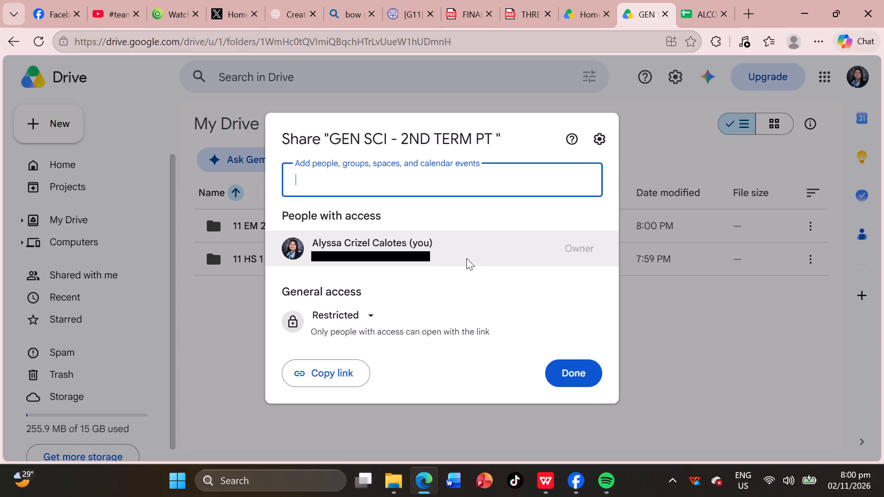
left_click(360, 318)
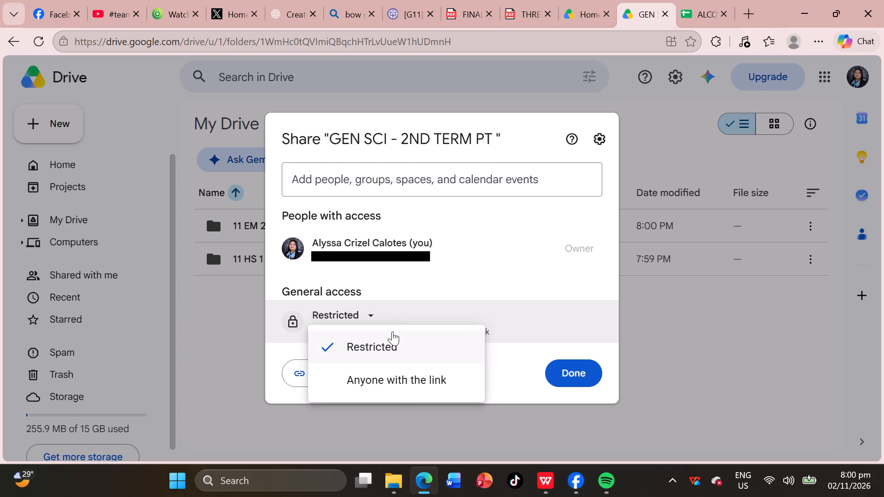
left_click(390, 390)
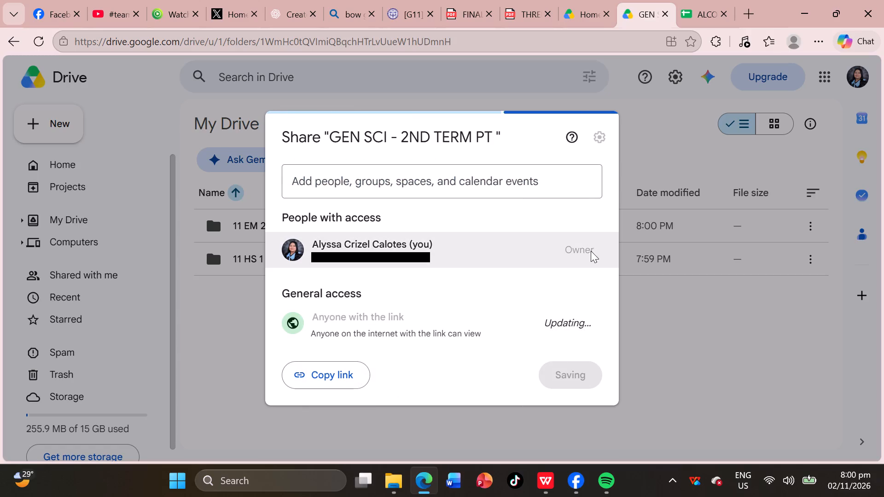
left_click(561, 325)
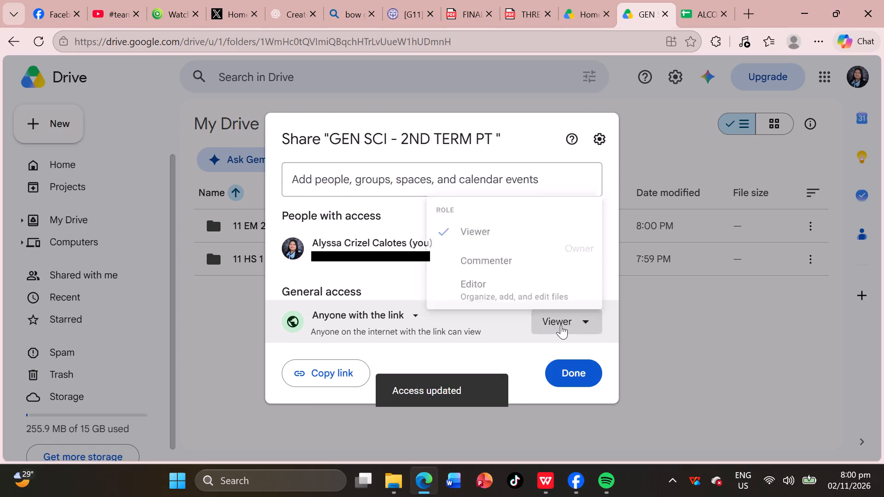
left_click(506, 286)
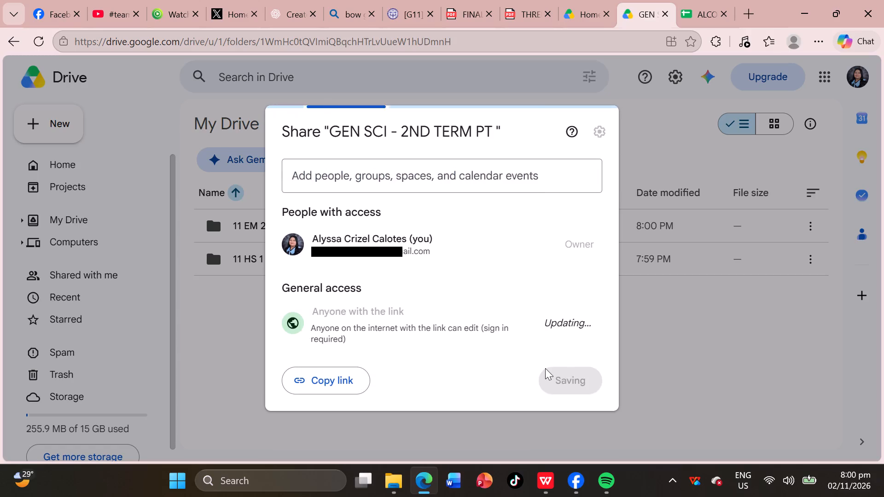
left_click(564, 381)
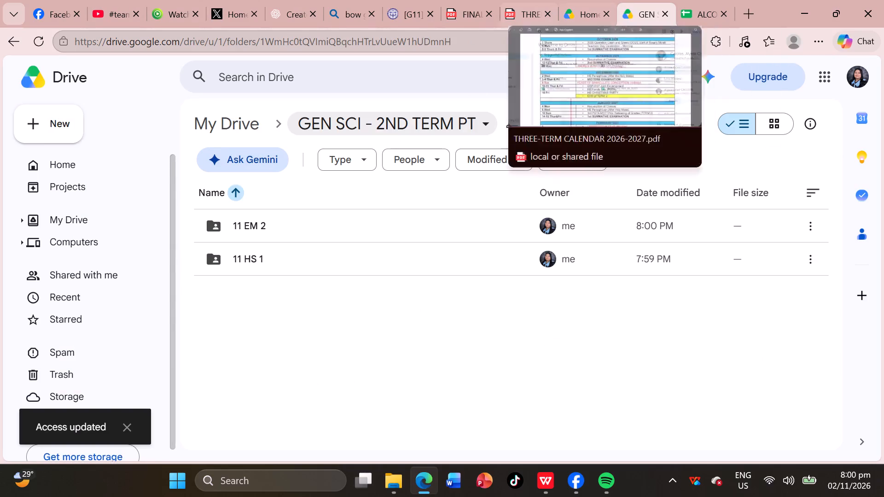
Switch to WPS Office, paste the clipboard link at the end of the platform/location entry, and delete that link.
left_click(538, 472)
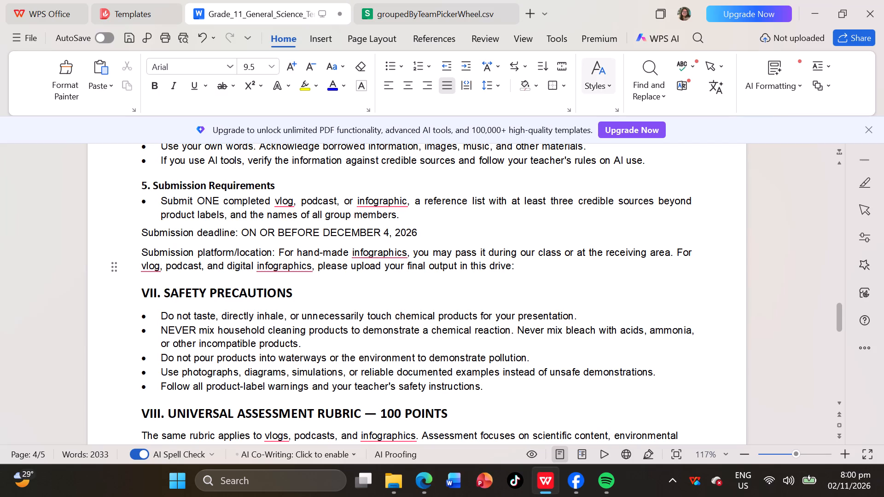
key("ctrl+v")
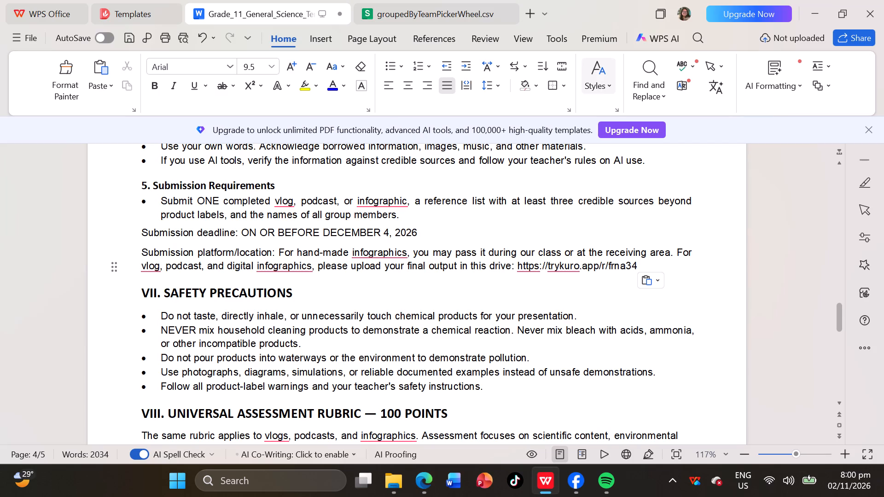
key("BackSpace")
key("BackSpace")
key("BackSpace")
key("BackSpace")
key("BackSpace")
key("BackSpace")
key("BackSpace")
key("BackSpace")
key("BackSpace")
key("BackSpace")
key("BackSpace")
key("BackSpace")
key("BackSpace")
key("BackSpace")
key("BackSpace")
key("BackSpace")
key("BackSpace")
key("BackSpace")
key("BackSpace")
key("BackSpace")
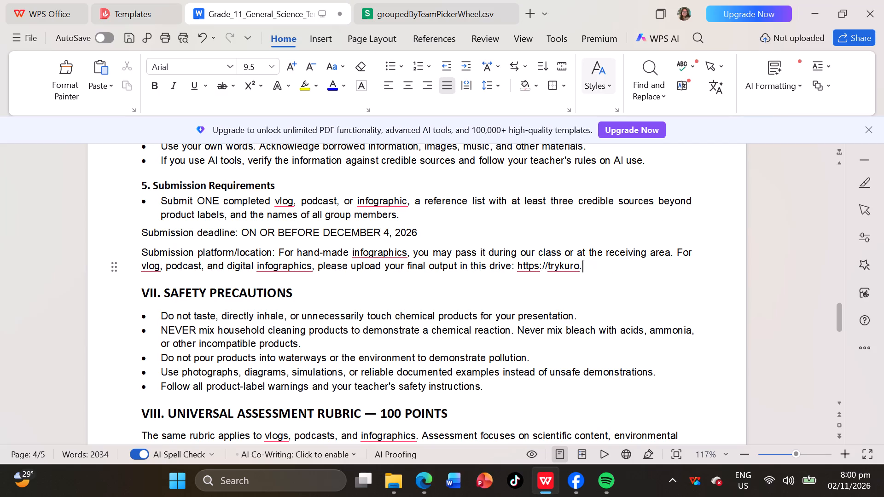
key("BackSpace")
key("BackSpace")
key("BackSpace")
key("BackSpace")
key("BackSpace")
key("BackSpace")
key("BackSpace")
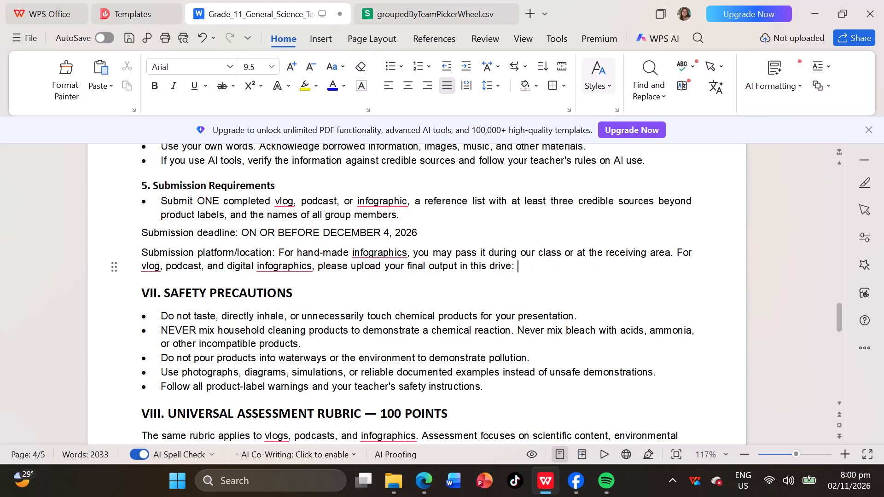
Copy the GEN SCI - 2ND TERM PT folder's sharing link in Microsoft Edge and paste it after "in this drive:" in the WPS document.
left_click(415, 491)
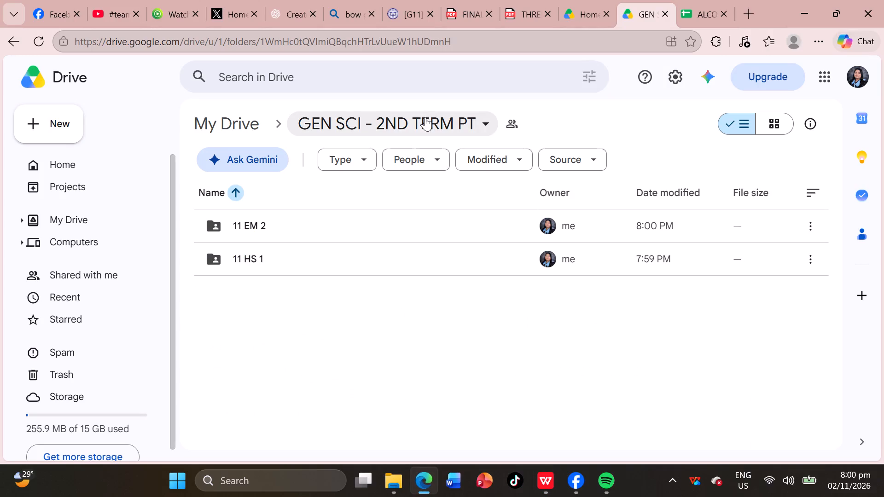
left_click(425, 117)
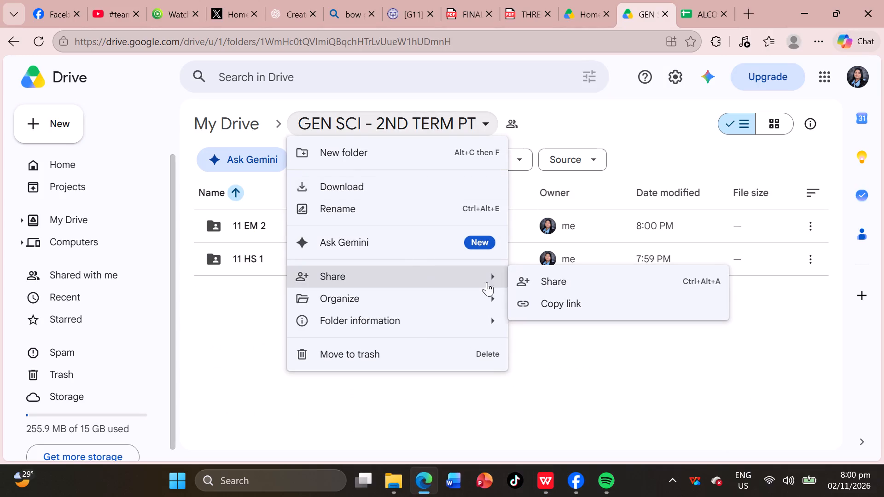
left_click(521, 282)
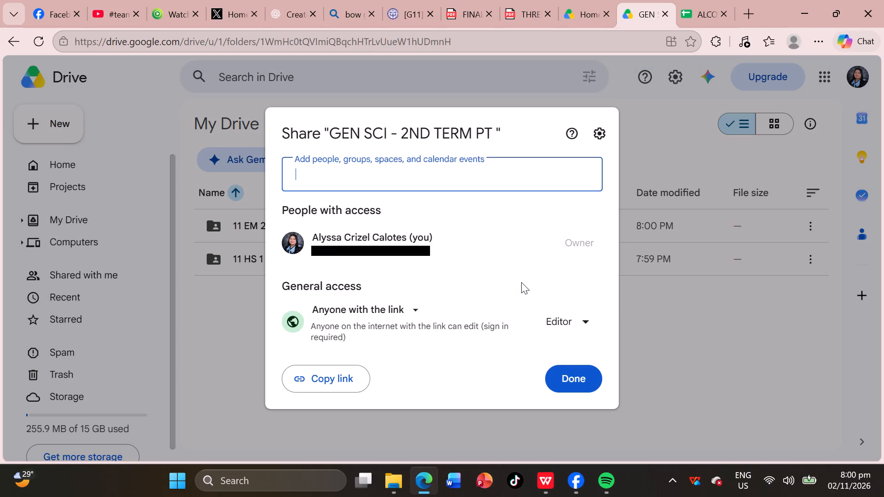
left_click(326, 388)
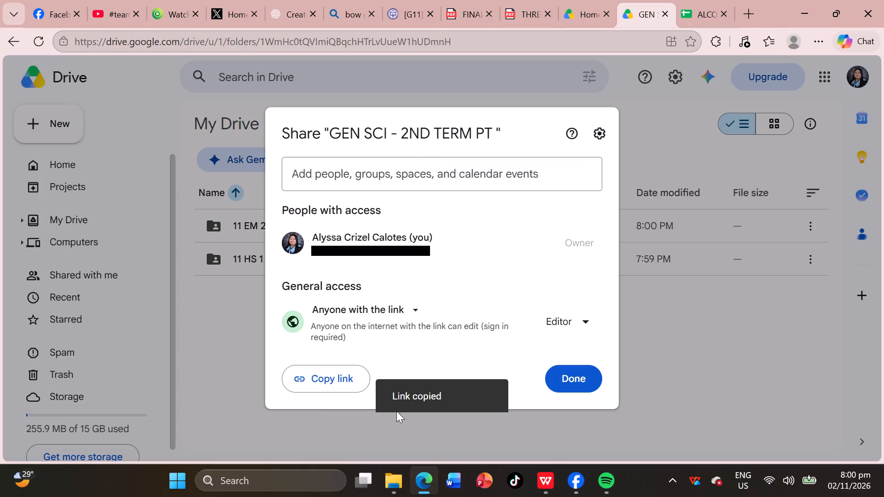
left_click(553, 480)
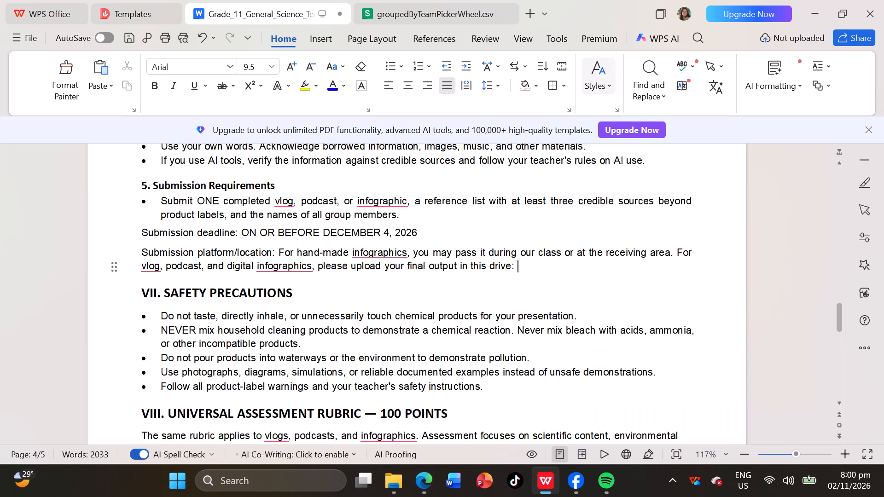
key("ctrl+v")
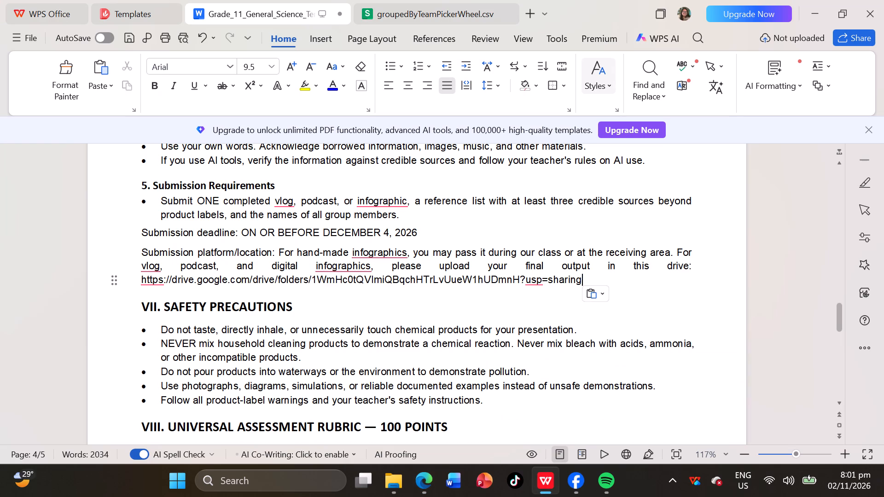
Highlight the submission deadline "ON OR BEFORE DECEMBER 4, 2026" in yellow.
left_click_drag(243, 232, 428, 231)
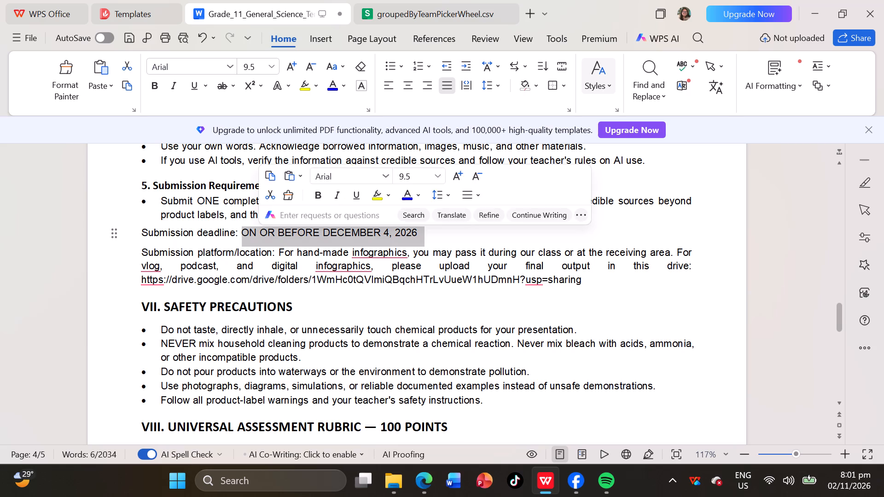
left_click(302, 88)
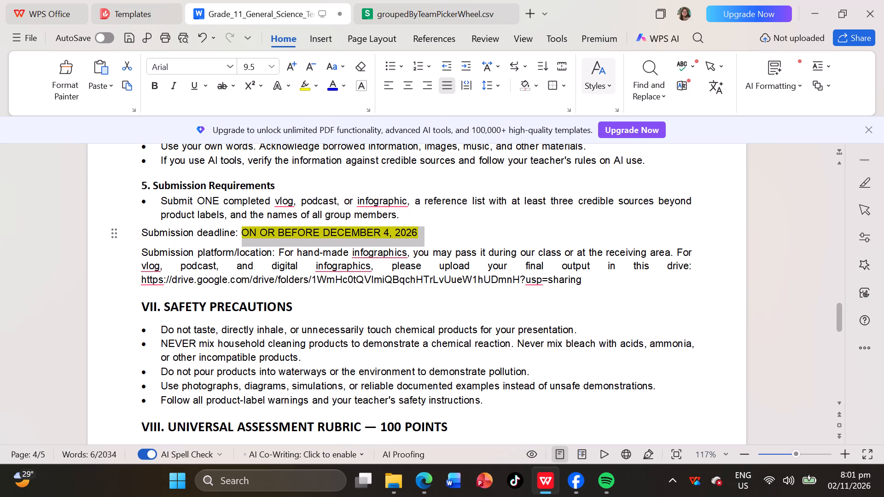
Highlight the Google Drive folder link in the submission platform/location entry in yellow and underline it.
left_click_drag(138, 282, 585, 281)
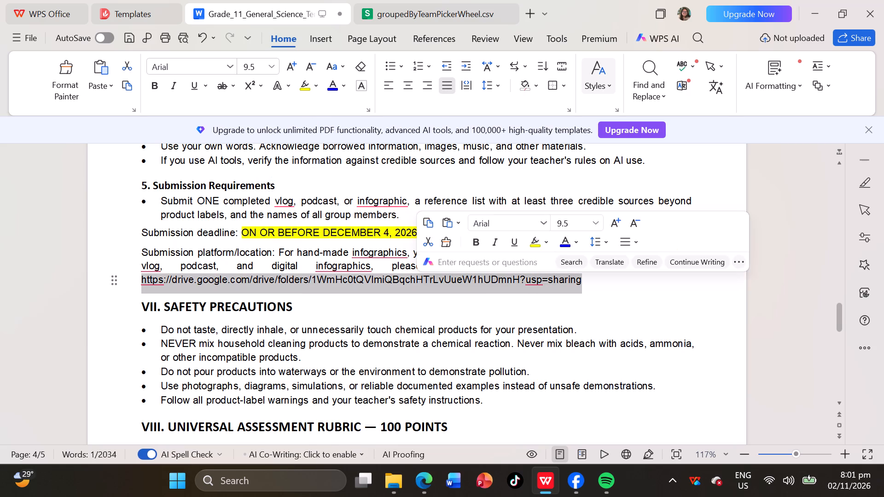
right_click(456, 276)
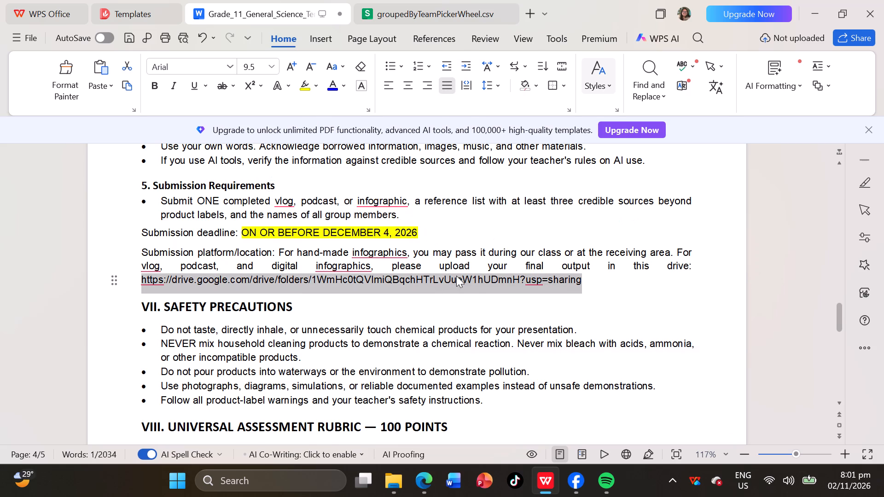
left_click(492, 175)
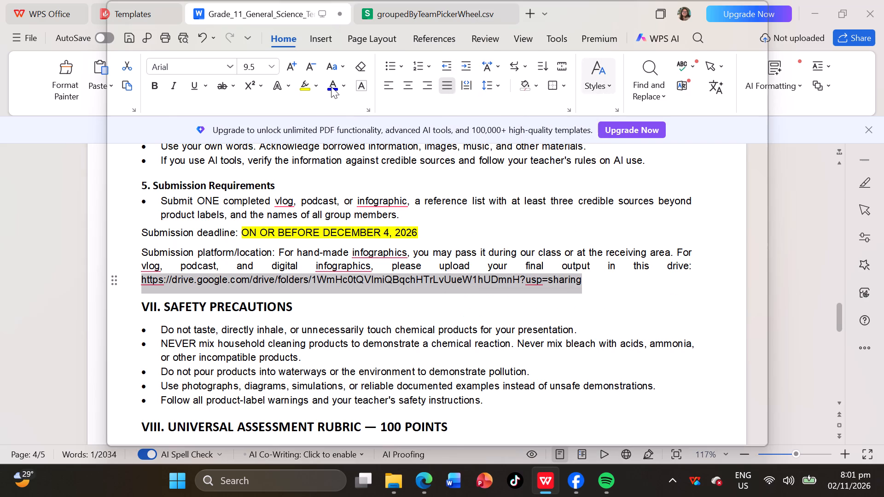
left_click(724, 425)
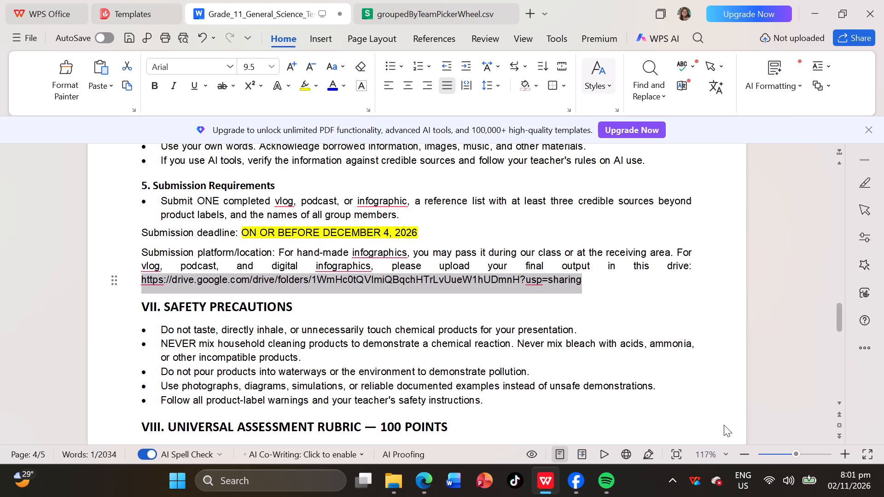
left_click(299, 87)
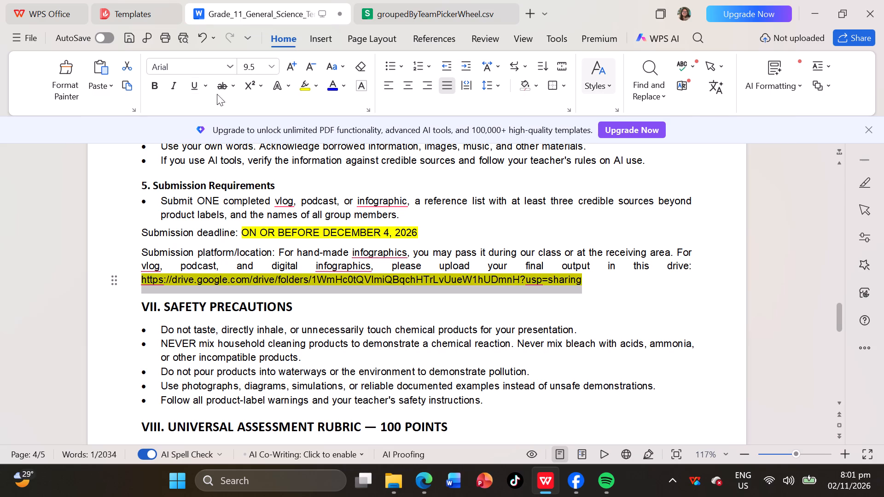
left_click(192, 90)
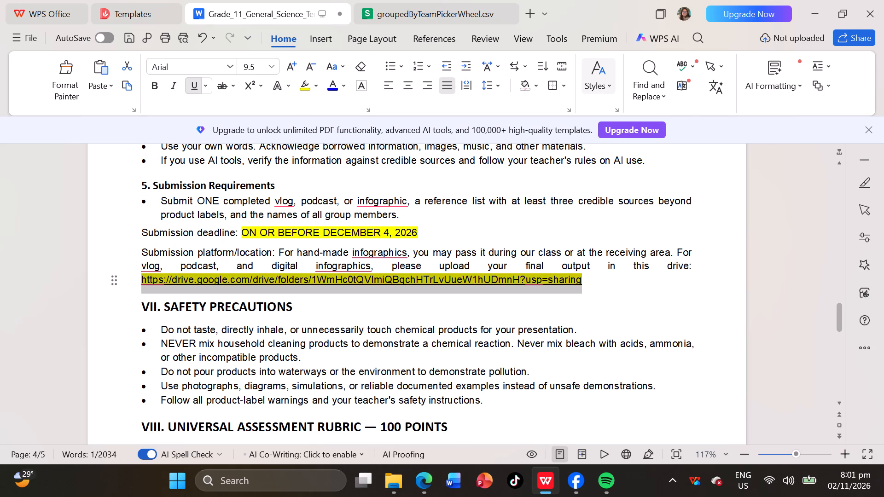
left_click(617, 289)
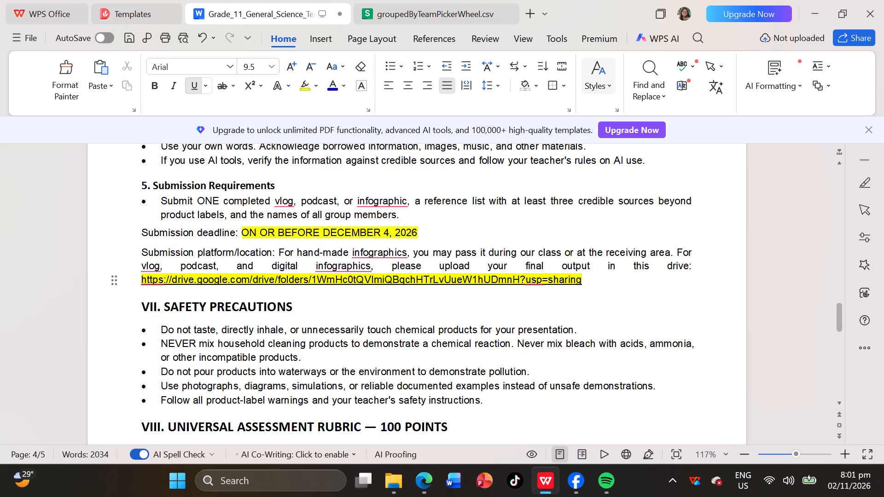
Highlight the phrase "during our class or at the receiving area" in the submission platform/location entry in yellow.
left_click_drag(490, 253, 651, 251)
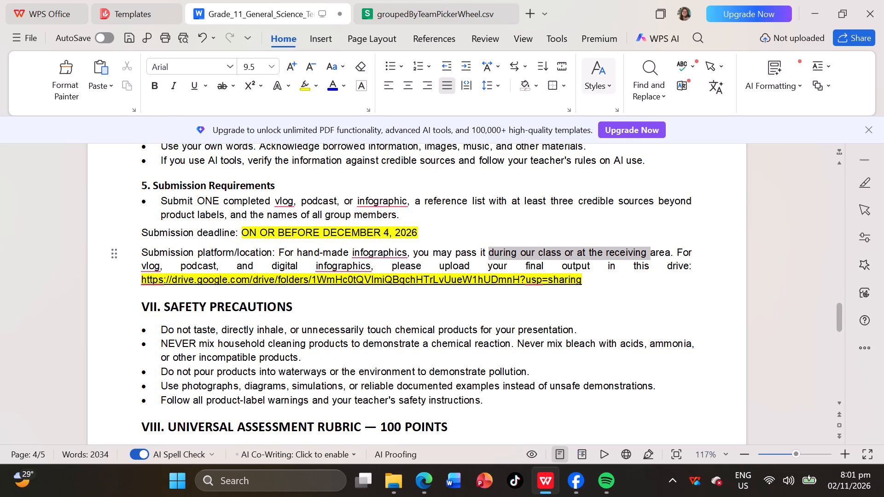
left_click_drag(651, 251, 669, 251)
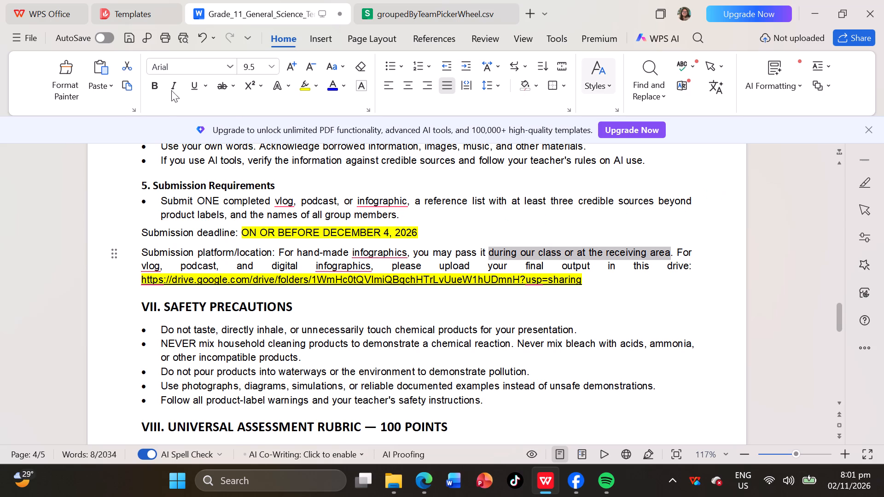
left_click(305, 92)
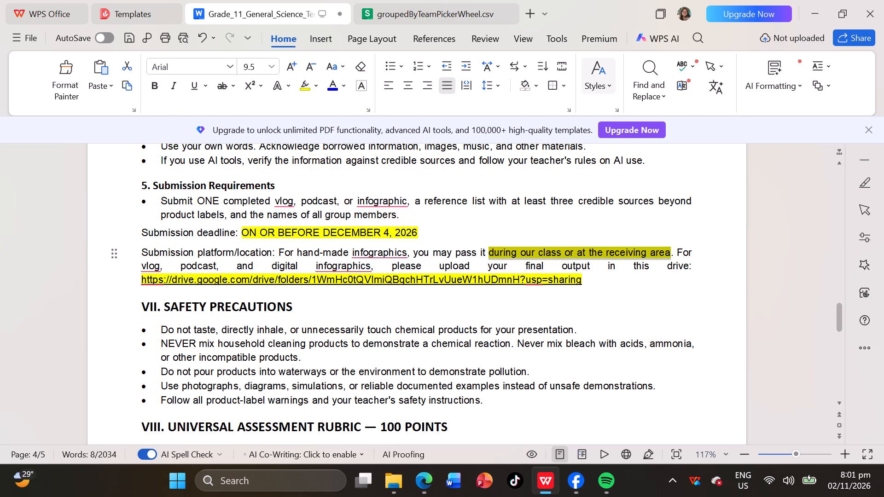
left_click(359, 310)
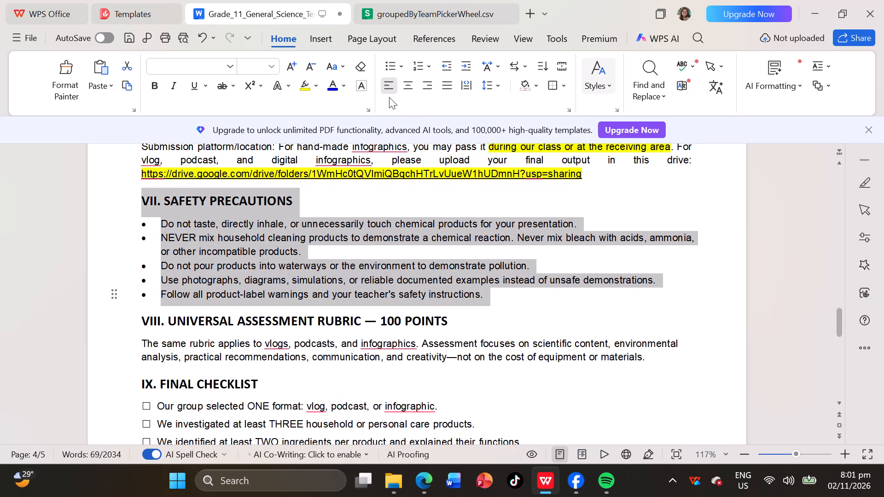
left_click(450, 81)
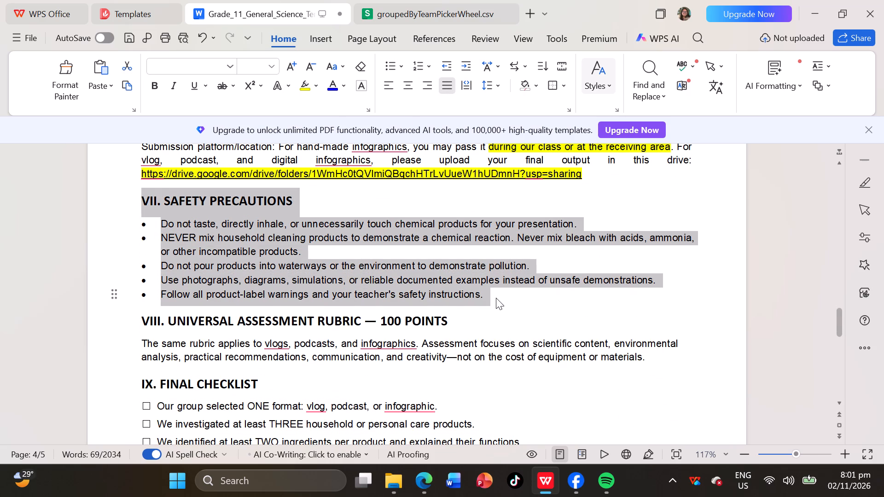
left_click(497, 299)
Justify the VIII. UNIVERSAL ASSESSMENT RUBRIC heading and the paragraph beneath it.
scroll(497, 299, "down", 2)
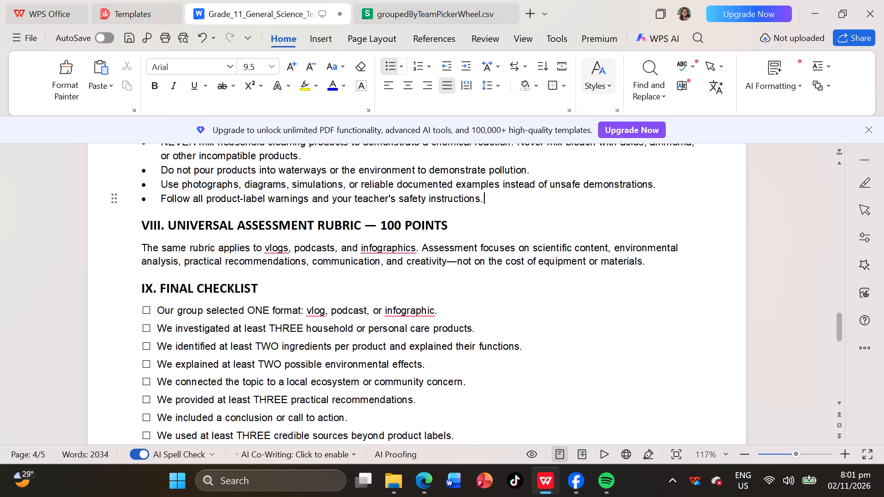
left_click_drag(141, 226, 424, 276)
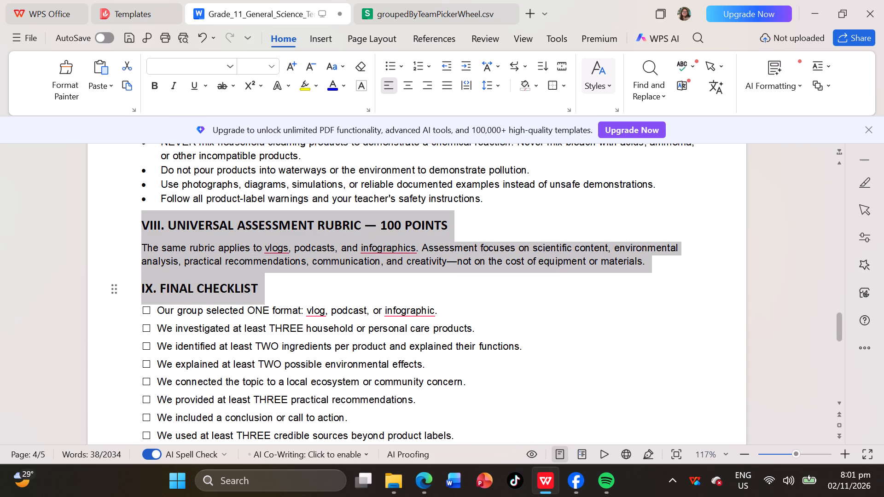
left_click_drag(424, 276, 663, 259)
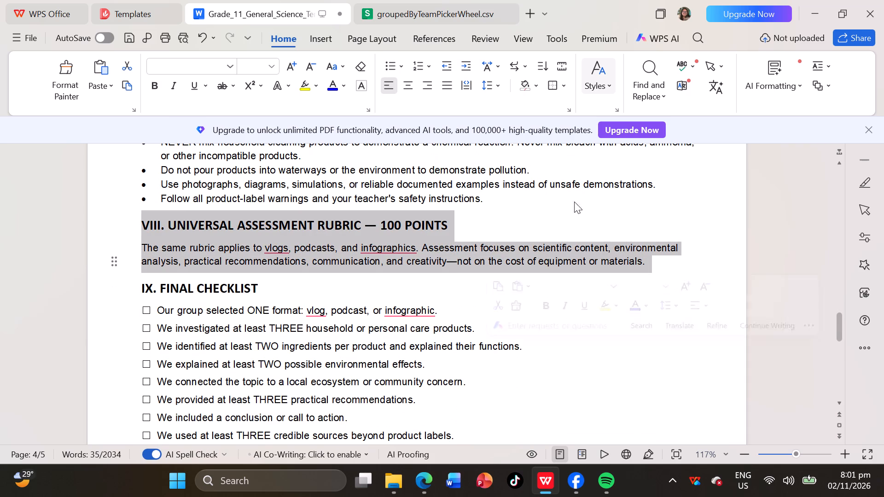
left_click(447, 89)
left_click(520, 325)
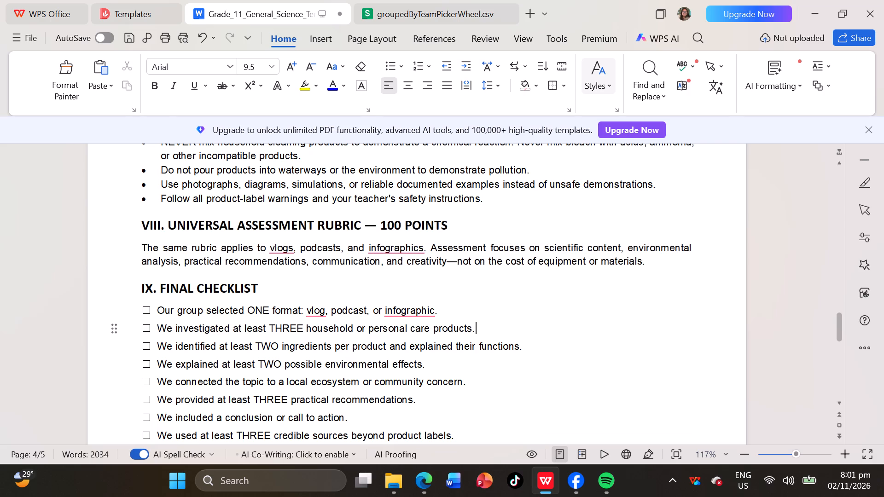
Delete the X. MESSAGE TO ALL GROUPS section, including the BE CREATIVE! box, the italic closing statement and the leftover blank line before the rubric table.
scroll(520, 325, "down", 3)
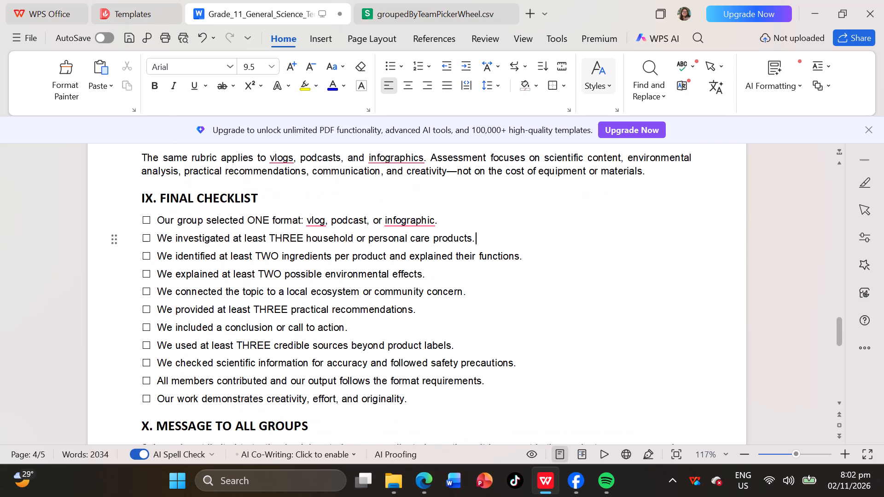
scroll(520, 325, "down", 1)
scroll(396, 326, "down", 4)
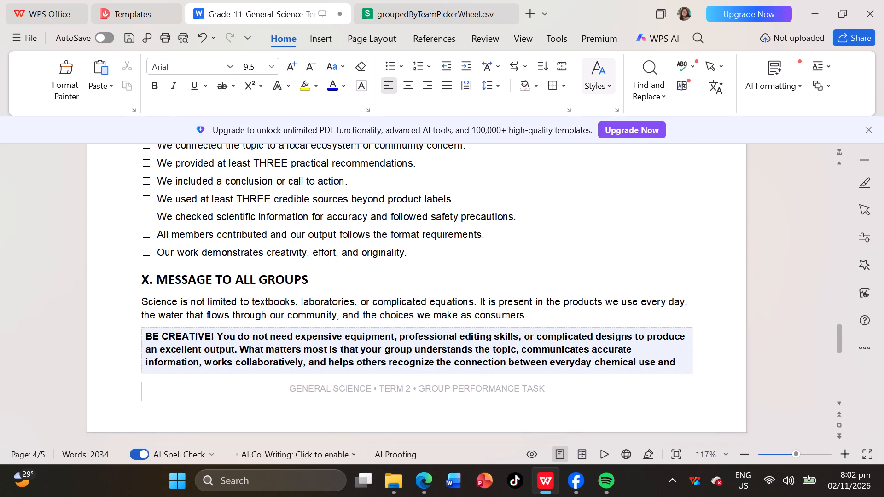
scroll(396, 326, "down", 2)
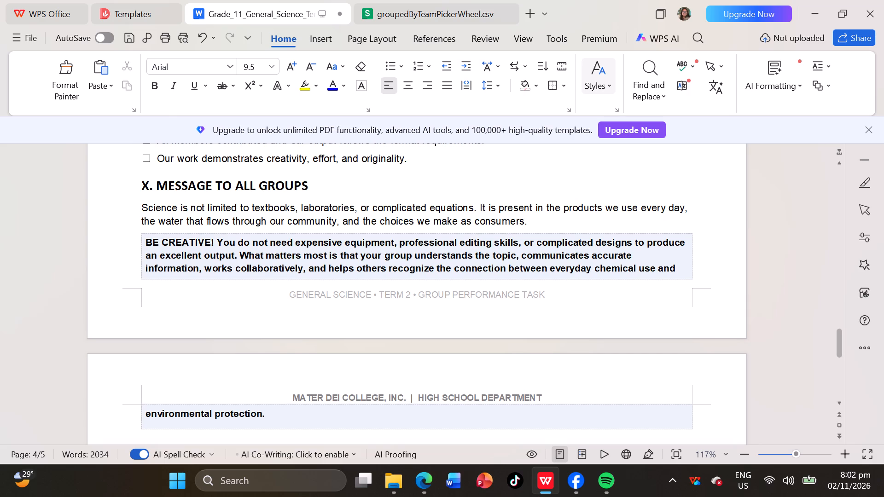
scroll(396, 326, "down", 2)
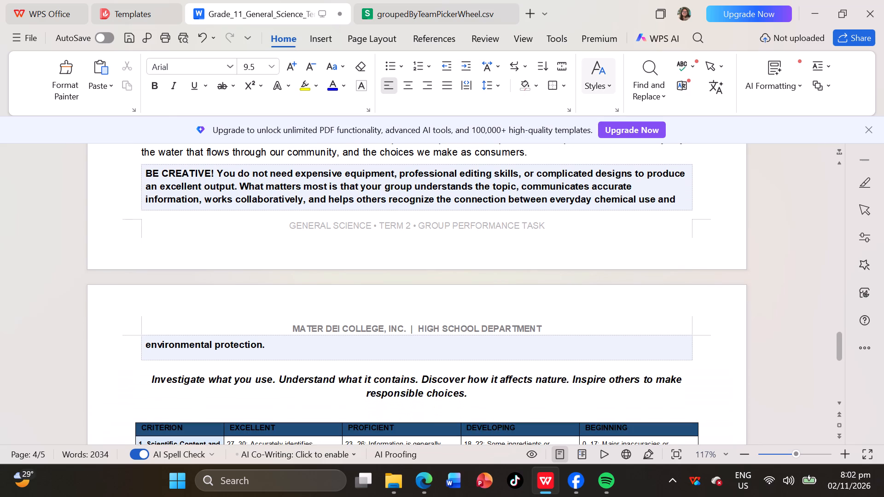
scroll(396, 326, "down", 2)
scroll(396, 326, "up", 2)
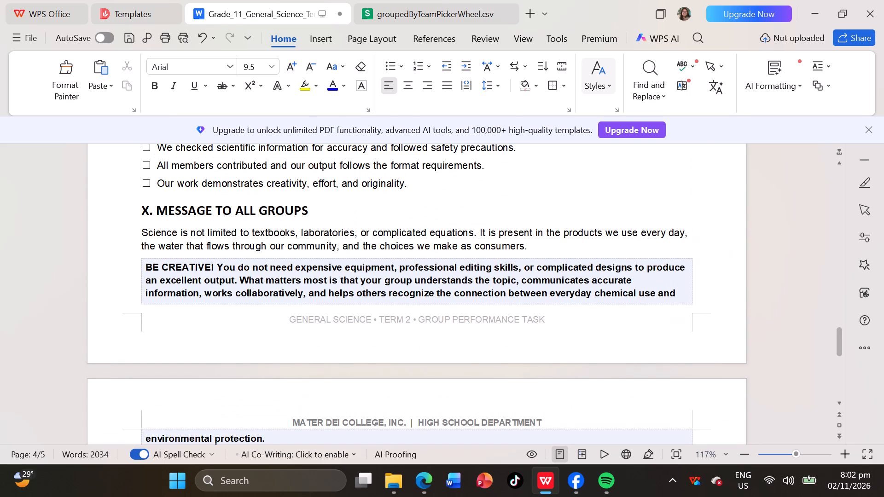
scroll(396, 326, "up", 1)
left_click_drag(140, 213, 386, 365)
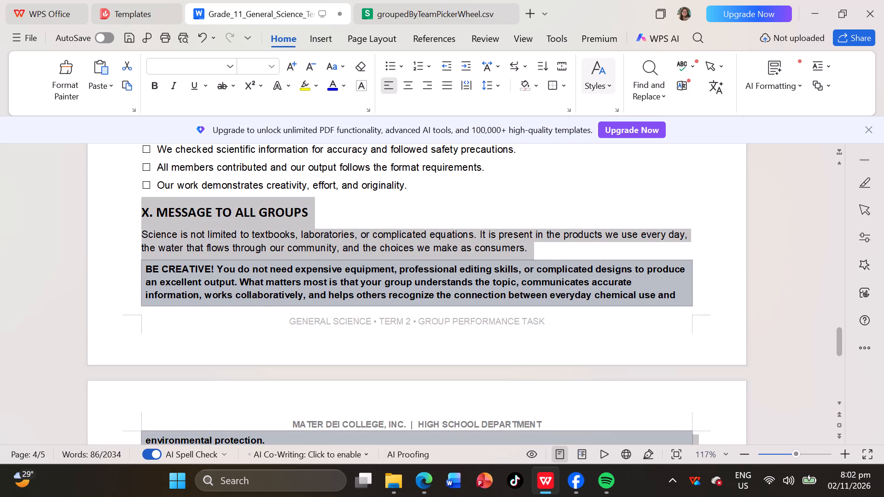
left_click_drag(386, 365, 449, 129)
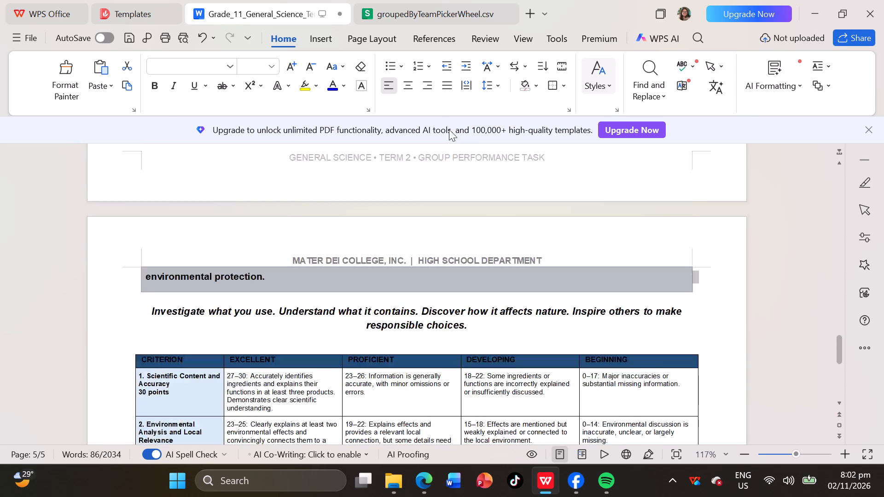
left_click_drag(449, 129, 484, 384)
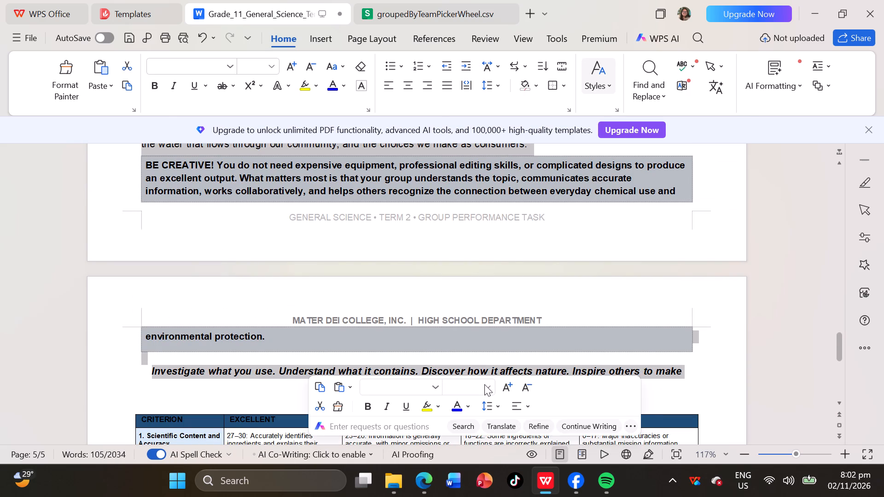
key("BackSpace")
scroll(451, 275, "up", 5)
key("BackSpace")
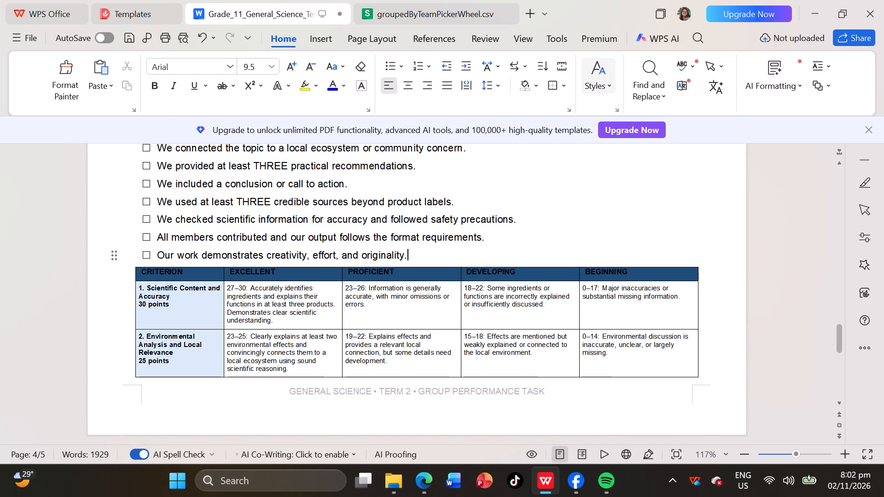
Cut the IX. FINAL CHECKLIST heading together with all of its checklist items.
scroll(477, 252, "up", 2)
scroll(230, 209, "up", 1)
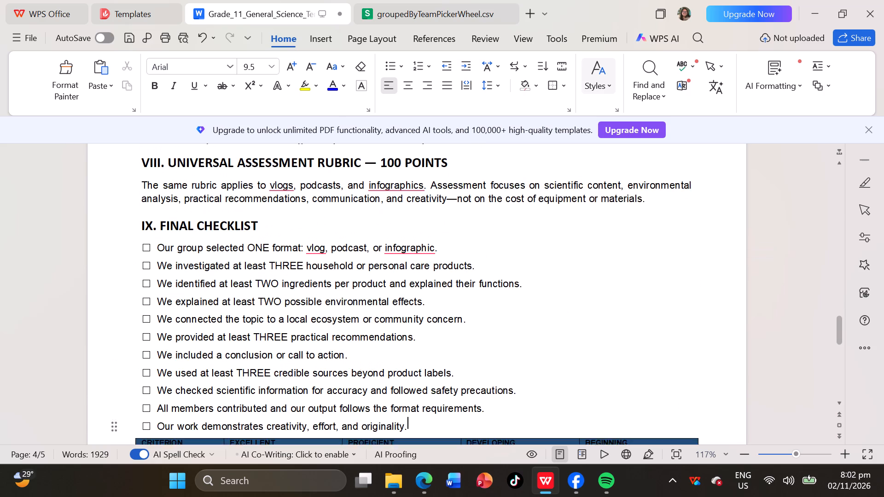
scroll(230, 209, "up", 1)
left_click_drag(436, 435, 419, 431)
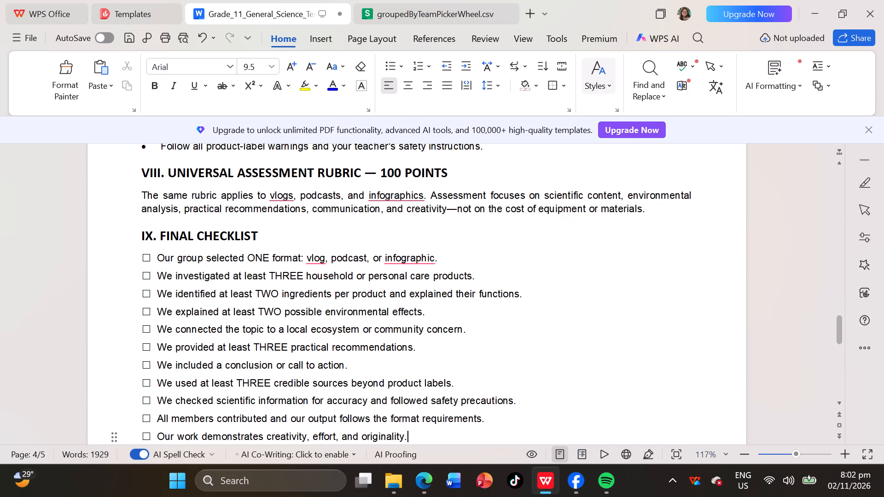
left_click_drag(419, 431, 121, 228)
key("ctrl+x")
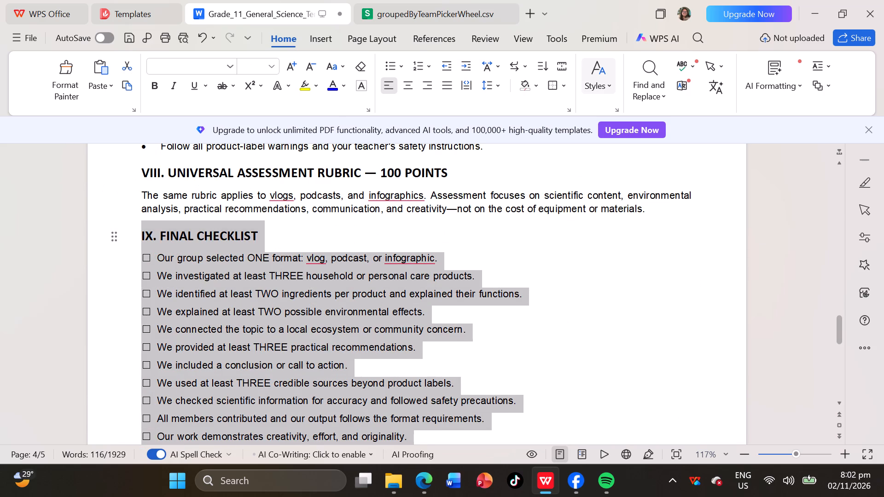
Paste the cut IX. FINAL CHECKLIST section below the Scoring guide paragraph that follows the rubric table.
scroll(289, 282, "down", 4)
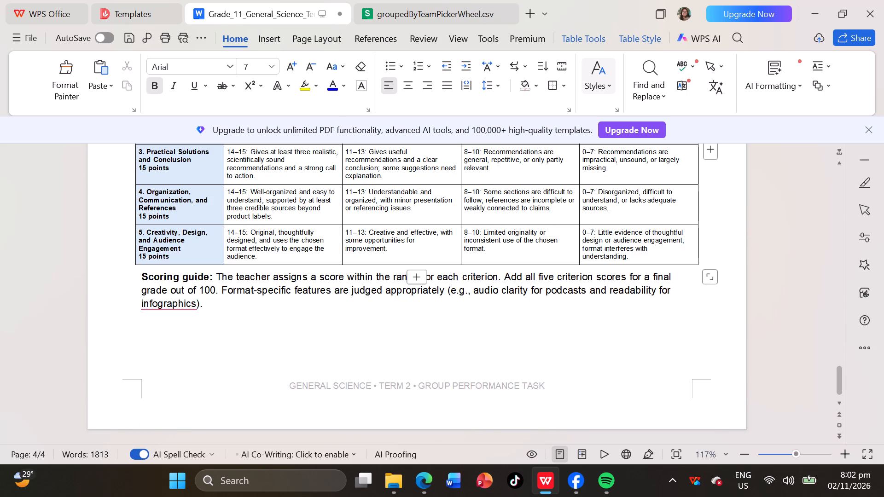
left_click(459, 306)
key("Return")
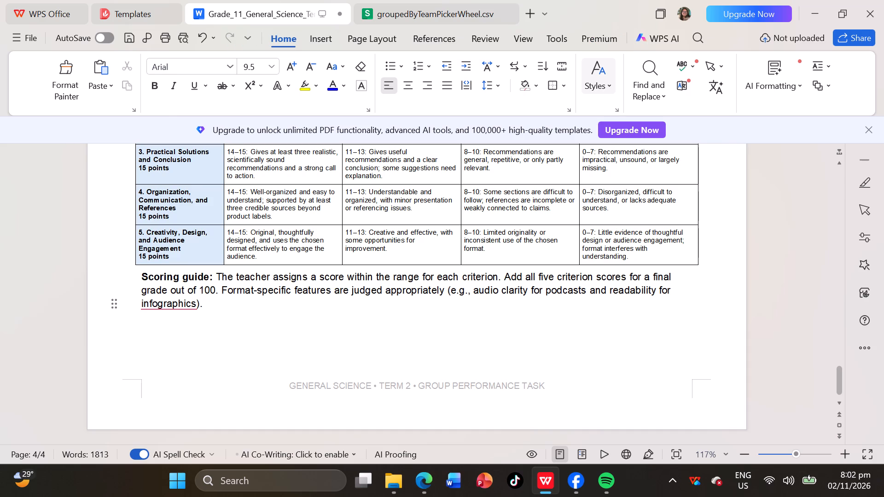
key("Return")
key("ctrl+v")
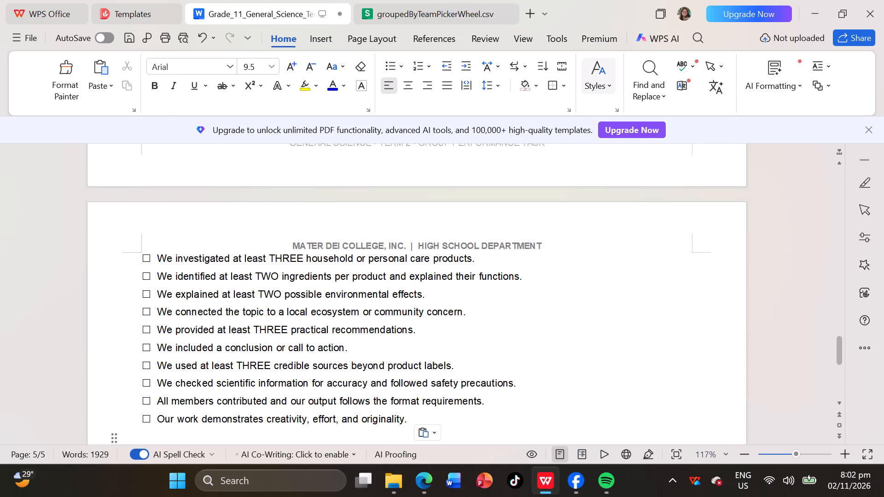
Delete the blank line between the Scoring guide paragraph and the IX. FINAL CHECKLIST heading.
scroll(459, 306, "up", 3)
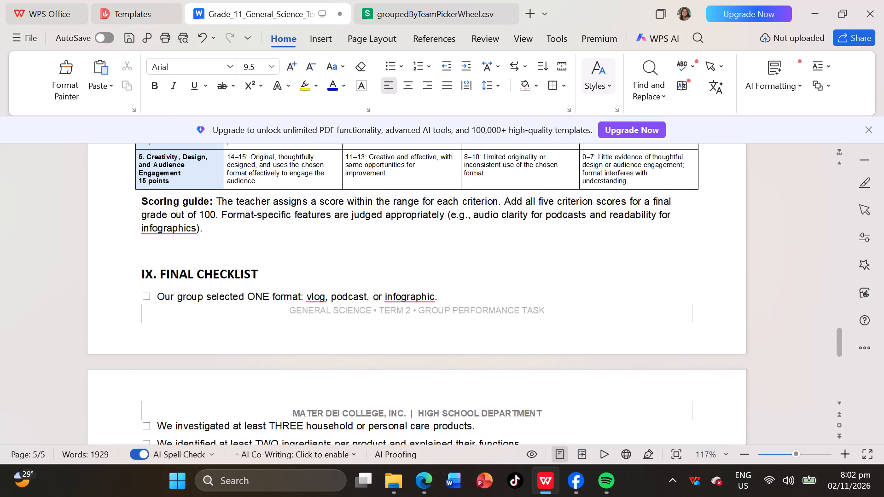
left_click(291, 266)
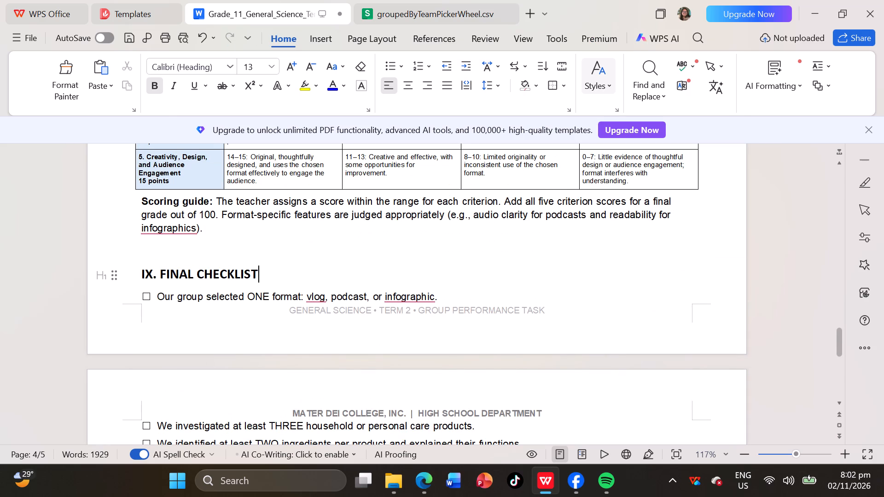
left_click(279, 258)
key("BackSpace")
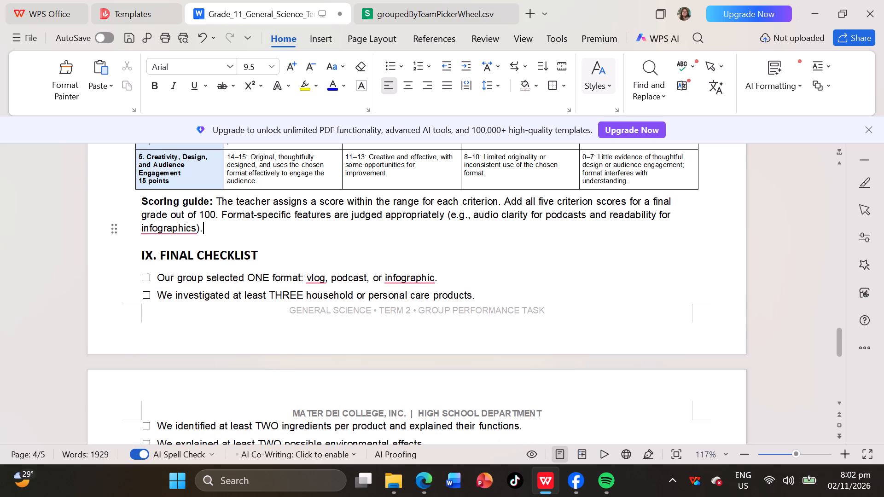
scroll(279, 258, "up", 6)
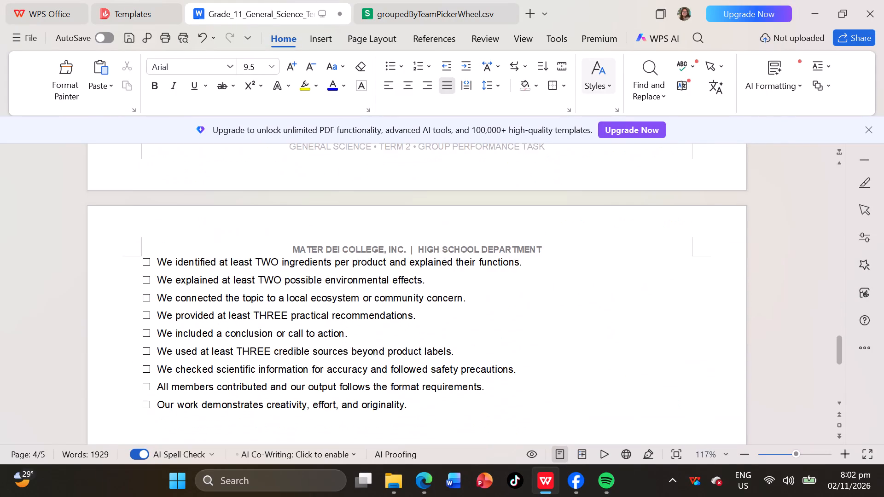
scroll(186, 306, "up", 2)
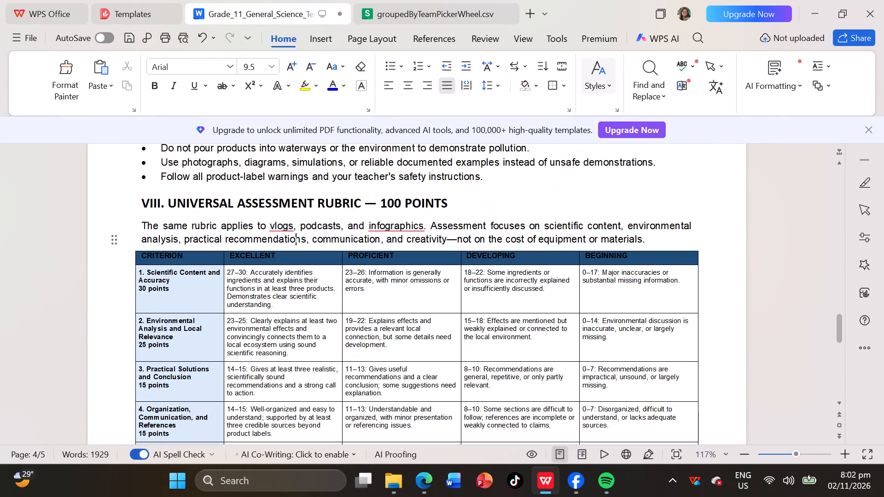
scroll(186, 306, "up", 2)
scroll(186, 306, "down", 4)
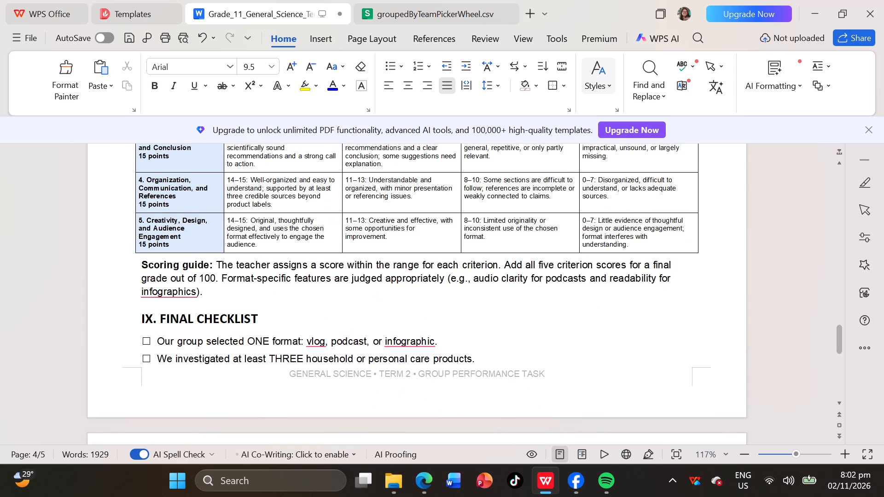
scroll(311, 307, "down", 3)
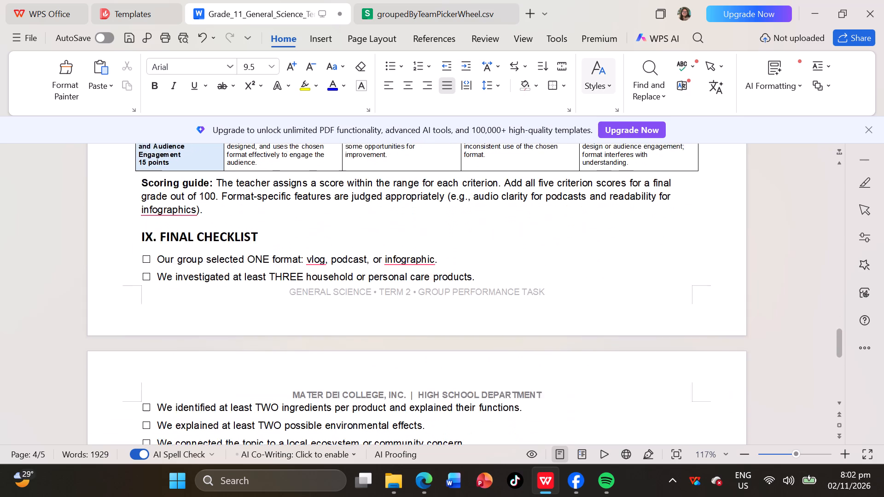
scroll(311, 307, "down", 2)
Split the bullet under F. Conclusion and Call to Action so that the "Answer:" question starts its own bullet.
scroll(311, 307, "up", 6)
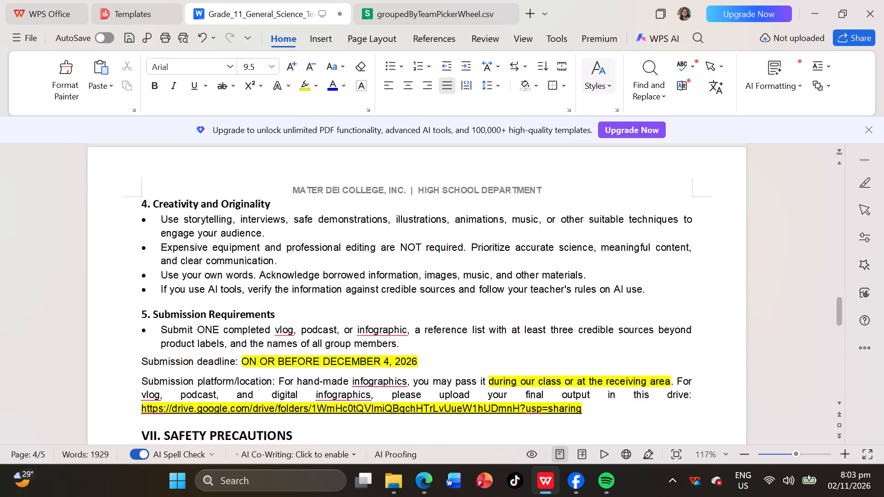
scroll(311, 307, "up", 5)
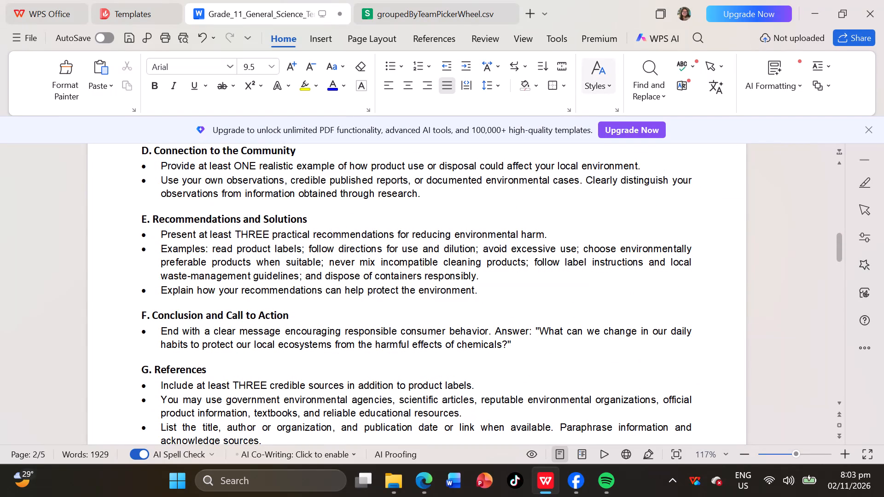
left_click(499, 329)
key("Return")
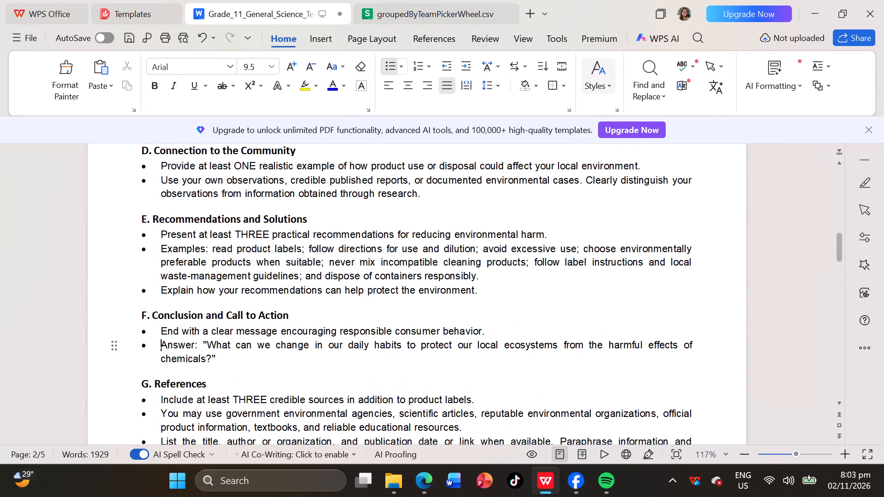
Review the layout from G. References through the vlog, podcast and infographic options in section V.
scroll(522, 332, "down", 2)
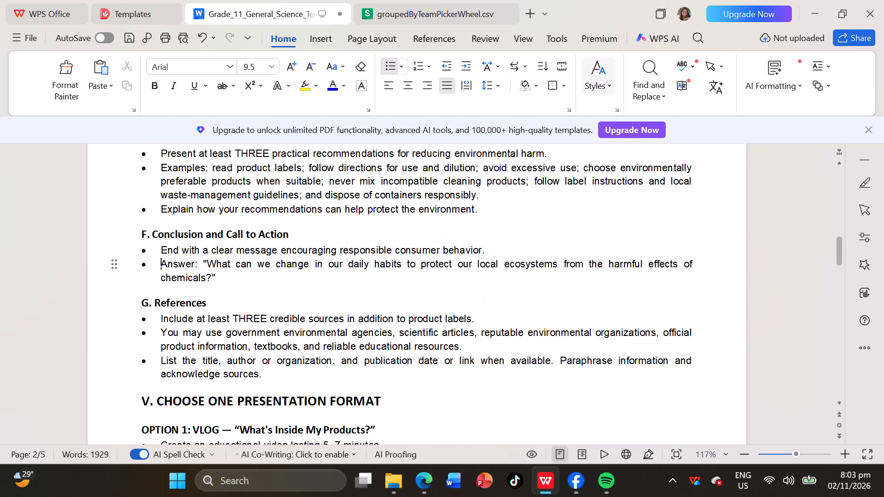
scroll(522, 332, "down", 1)
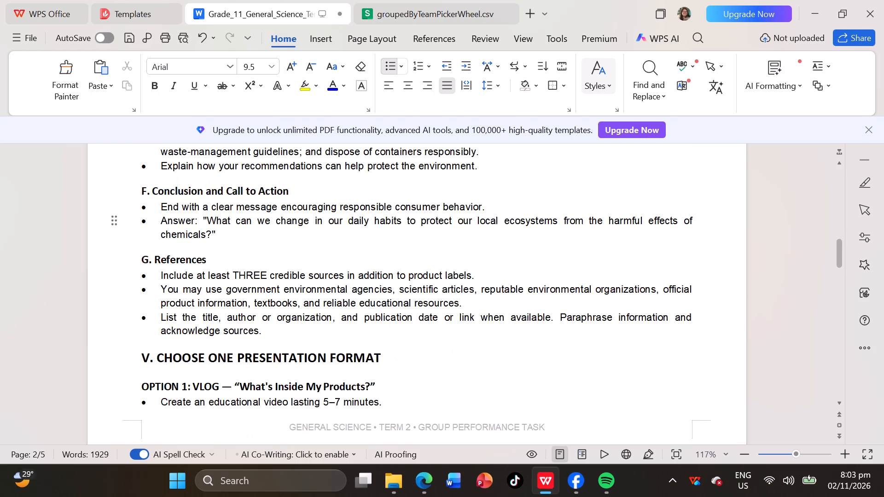
scroll(522, 332, "down", 1)
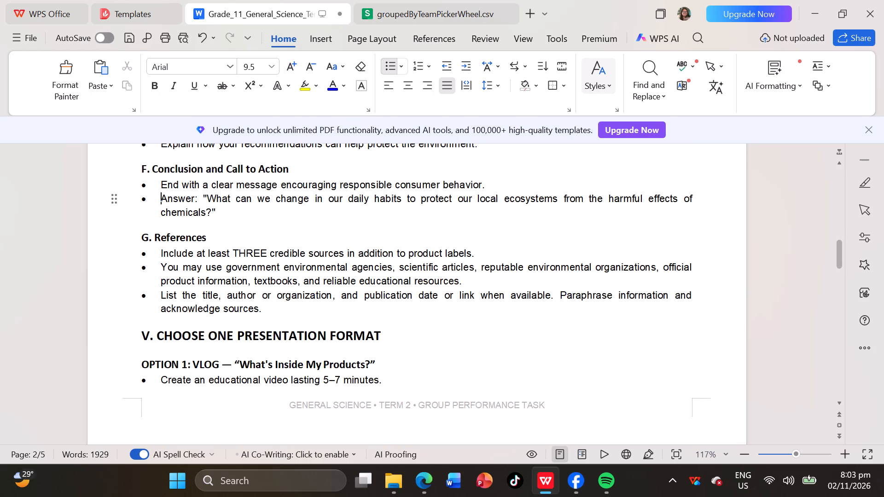
scroll(522, 332, "down", 3)
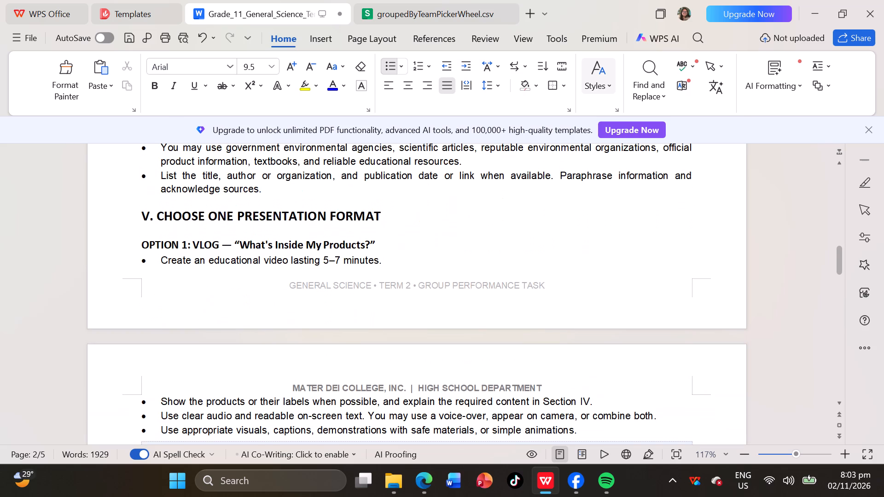
scroll(522, 332, "down", 3)
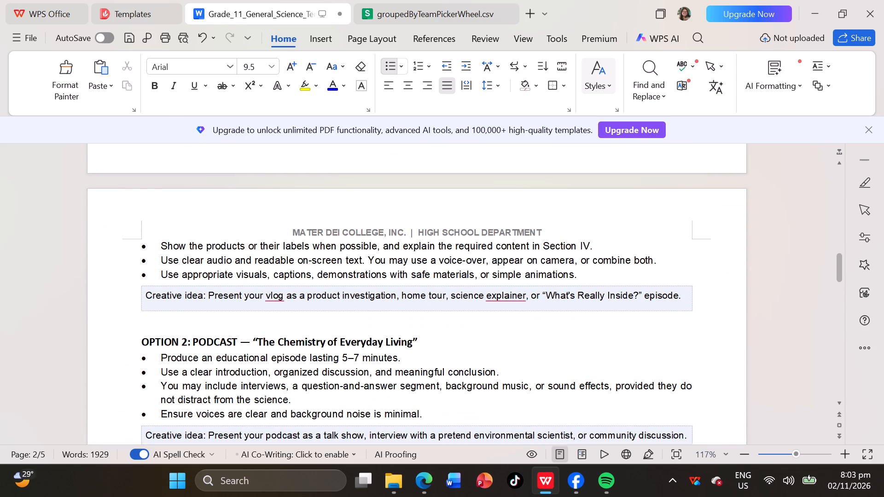
scroll(522, 332, "down", 1)
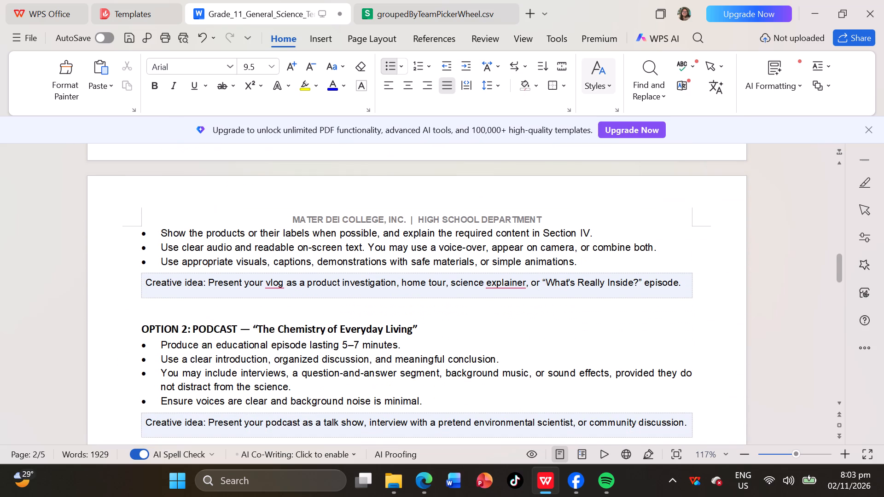
scroll(522, 332, "down", 2)
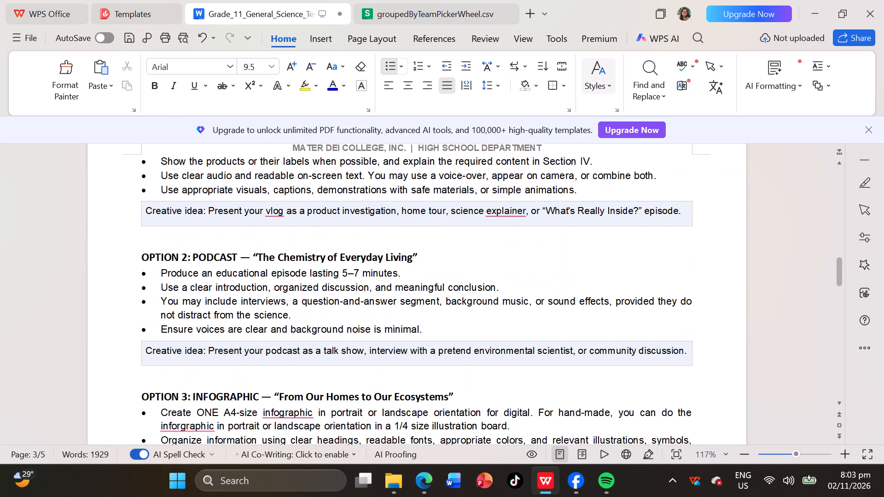
scroll(522, 332, "down", 3)
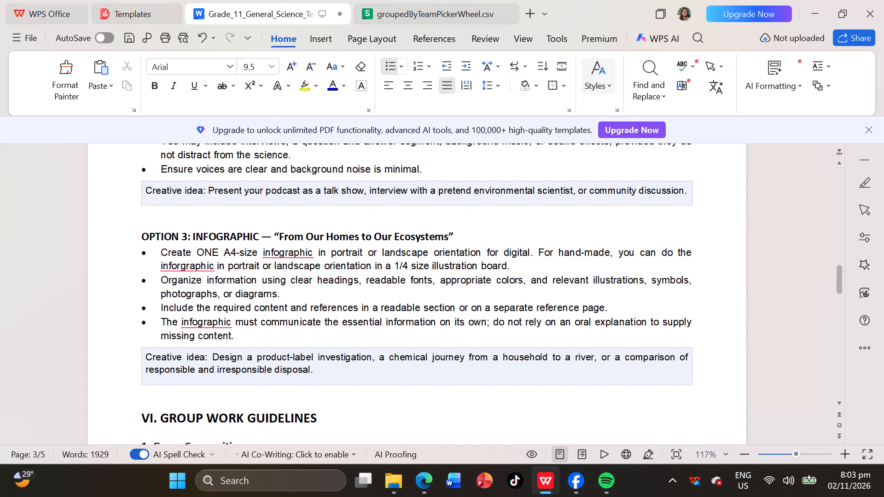
Delete the blank line between the infographic option's Creative idea box and the VI. GROUP WORK GUIDELINES heading.
scroll(522, 332, "down", 2)
left_click(325, 309)
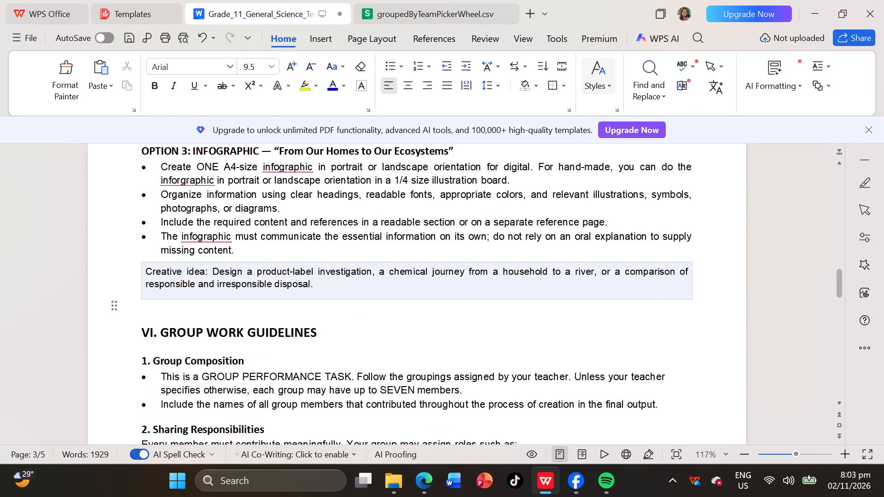
key("BackSpace")
key("Down")
key("BackSpace")
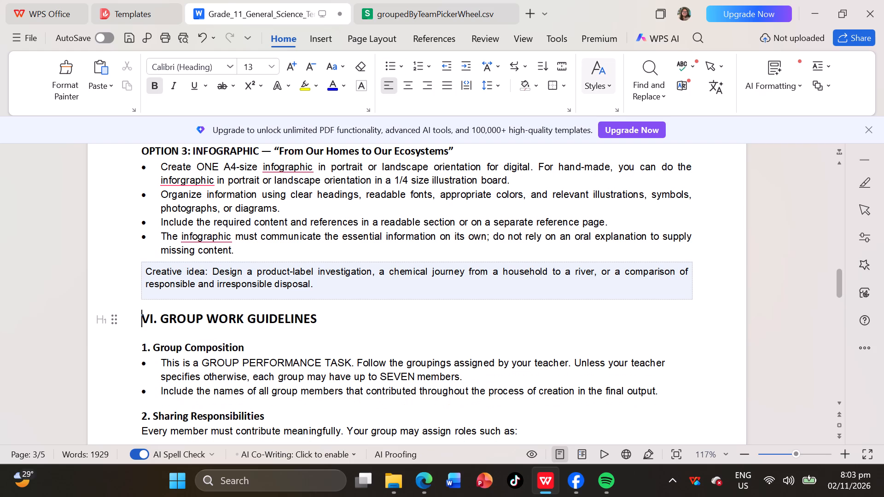
Delete the GROUP NAME, SECTION and GROUP MEMBERS fill-in lines beneath the subtitle on the first page.
scroll(265, 315, "down", 4)
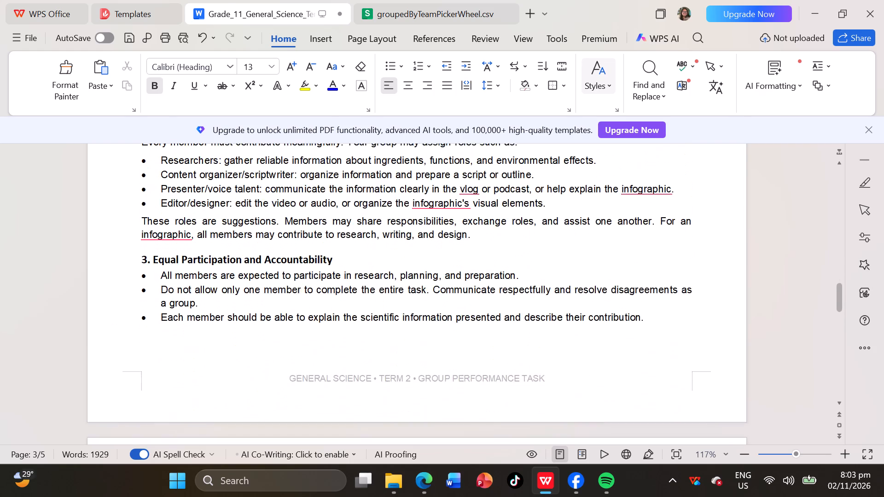
scroll(265, 315, "down", 2)
scroll(265, 315, "up", 5)
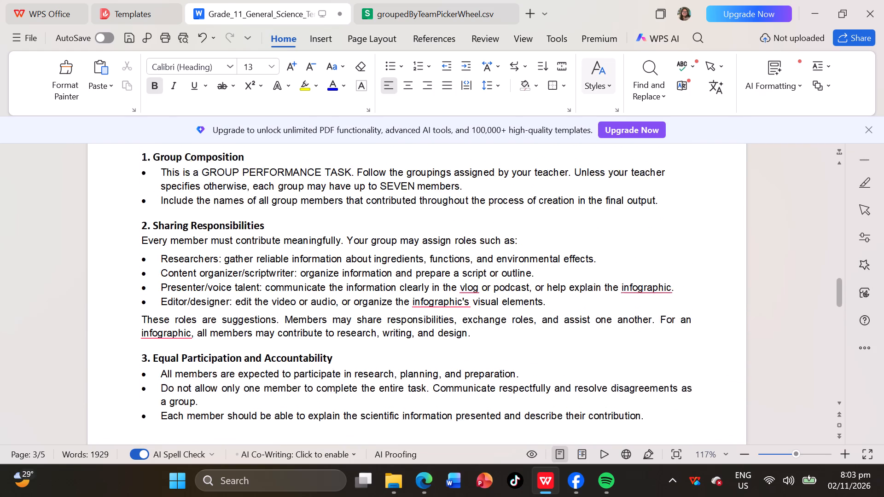
scroll(265, 315, "up", 14)
scroll(265, 315, "down", 1)
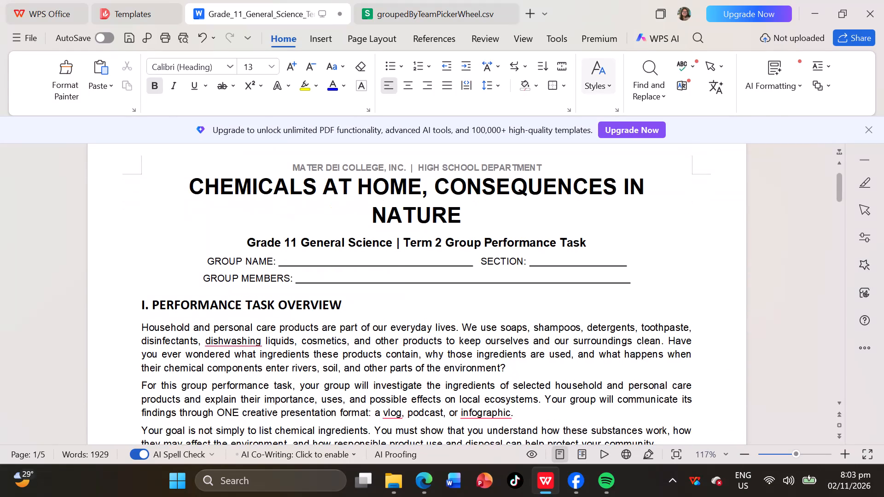
scroll(265, 315, "down", 1)
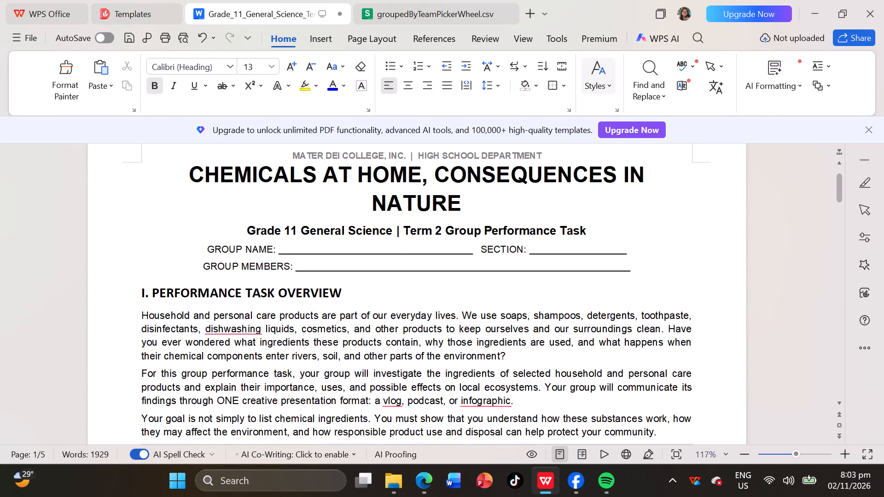
left_click_drag(640, 272, 214, 252)
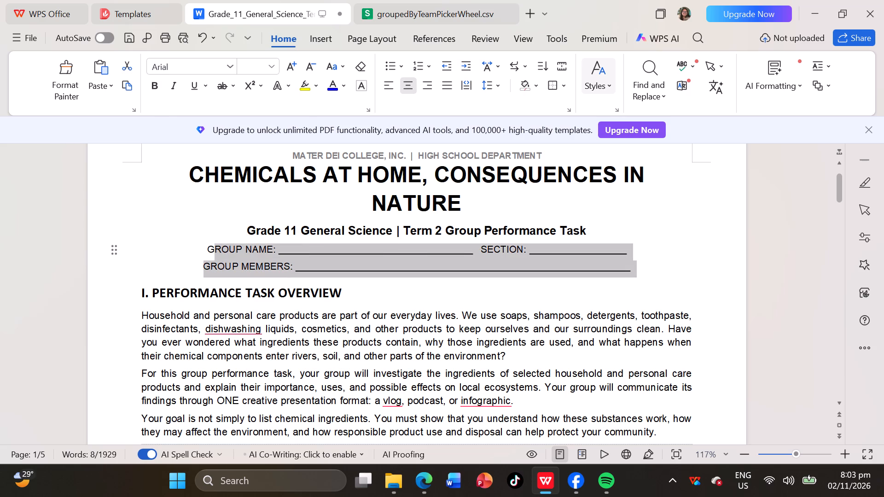
left_click_drag(214, 252, 213, 252)
key("BackSpace")
key("BackSpace")
key("BackSpace")
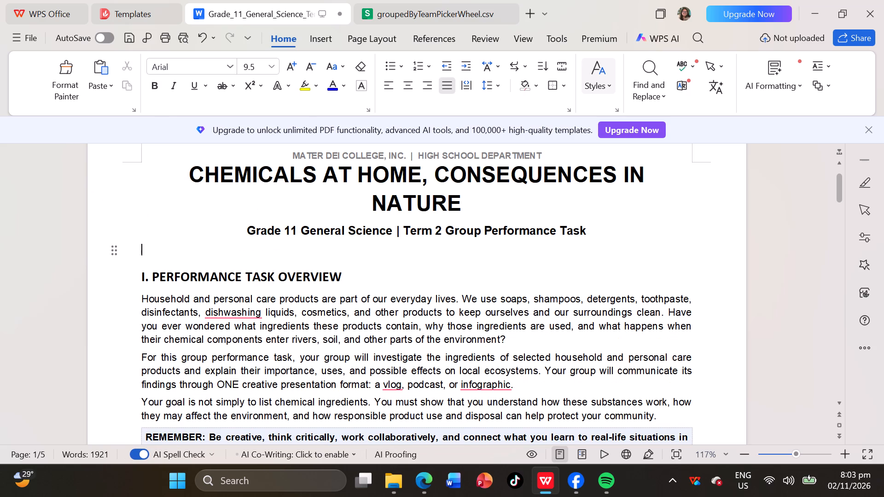
Delete the empty line between the subtitle and the I. PERFORMANCE TASK OVERVIEW heading.
key("BackSpace")
scroll(338, 197, "up", 1)
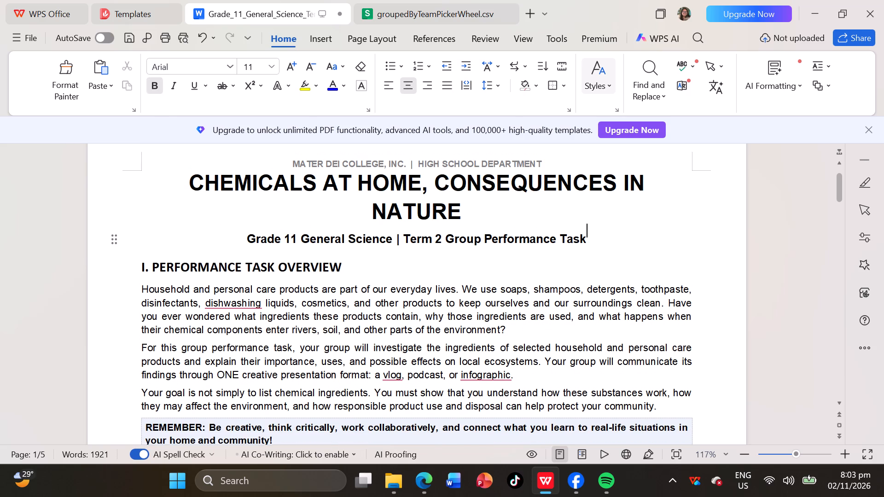
scroll(338, 197, "up", 1)
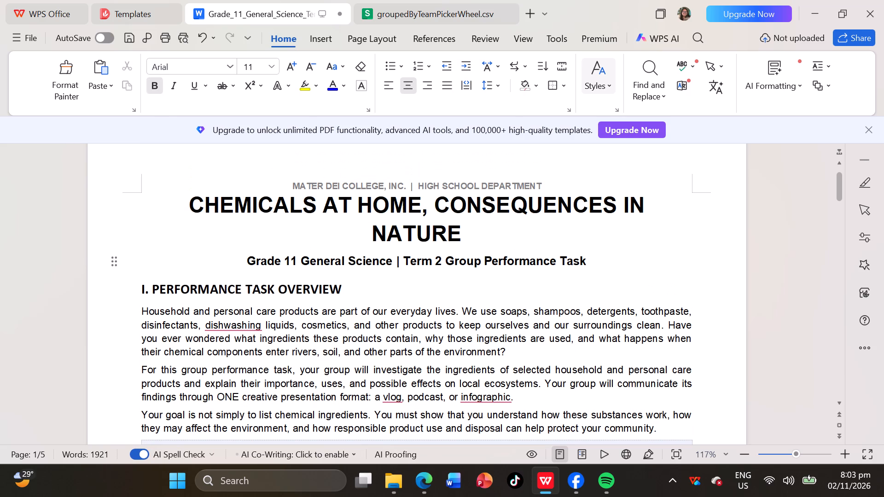
Delete the blank line between the REMEMBER box and the II. LEARNING OBJECTIVES heading.
scroll(472, 233, "down", 5)
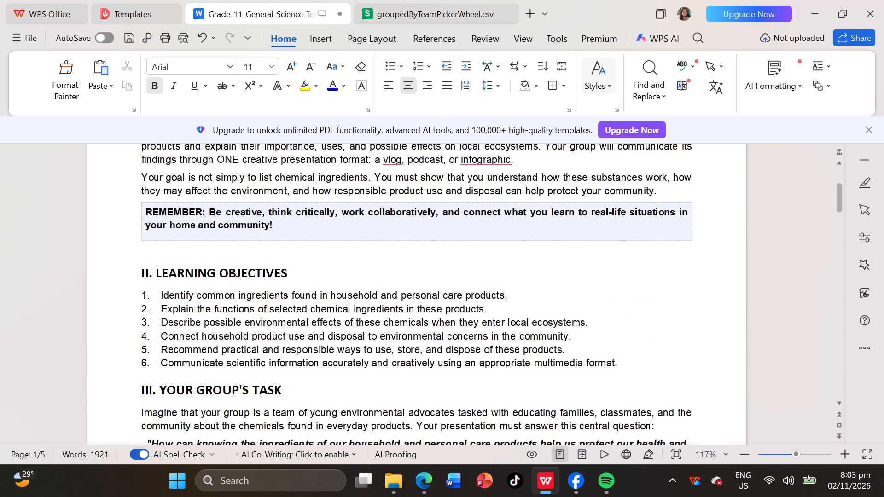
left_click(144, 272)
key("Left")
key("BackSpace")
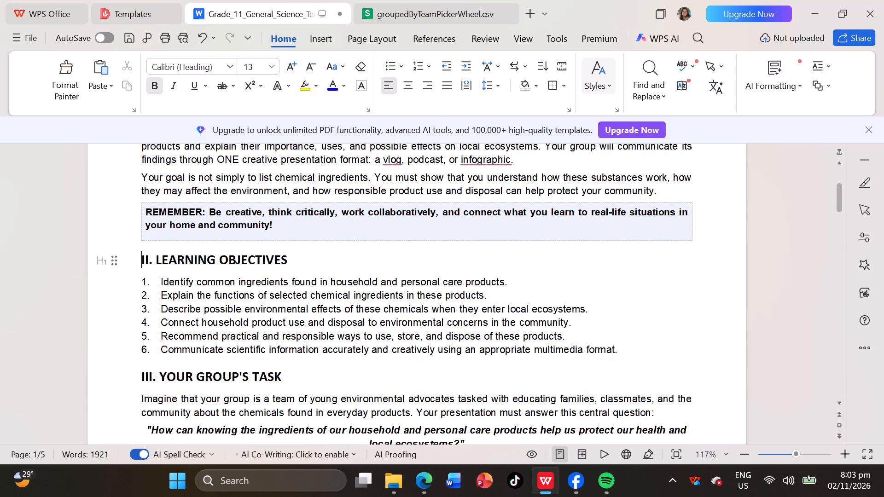
Join the "1. Group Composition" subheading to the VI. GROUP WORK GUIDELINES heading, and split it back onto its own line.
scroll(203, 332, "down", 10)
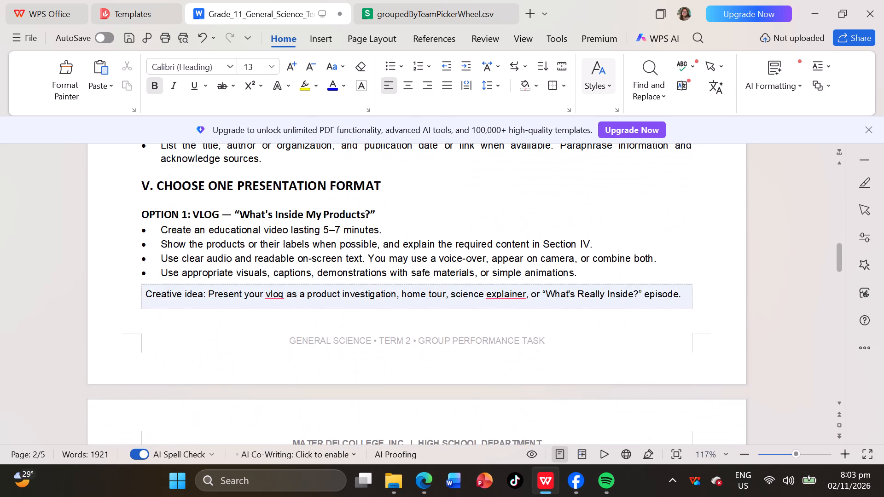
scroll(203, 332, "down", 15)
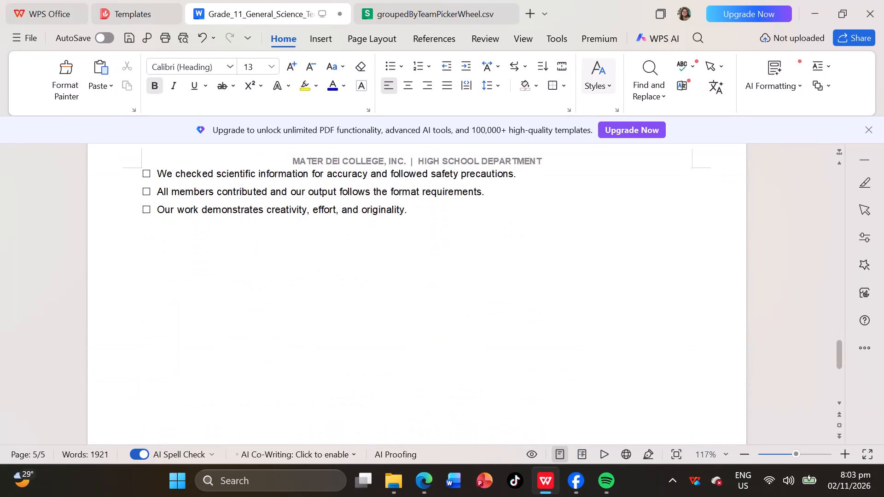
scroll(203, 332, "up", 10)
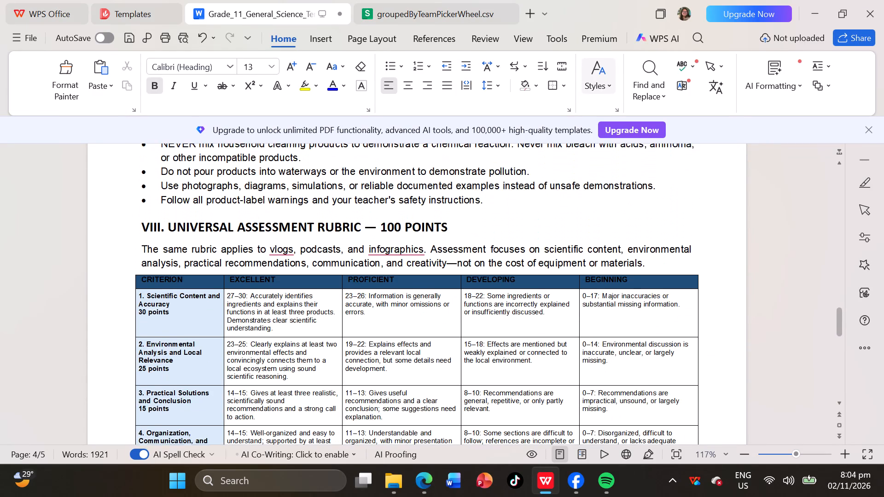
scroll(203, 332, "up", 7)
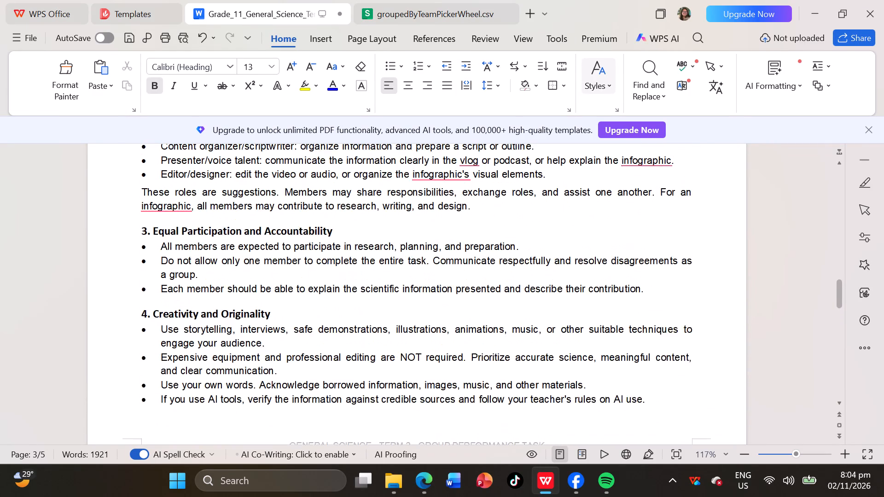
scroll(203, 332, "up", 2)
scroll(176, 258, "up", 1)
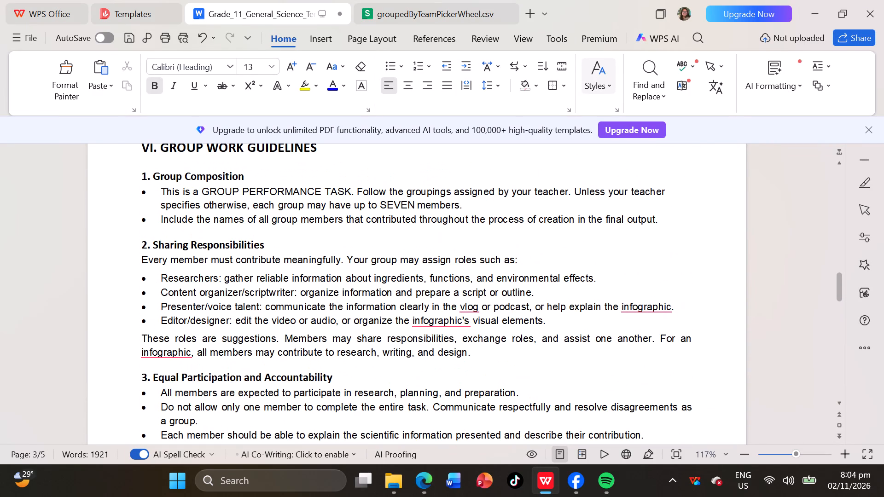
left_click(143, 177)
key("BackSpace")
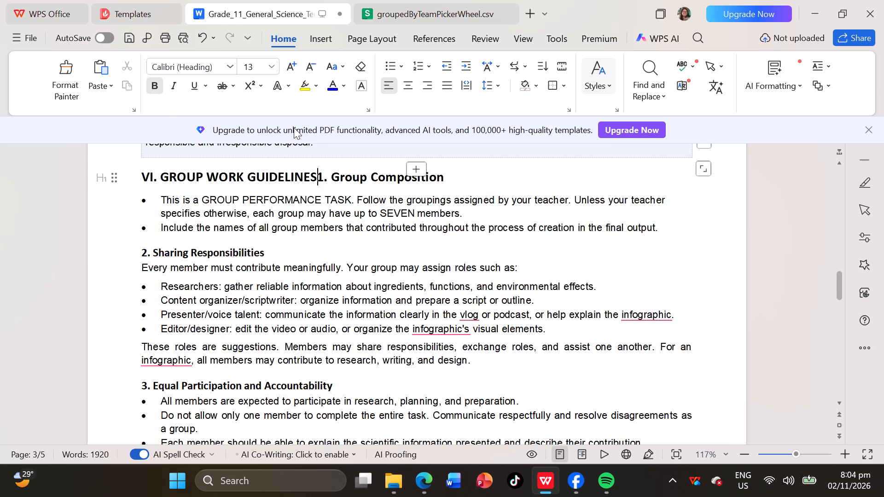
key("Return")
Delete the blank line between the podcast option's Creative idea box and the OPTION 3: INFOGRAPHIC heading.
scroll(269, 248, "up", 3)
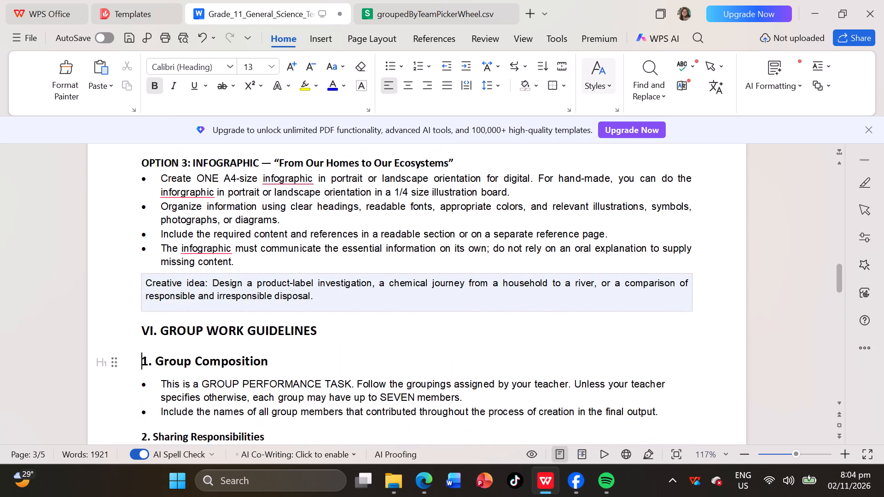
scroll(269, 248, "up", 2)
left_click(200, 326)
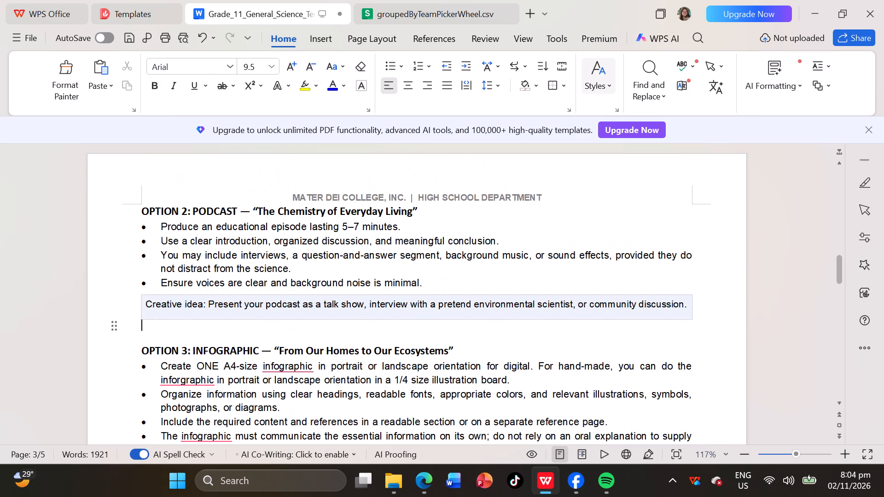
key("Down")
key("BackSpace")
Delete the blank space between the vlog option's Creative idea box and the OPTION 2: PODCAST heading.
scroll(204, 265, "up", 1)
left_click(140, 266)
key("BackSpace")
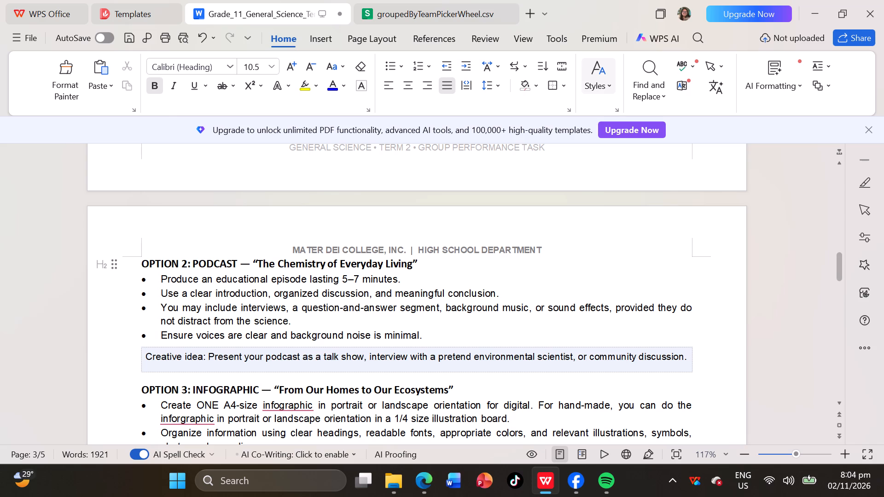
key("BackSpace")
Join the OPTION 1: VLOG subheading to the V. CHOOSE ONE PRESENTATION FORMAT heading, and split it back onto its own line.
scroll(223, 253, "up", 3)
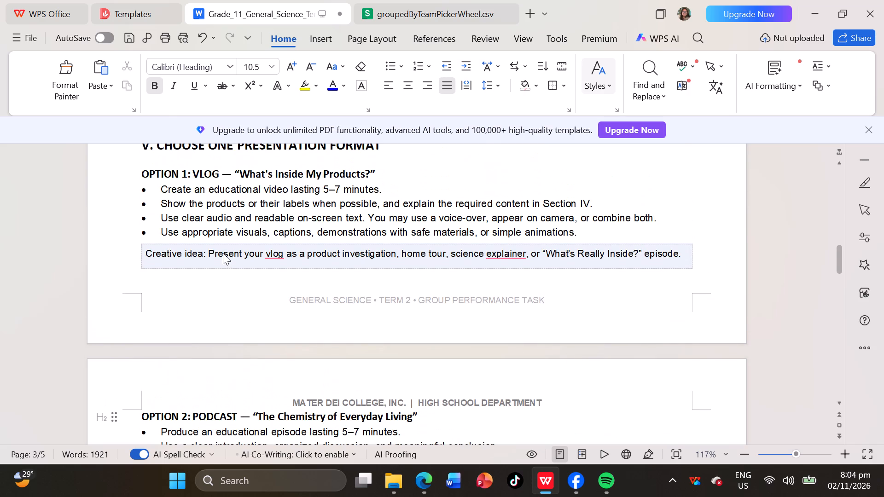
left_click(141, 172)
key("BackSpace")
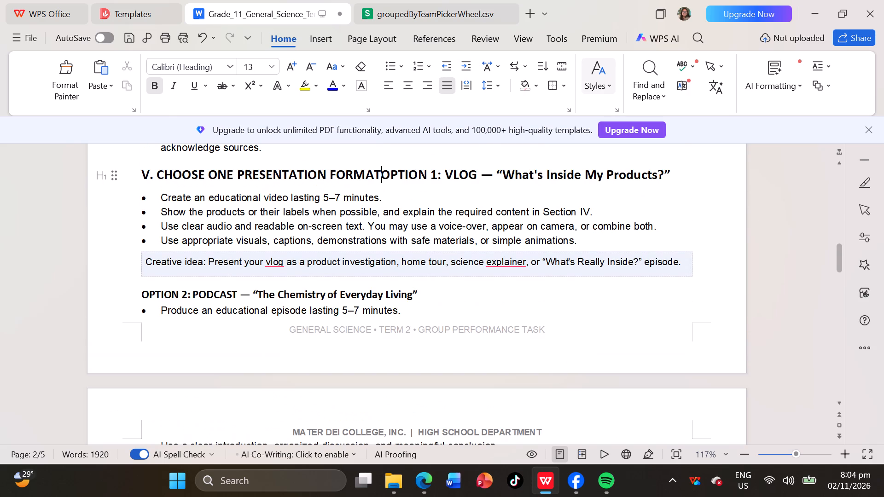
key("Return")
Rework the "G. References" subheading as a bold, unbulleted line with one blank line above it.
scroll(284, 212, "up", 2)
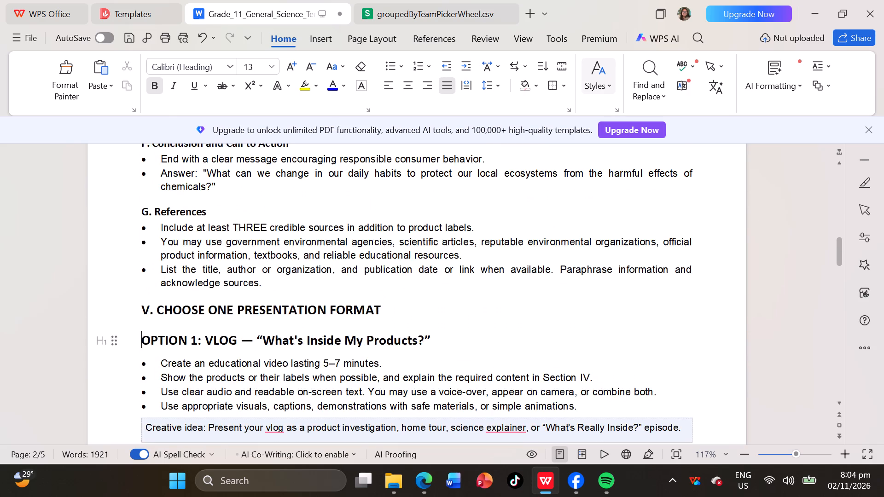
scroll(284, 212, "up", 2)
left_click(142, 337)
key("BackSpace")
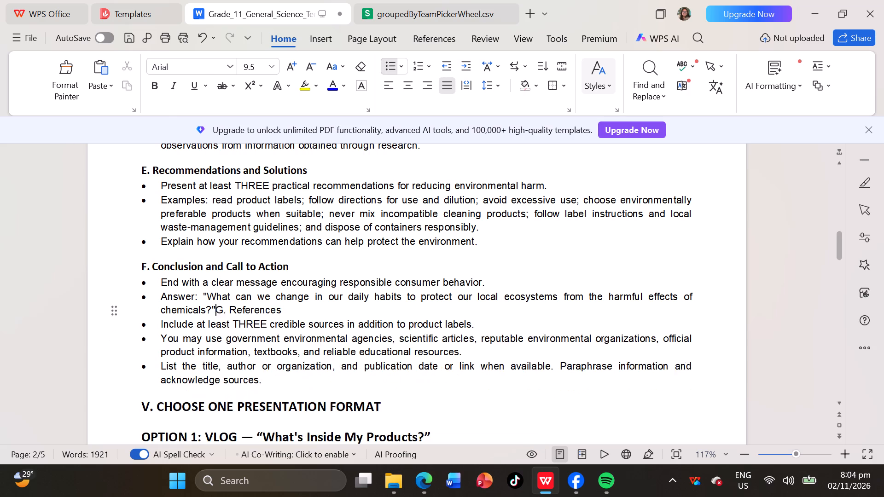
key("Return")
key("BackSpace")
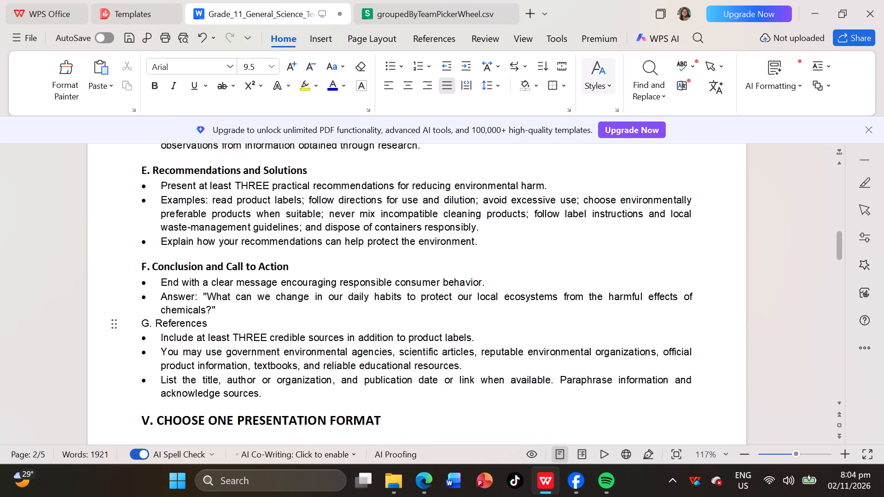
key("Return")
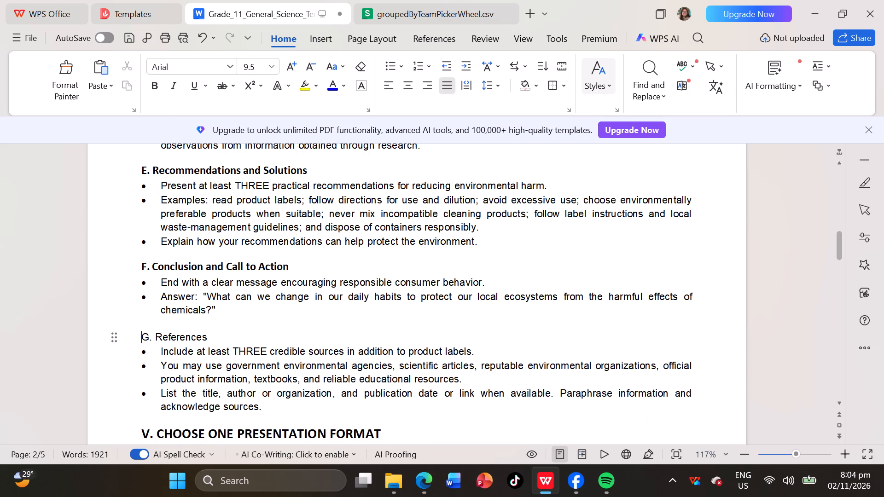
left_click_drag(219, 335, 144, 333)
key("ctrl+b")
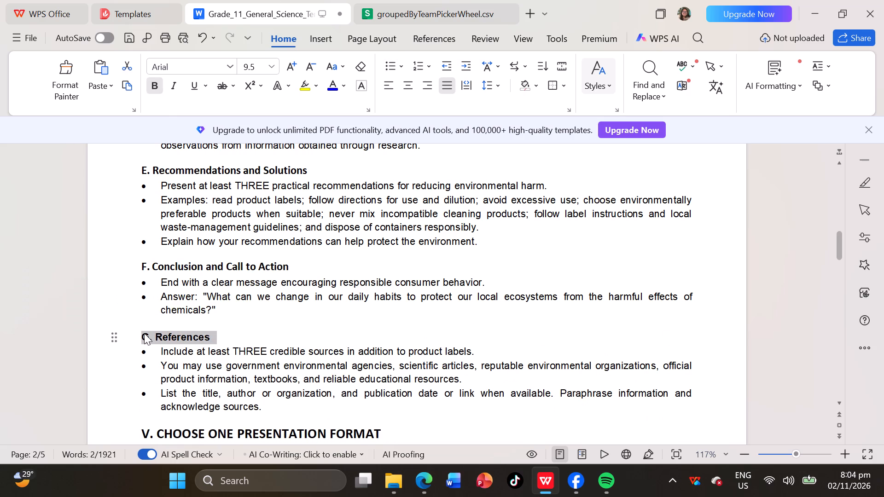
left_click(258, 323)
Delete the blank line between the sodium hypochlorite example box and the "C. Effects on Local Ecosystems" subheading.
scroll(258, 323, "up", 4)
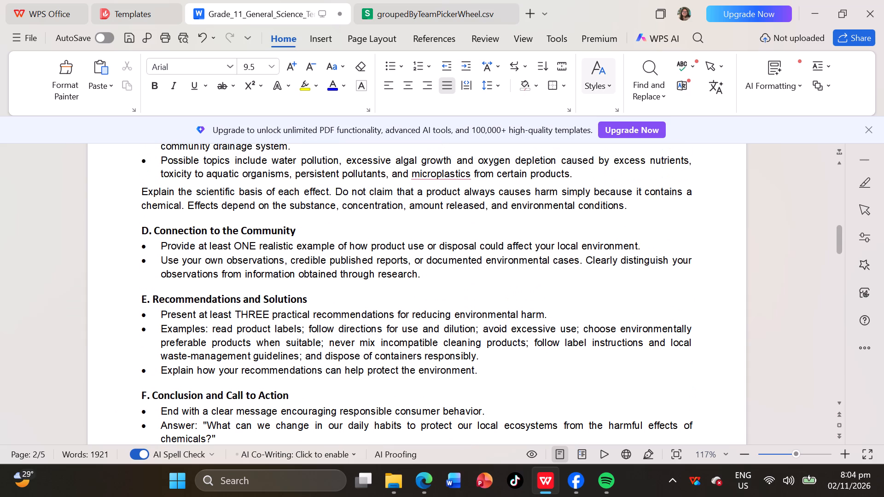
scroll(258, 323, "up", 3)
scroll(258, 323, "down", 1)
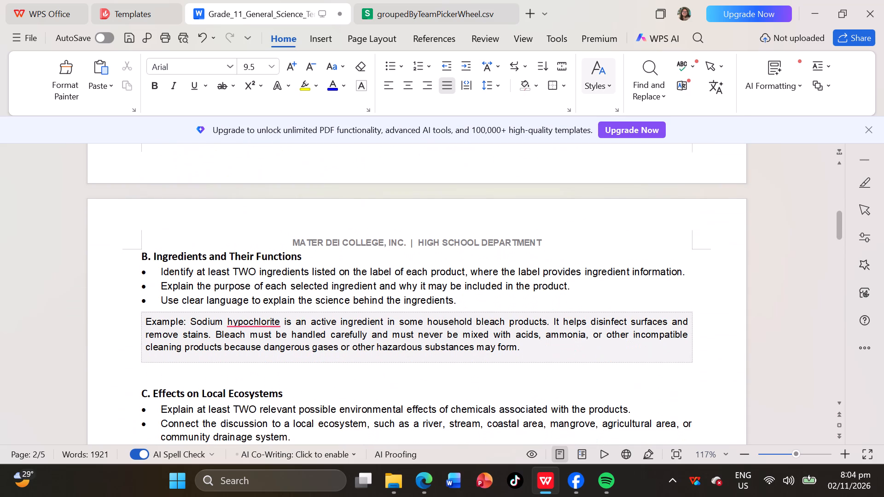
left_click(180, 383)
left_click(143, 393)
key("BackSpace")
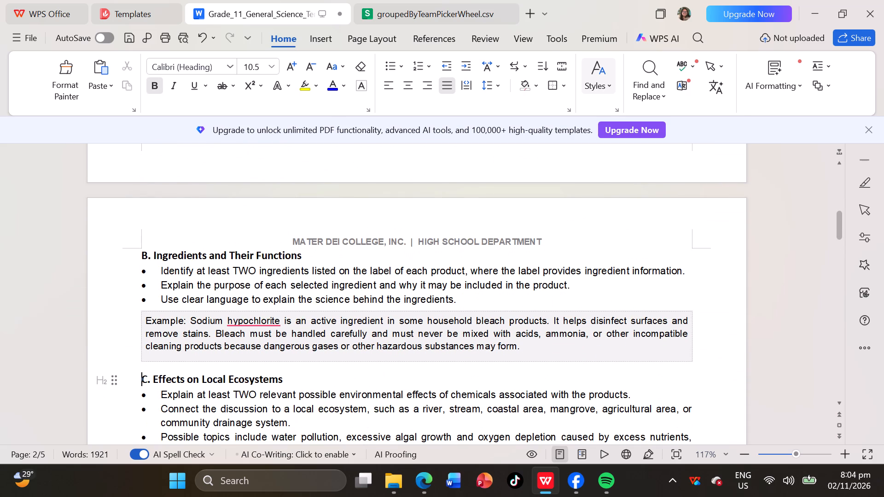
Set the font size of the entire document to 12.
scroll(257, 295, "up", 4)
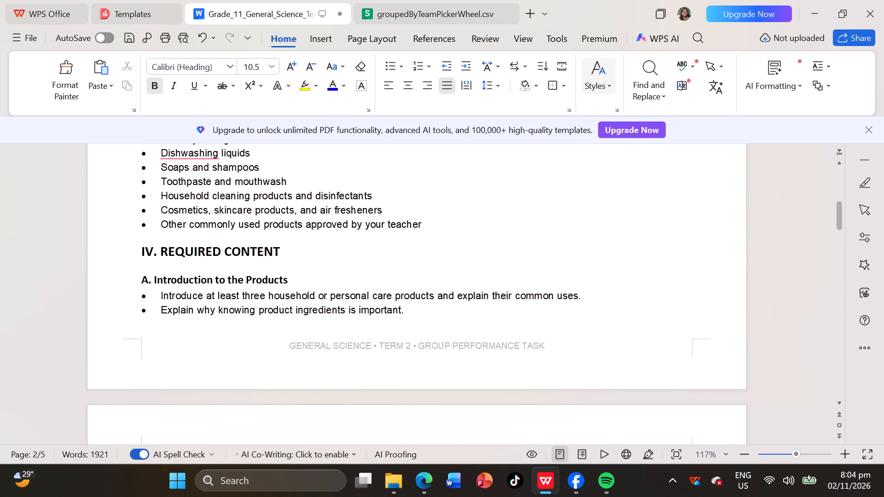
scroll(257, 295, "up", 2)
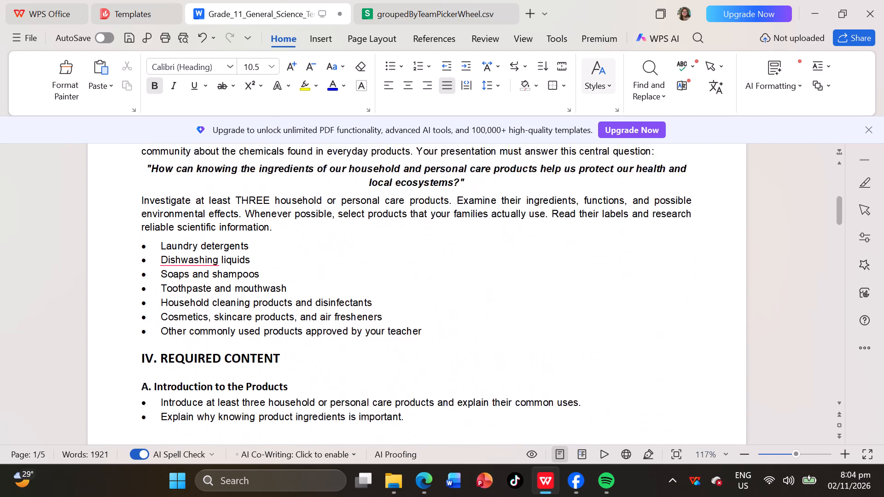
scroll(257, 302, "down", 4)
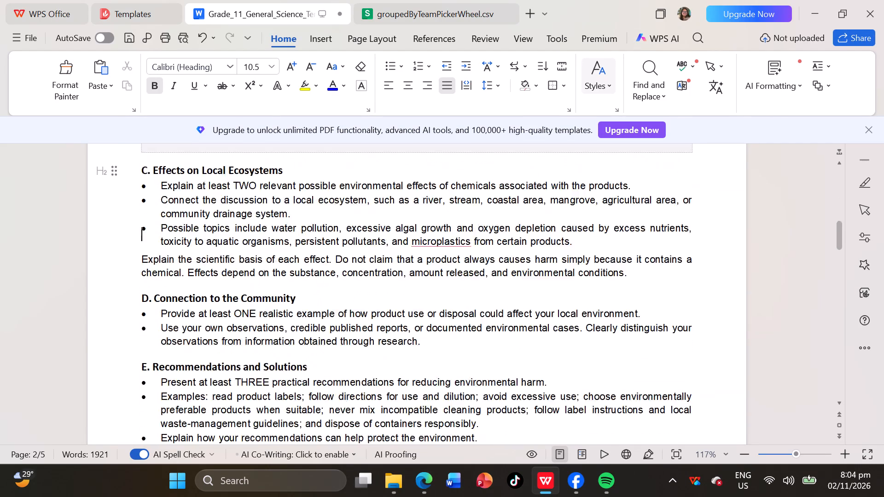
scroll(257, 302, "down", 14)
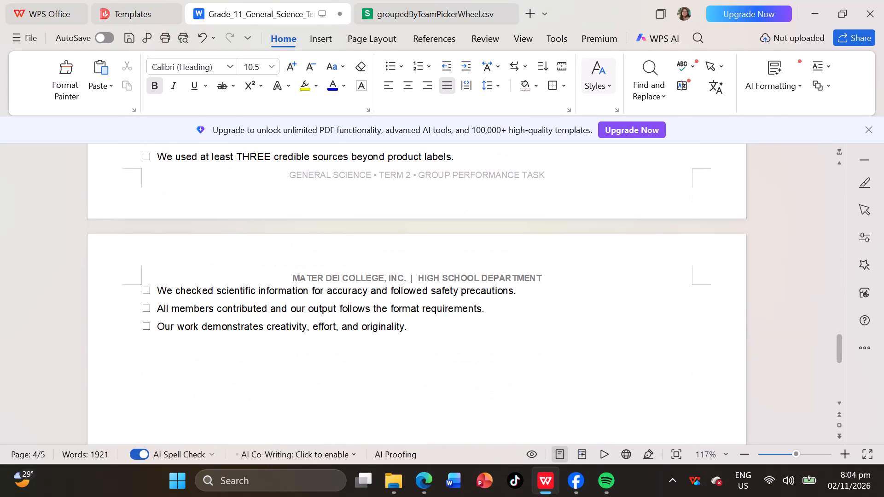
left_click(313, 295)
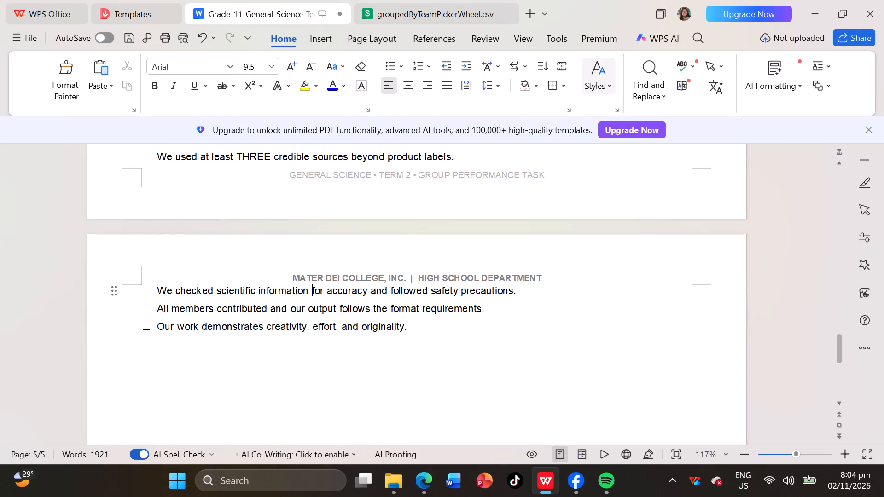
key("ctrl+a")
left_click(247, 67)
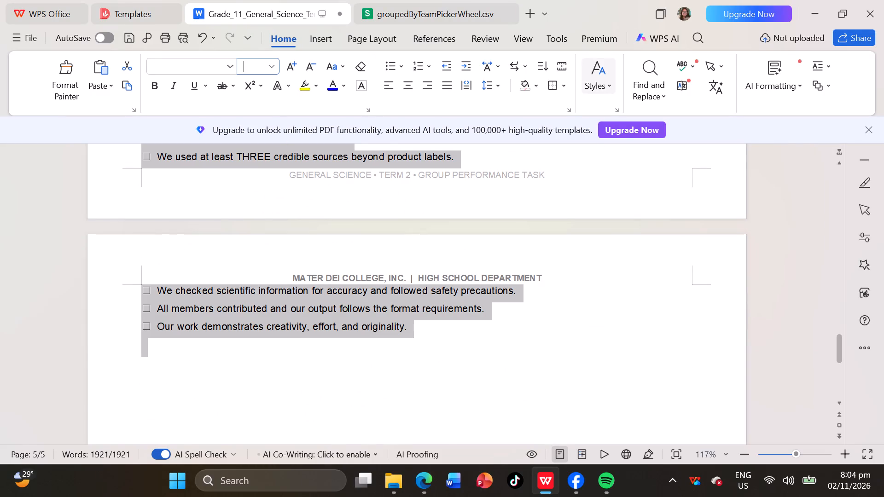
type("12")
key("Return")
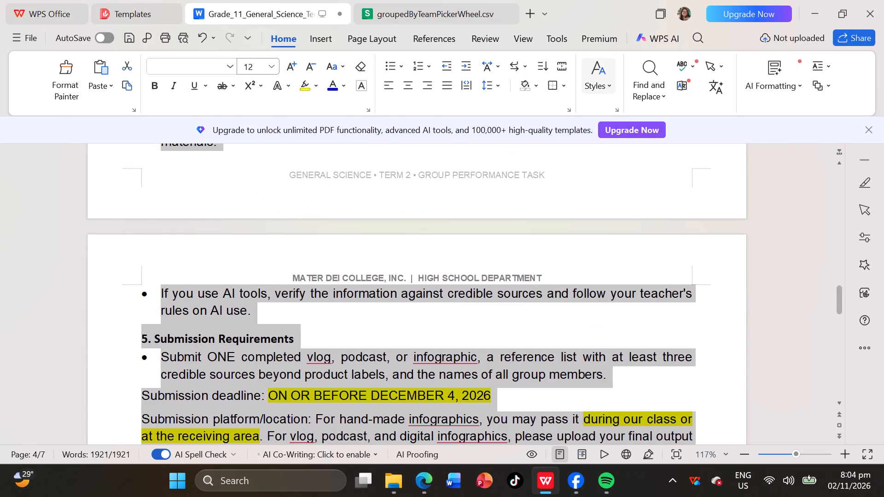
Set the font size of the entire document to 10.
left_click(250, 65)
type("10")
key("Return")
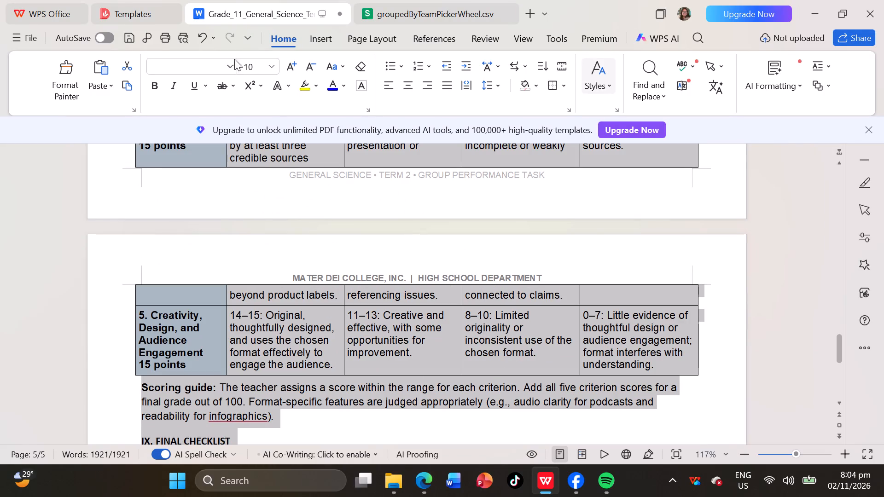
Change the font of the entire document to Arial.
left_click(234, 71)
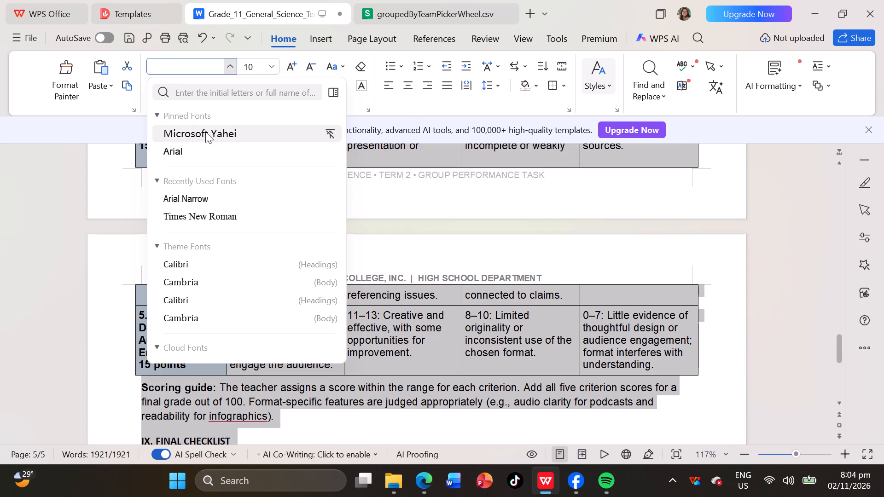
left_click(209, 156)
Change the font of the entire document to Arial Narrow.
left_click(232, 64)
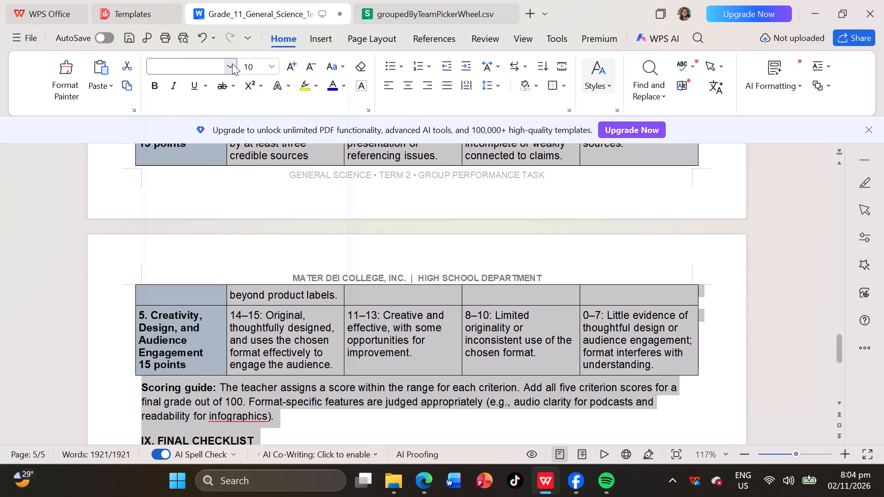
left_click(203, 197)
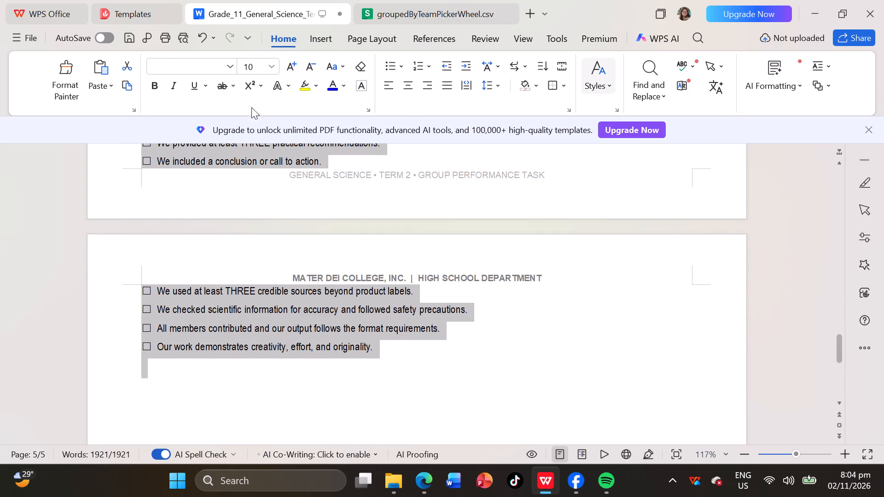
Set the font size of the entire document to 11.
left_click(256, 70)
type("11")
key("Return")
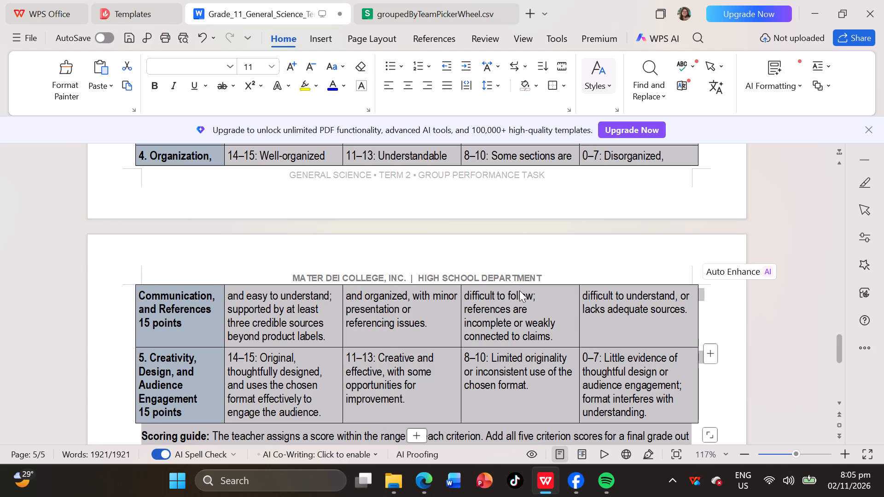
Review the document's layout from the assessment rubric back up to the title page.
left_click(561, 295)
scroll(561, 295, "up", 5)
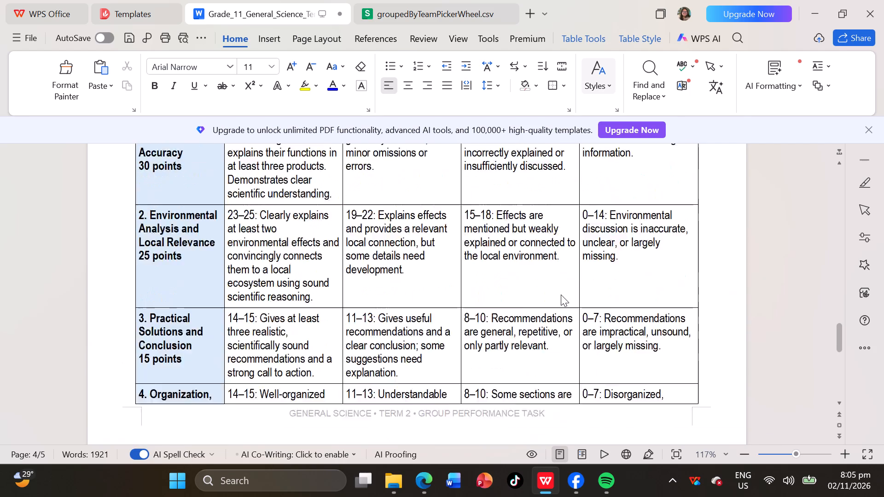
scroll(561, 295, "up", 2)
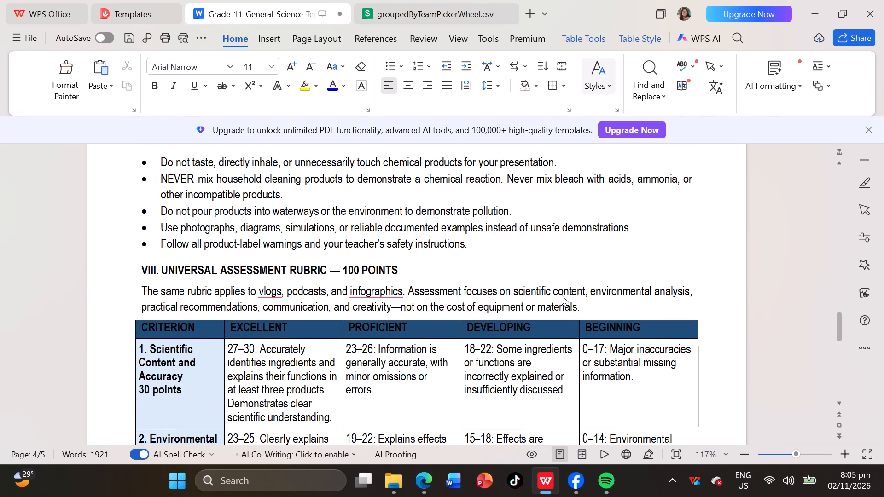
scroll(605, 245, "up", 1)
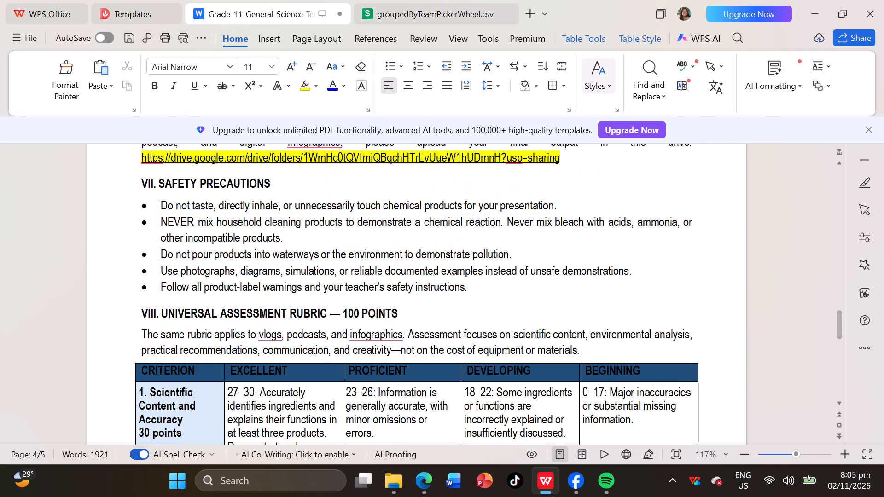
scroll(605, 245, "up", 3)
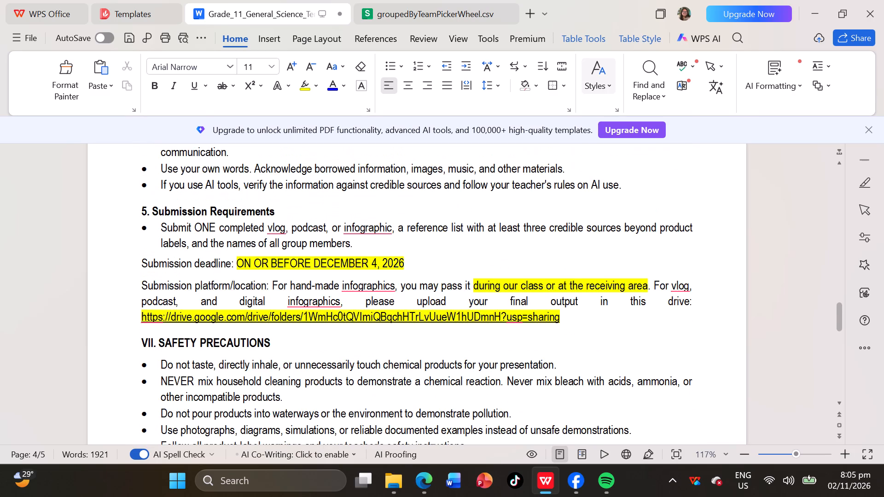
scroll(605, 245, "up", 12)
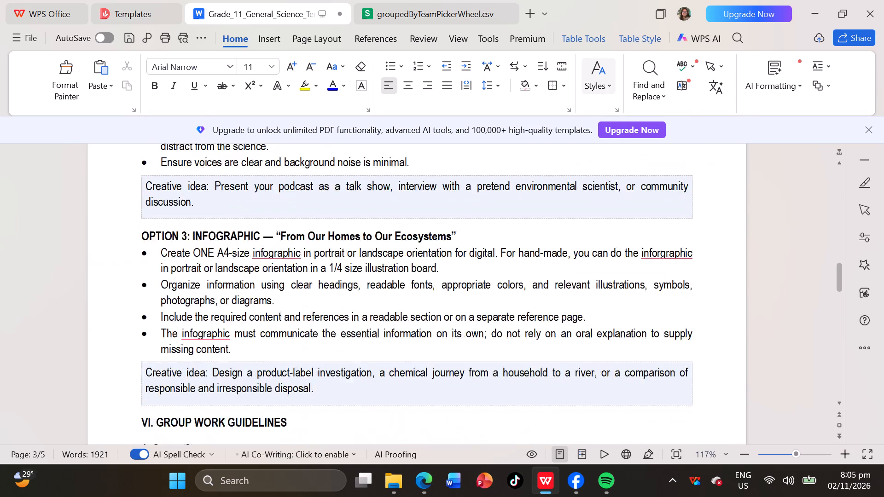
scroll(605, 245, "up", 7)
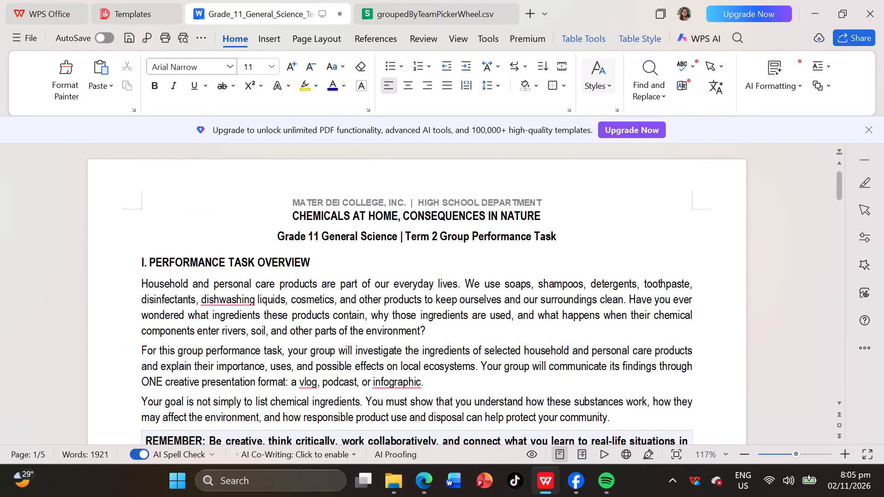
Save the document.
left_click(123, 38)
Add the line "HS 1 GROUPINGS:" below the final checklist at the end of the document, leaving a blank line above it.
scroll(371, 302, "down", 9)
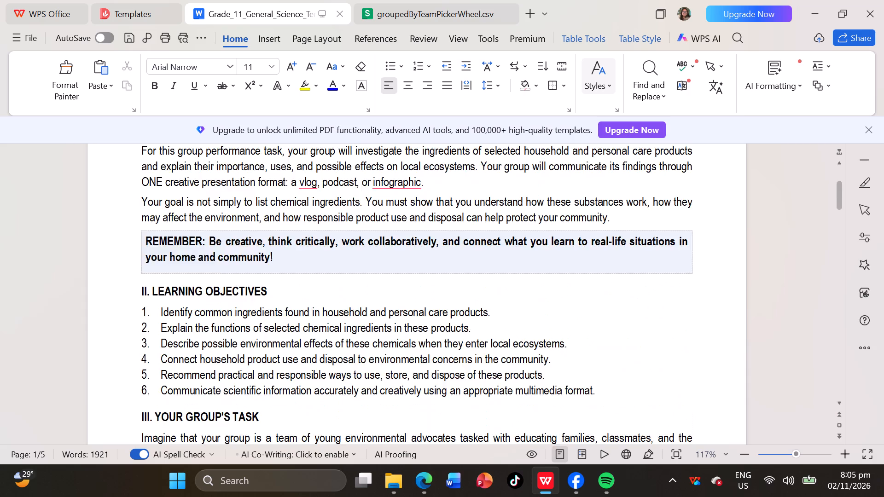
scroll(371, 302, "down", 13)
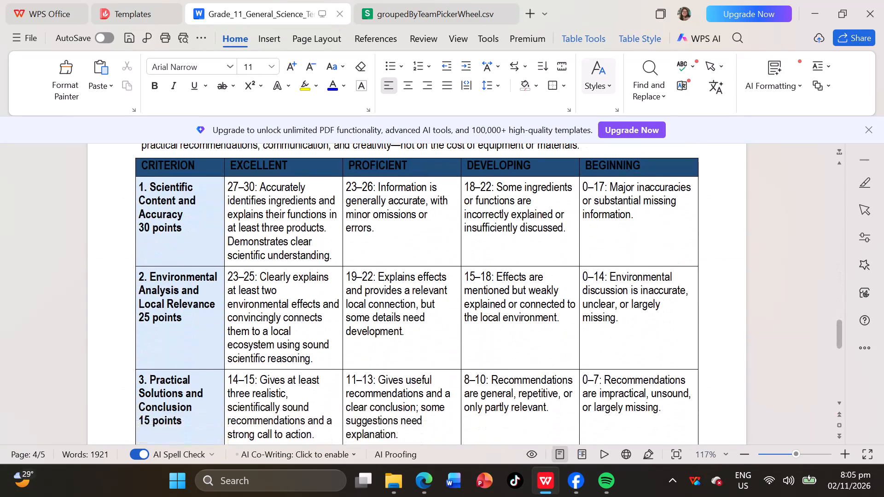
scroll(371, 302, "down", 2)
scroll(371, 302, "up", 1)
scroll(371, 302, "down", 4)
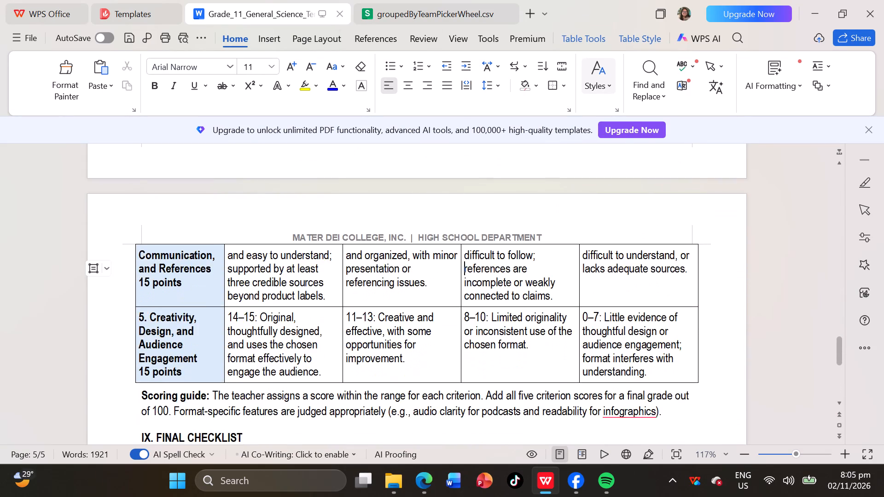
scroll(371, 302, "down", 3)
scroll(371, 302, "right", 1)
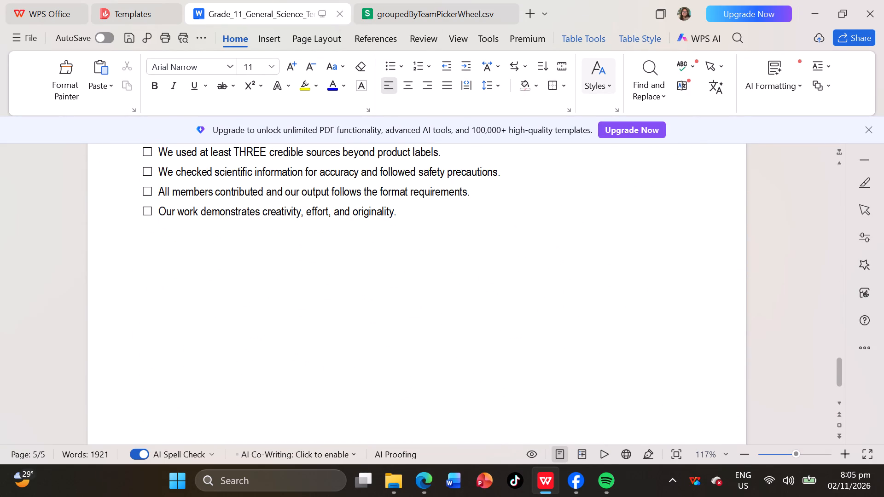
left_click(446, 215)
key("Return")
key("Return")
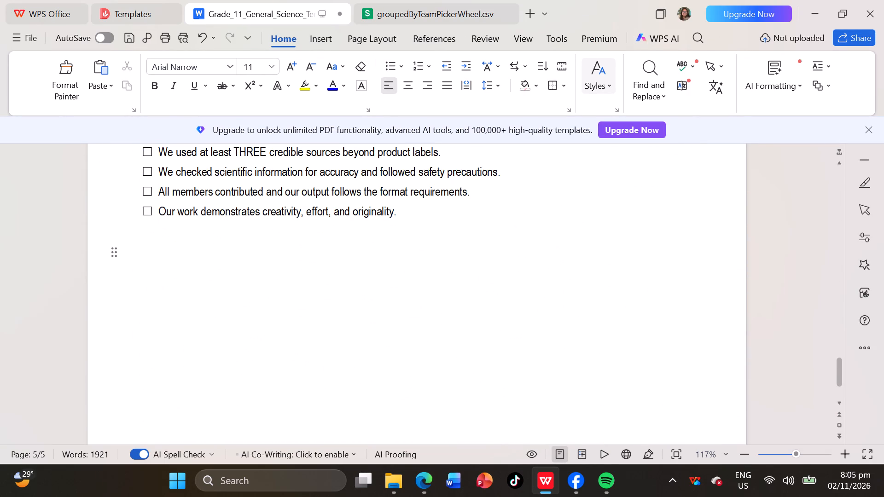
type("H1")
key("space")
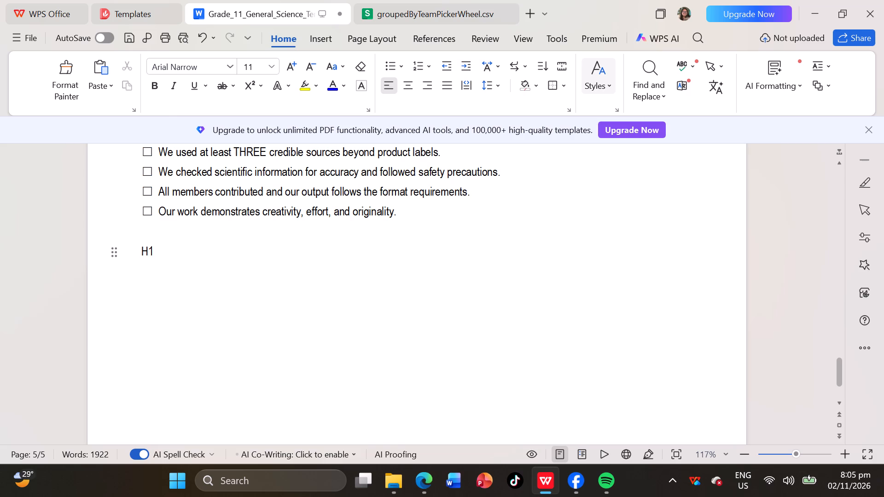
key("BackSpace")
key("BackSpace")
type("S 1 GRO")
key("BackSpace")
key("BackSpace")
key("BackSpace")
key("BackSpace")
type("GR")
type("OUPINGS")
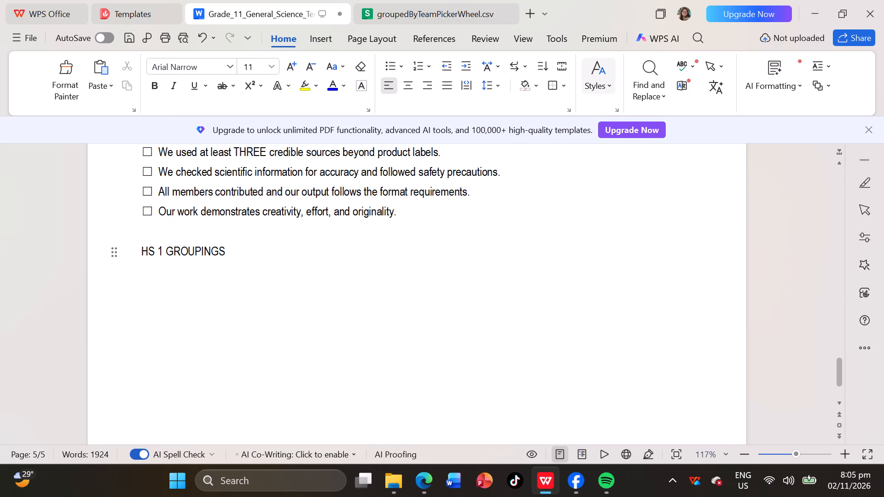
key("shift+colon")
key("Return")
Copy the Team 1 members from the groupedByTeamPickerWheel.csv sheet and paste them in the document after a new label "GROUP 1:".
left_click(424, 494)
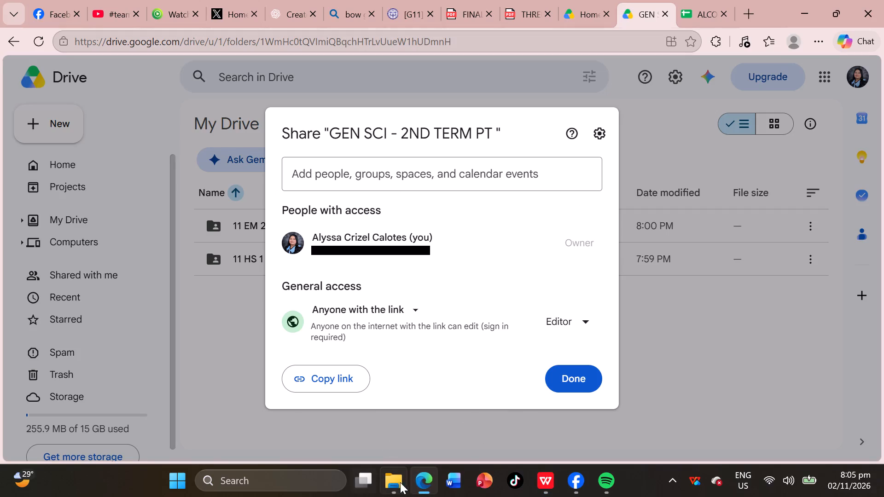
left_click(538, 476)
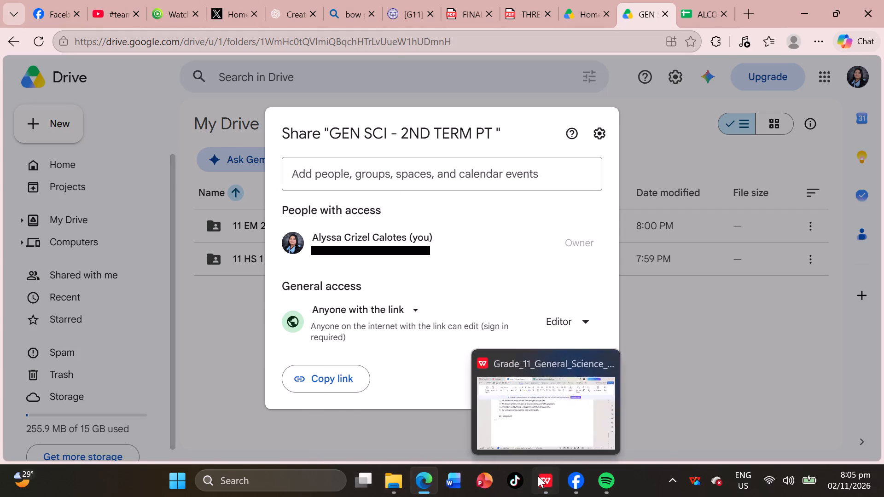
left_click(483, 0)
scroll(166, 345, "up", 3)
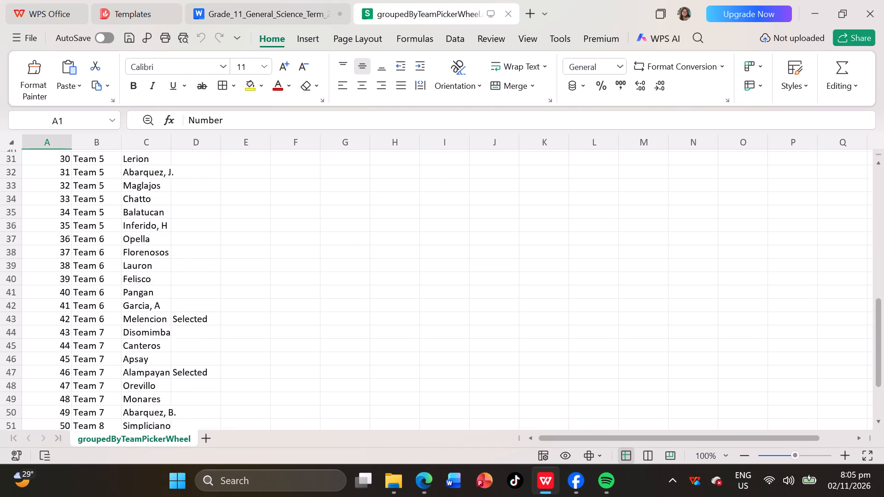
scroll(166, 345, "up", 5)
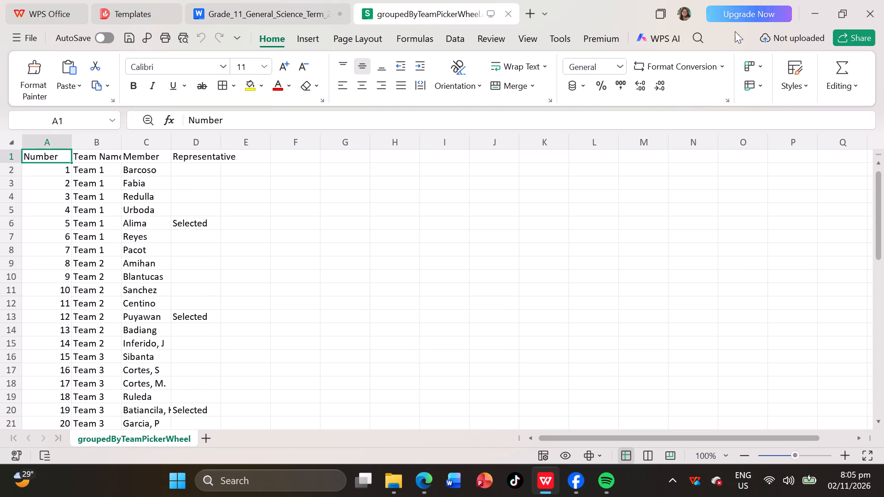
left_click(143, 171)
left_click_drag(156, 172, 151, 215)
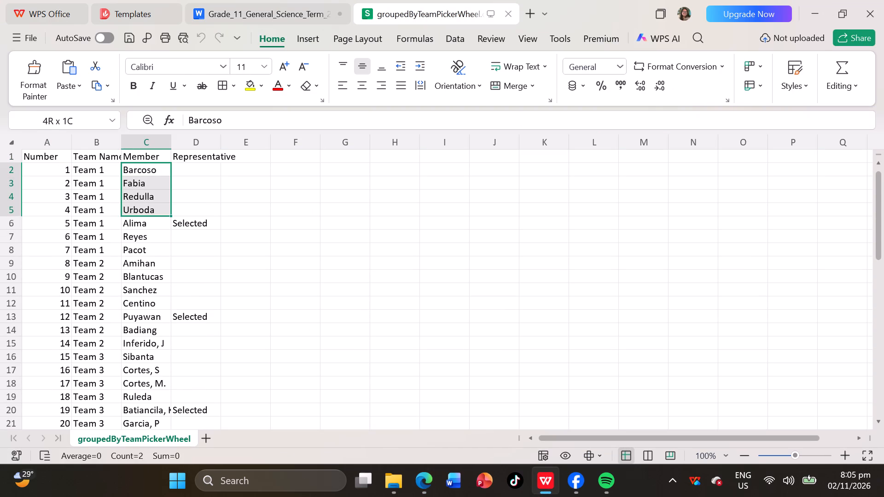
left_click_drag(151, 215, 154, 252)
key("ctrl+c")
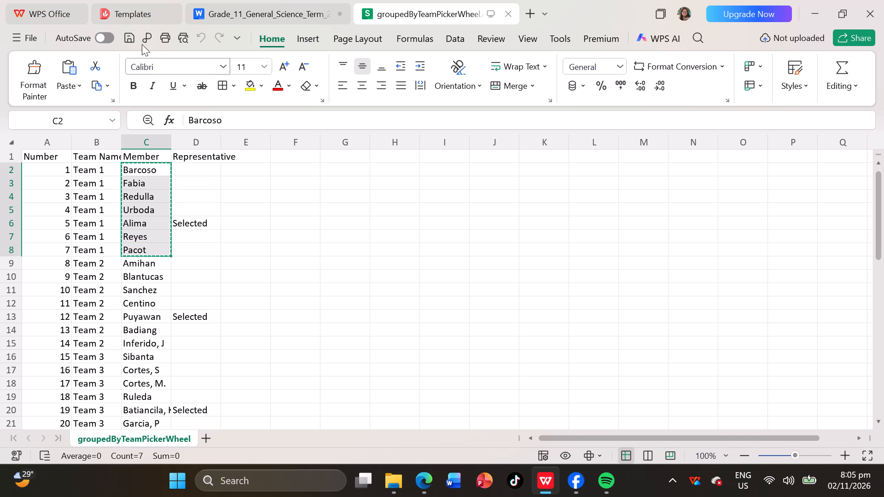
left_click(228, 0)
type("GROUP 1")
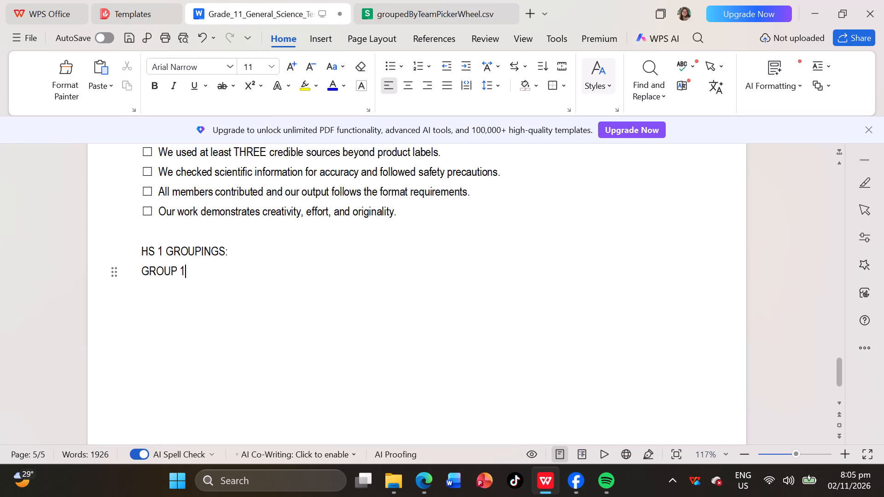
type(":")
key("space")
key("ctrl+v")
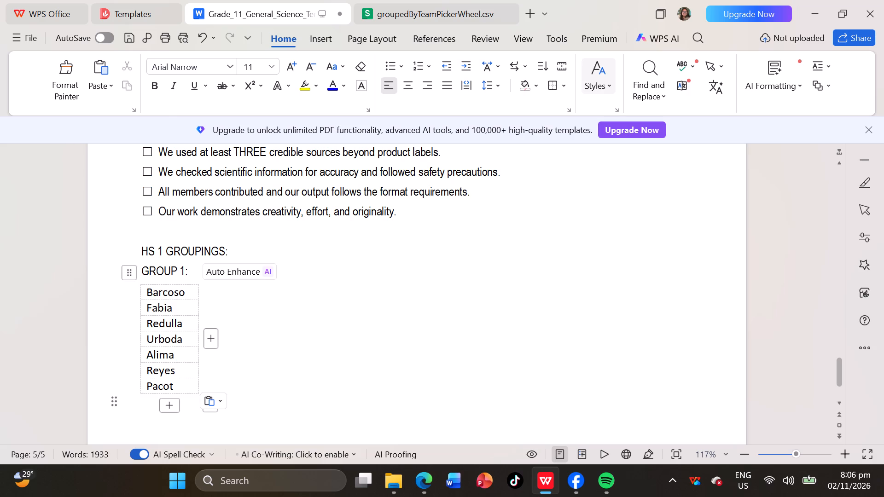
Add the label "GROUP 2:" on the same line as "GROUP 1:", separated by a tab.
left_click(328, 269)
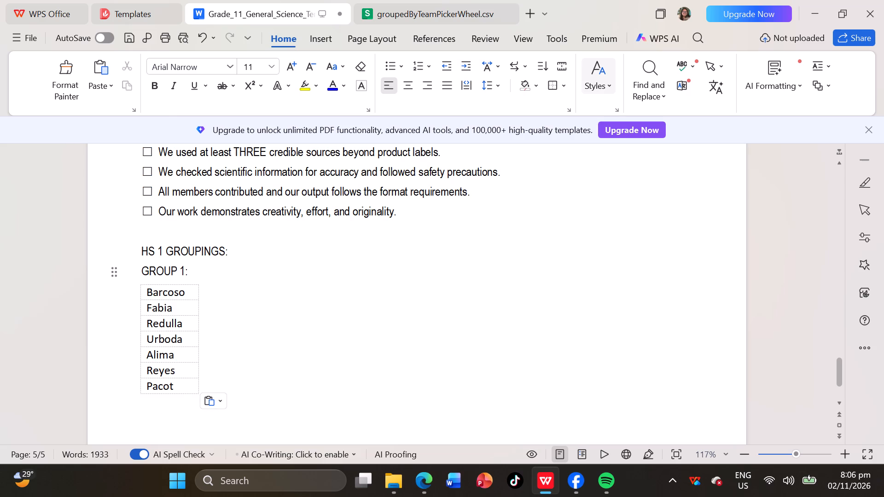
key("Tab")
type("GROUP 2:")
key("space")
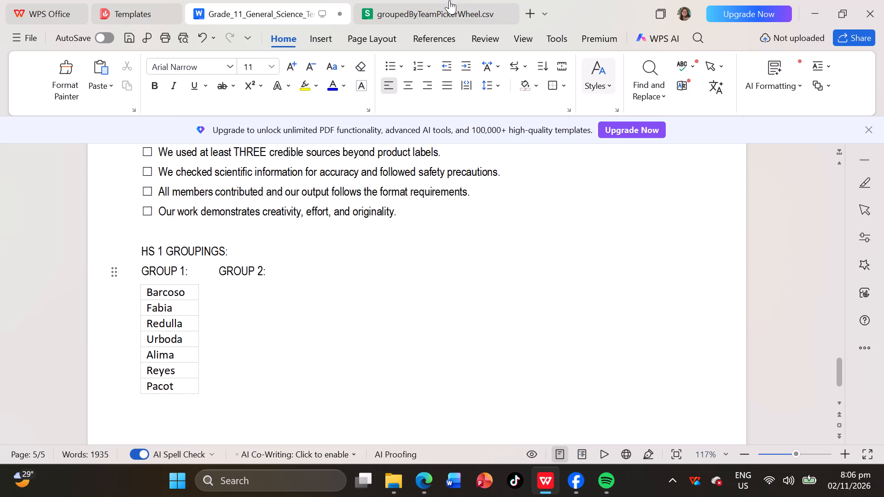
Copy the Team 2 members from the groupedByTeamPickerWheel.csv sheet and paste them in the document after the "GROUP 2:" label.
left_click(472, 0)
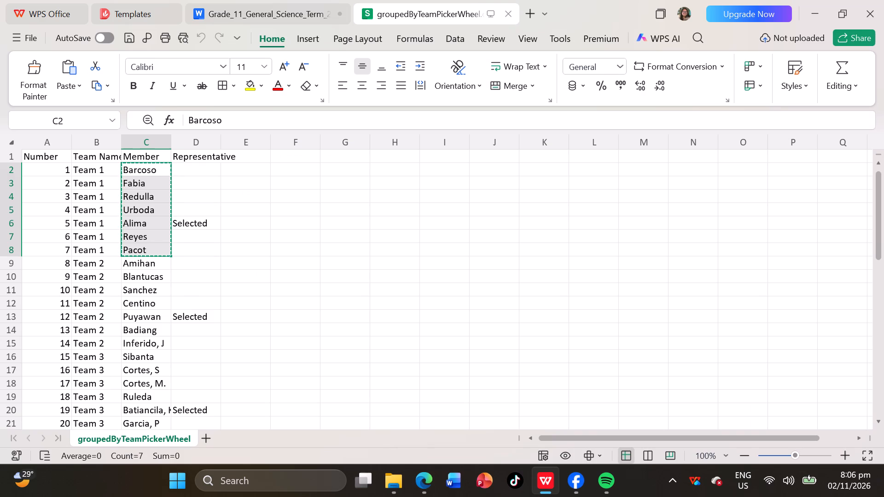
left_click(149, 266)
left_click_drag(155, 265, 155, 295)
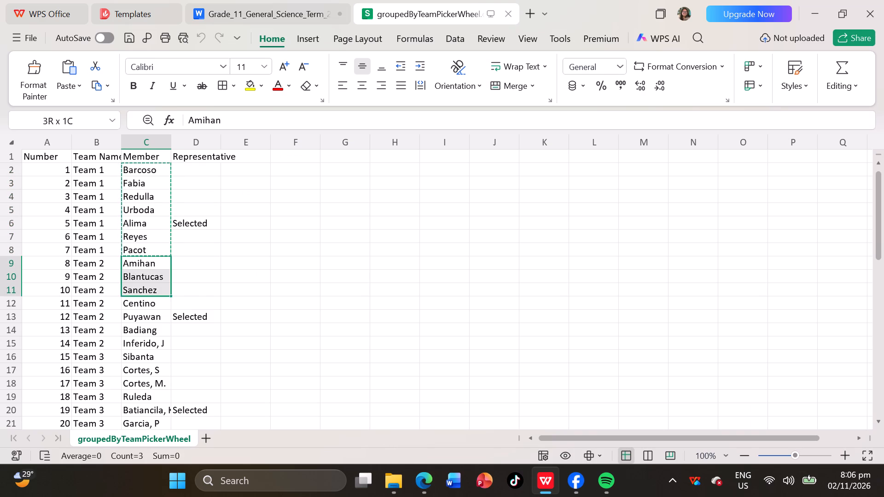
left_click_drag(155, 295, 161, 346)
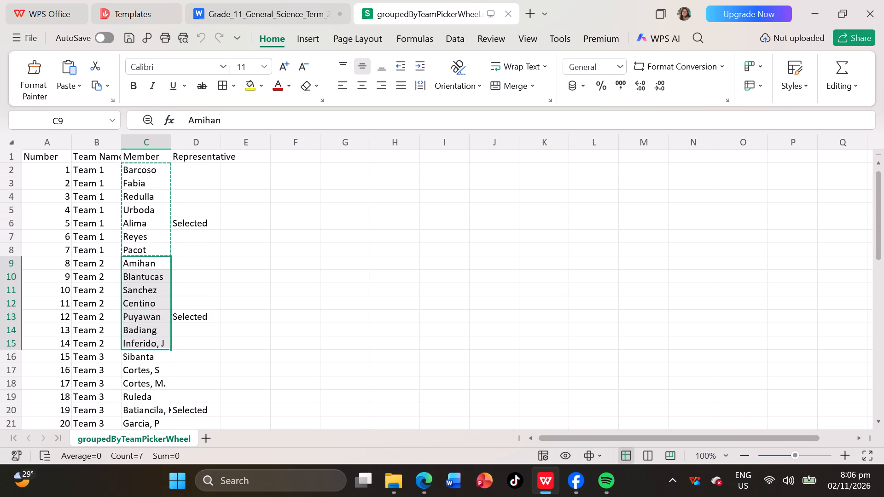
key("ctrl+c")
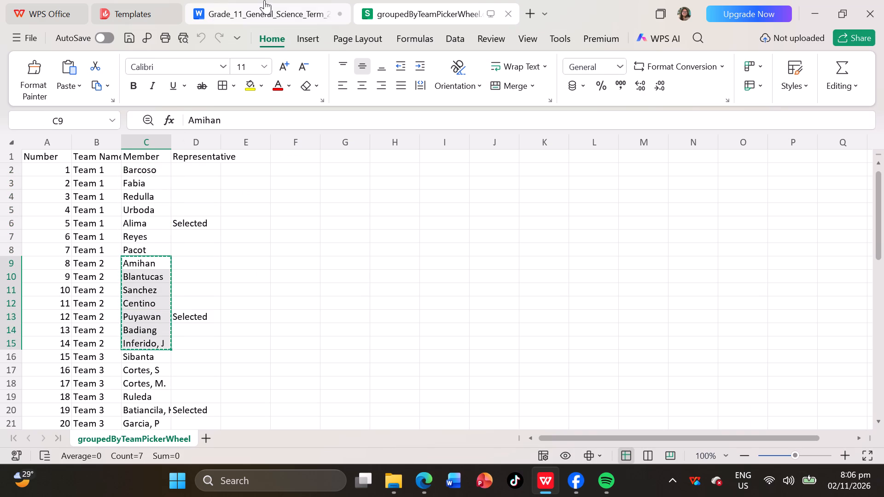
left_click(270, 0)
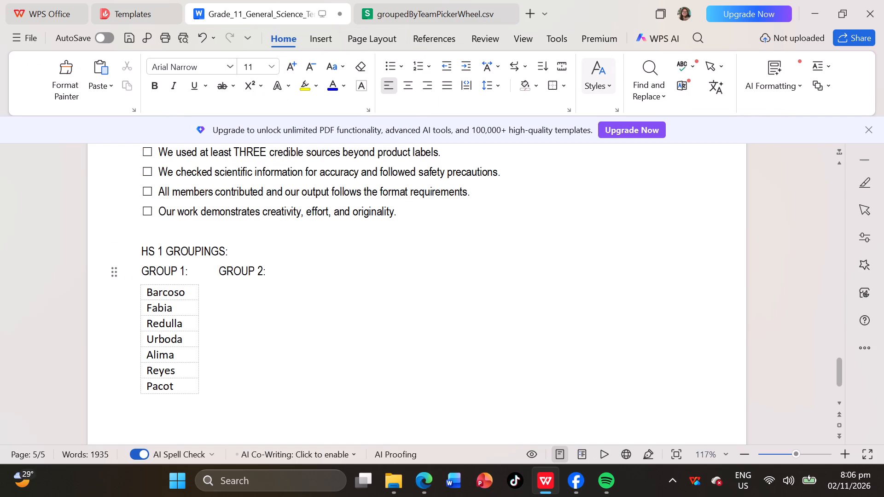
key("ctrl+v")
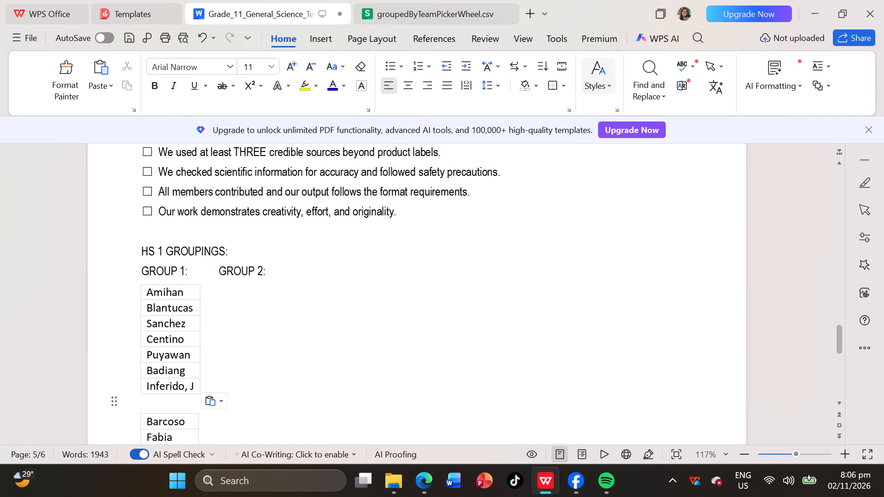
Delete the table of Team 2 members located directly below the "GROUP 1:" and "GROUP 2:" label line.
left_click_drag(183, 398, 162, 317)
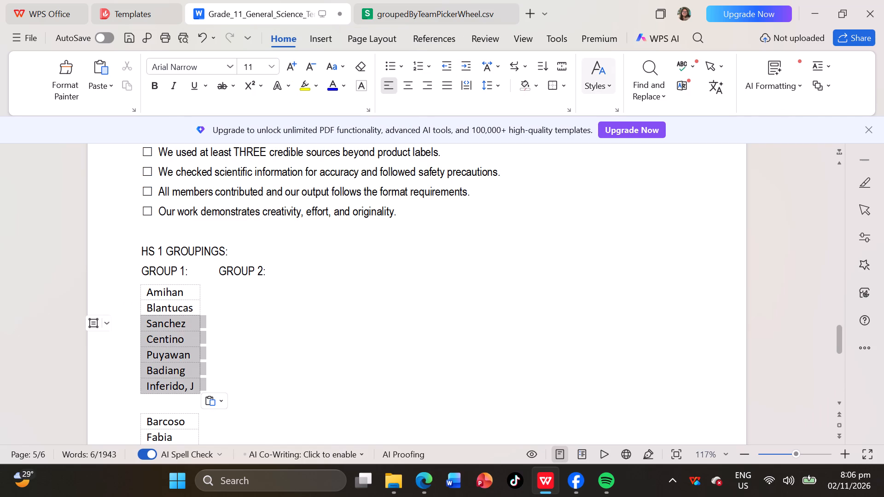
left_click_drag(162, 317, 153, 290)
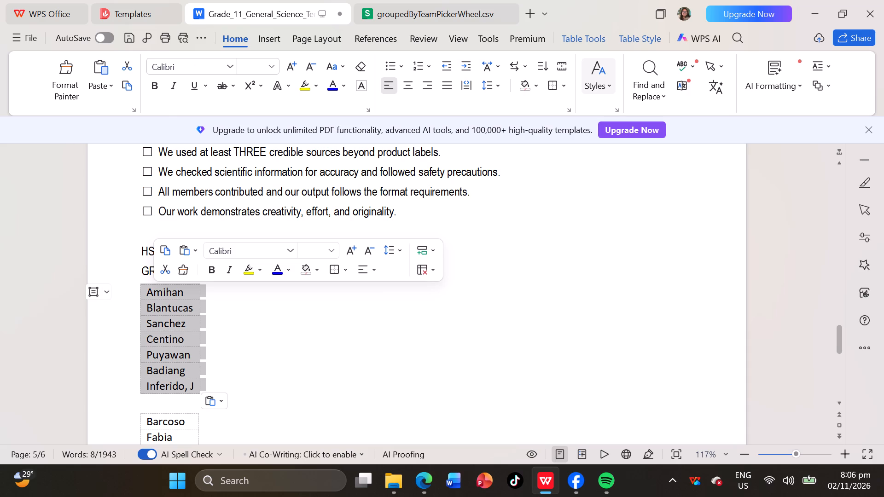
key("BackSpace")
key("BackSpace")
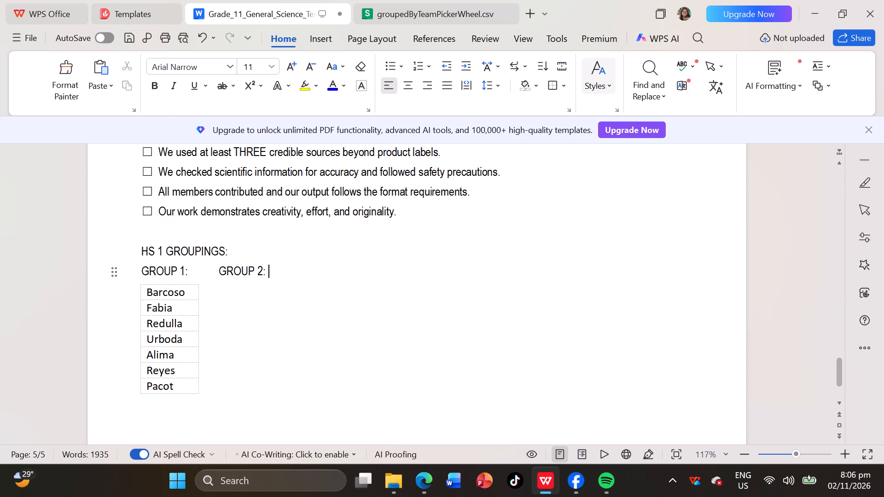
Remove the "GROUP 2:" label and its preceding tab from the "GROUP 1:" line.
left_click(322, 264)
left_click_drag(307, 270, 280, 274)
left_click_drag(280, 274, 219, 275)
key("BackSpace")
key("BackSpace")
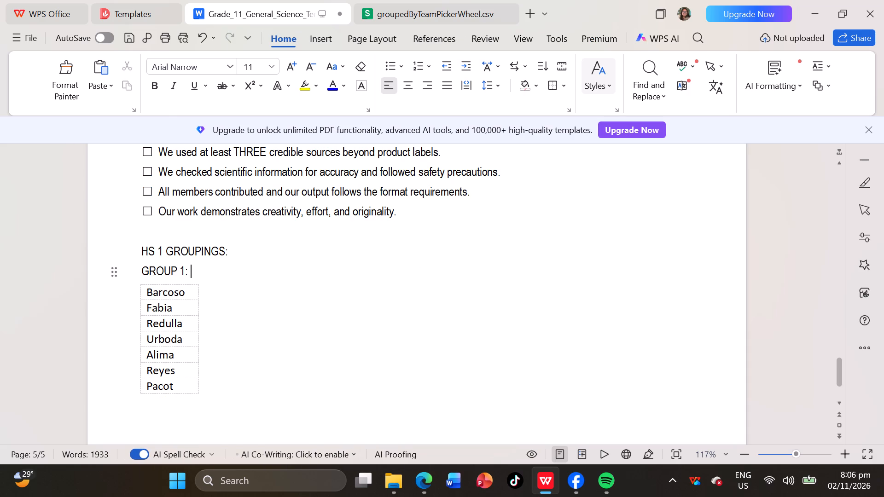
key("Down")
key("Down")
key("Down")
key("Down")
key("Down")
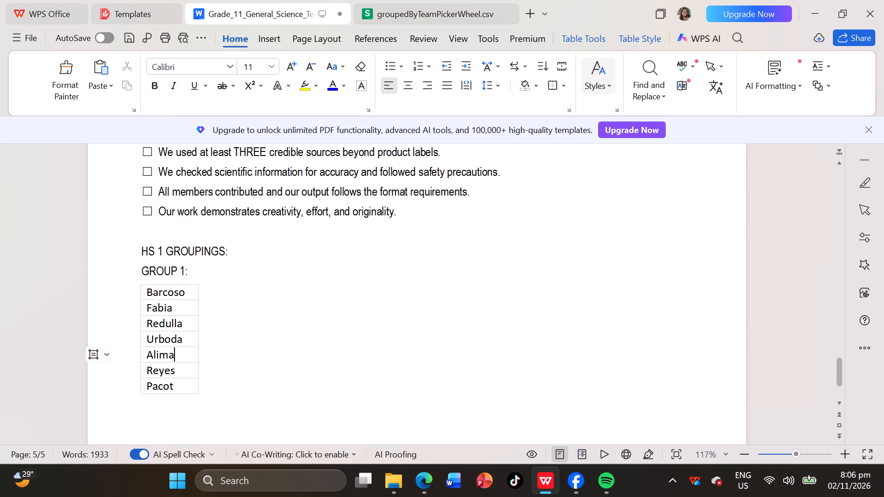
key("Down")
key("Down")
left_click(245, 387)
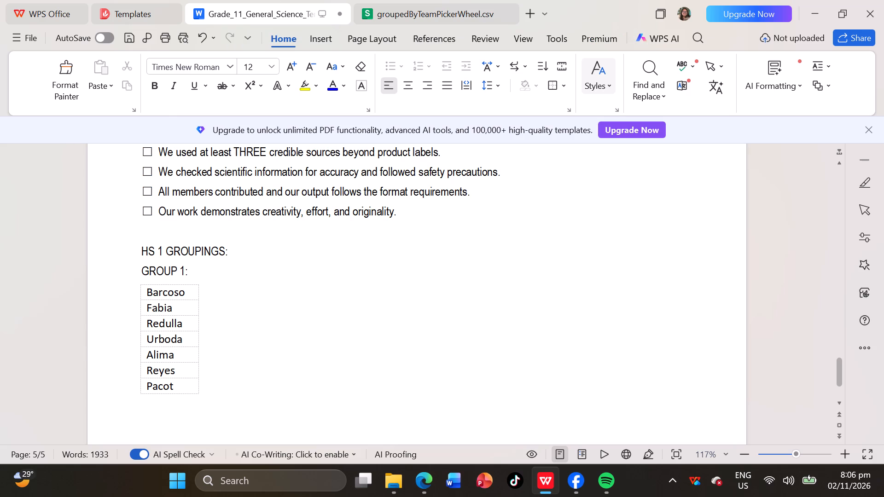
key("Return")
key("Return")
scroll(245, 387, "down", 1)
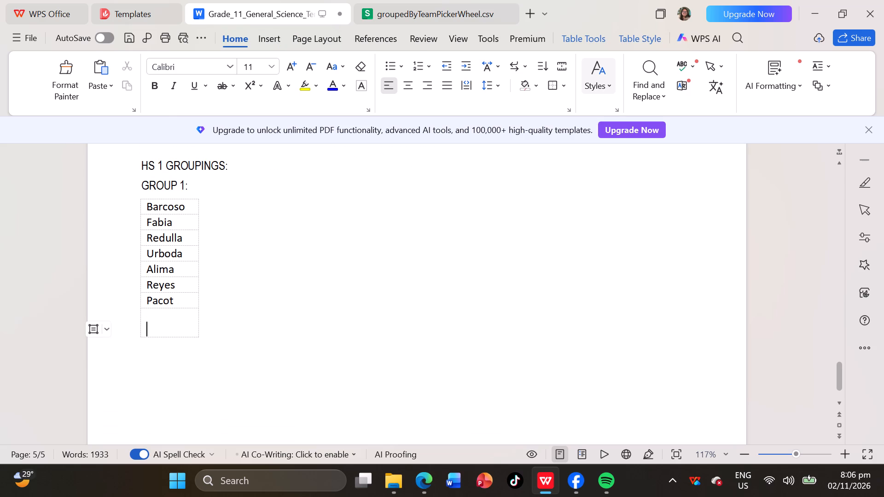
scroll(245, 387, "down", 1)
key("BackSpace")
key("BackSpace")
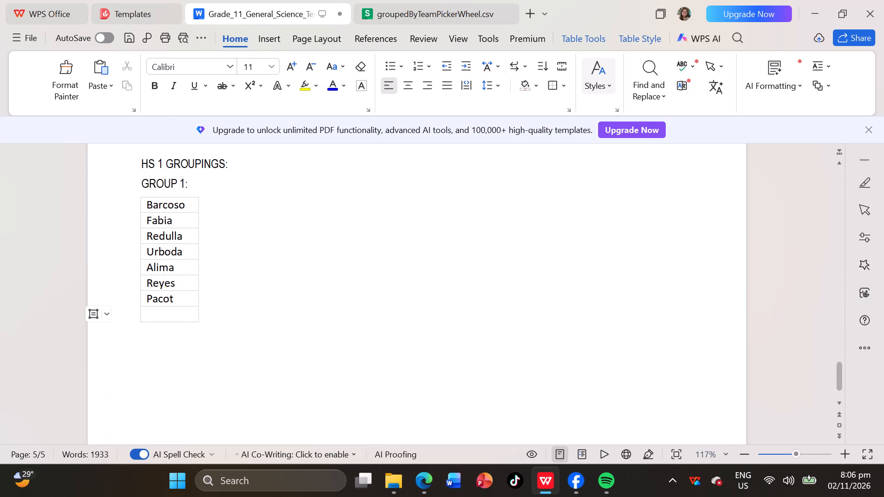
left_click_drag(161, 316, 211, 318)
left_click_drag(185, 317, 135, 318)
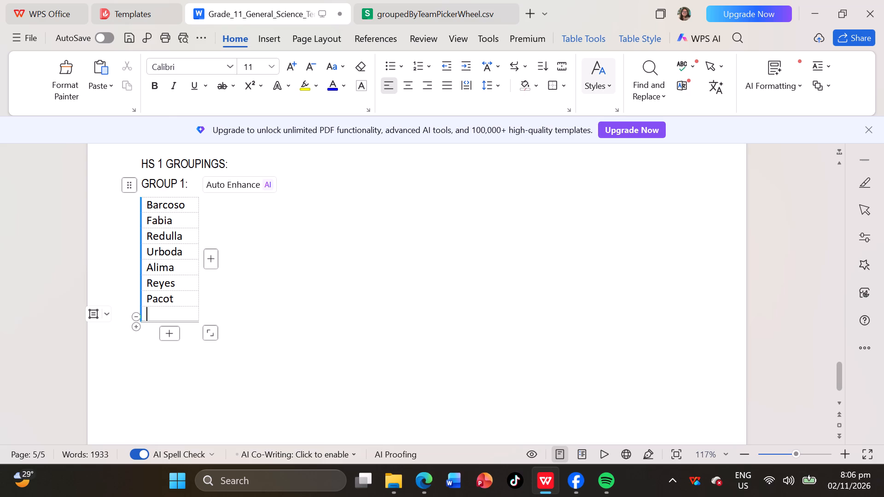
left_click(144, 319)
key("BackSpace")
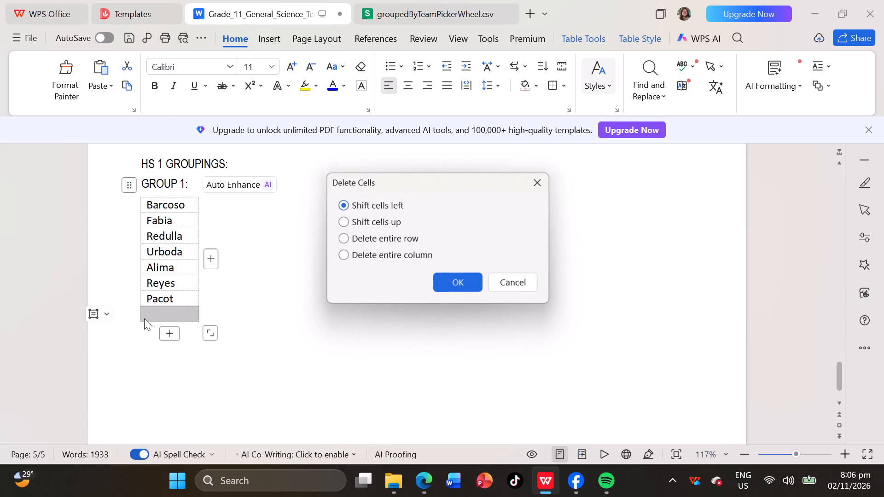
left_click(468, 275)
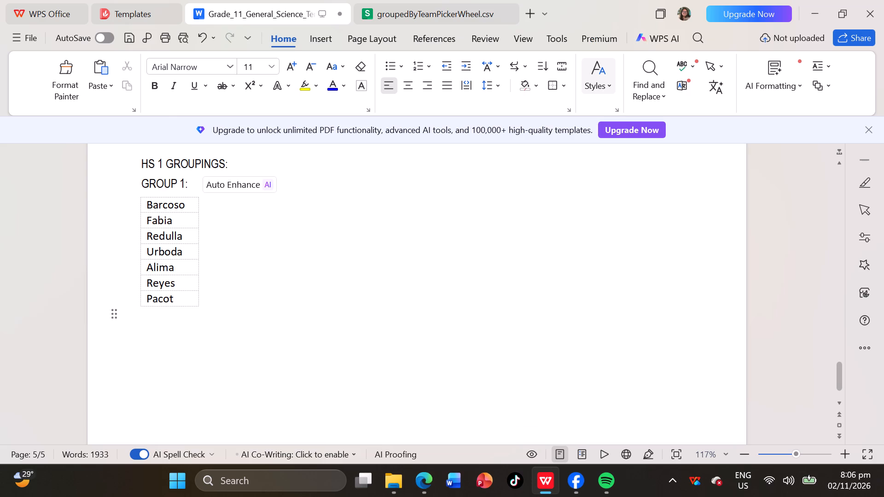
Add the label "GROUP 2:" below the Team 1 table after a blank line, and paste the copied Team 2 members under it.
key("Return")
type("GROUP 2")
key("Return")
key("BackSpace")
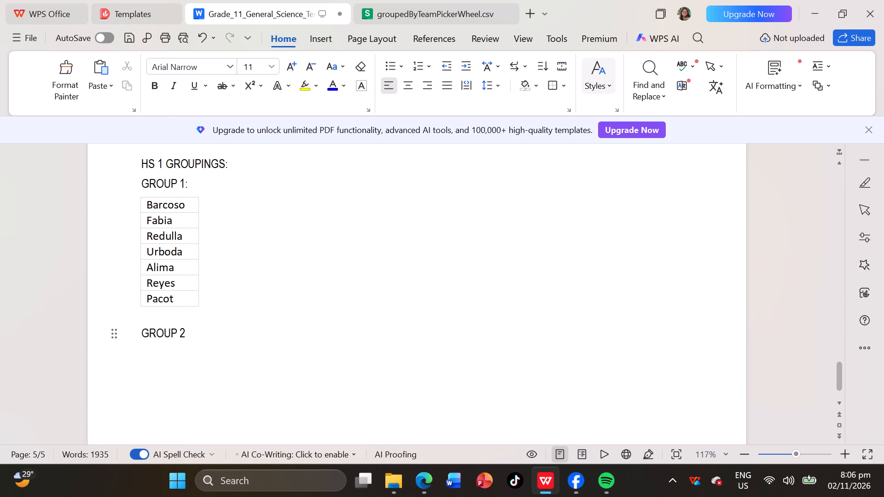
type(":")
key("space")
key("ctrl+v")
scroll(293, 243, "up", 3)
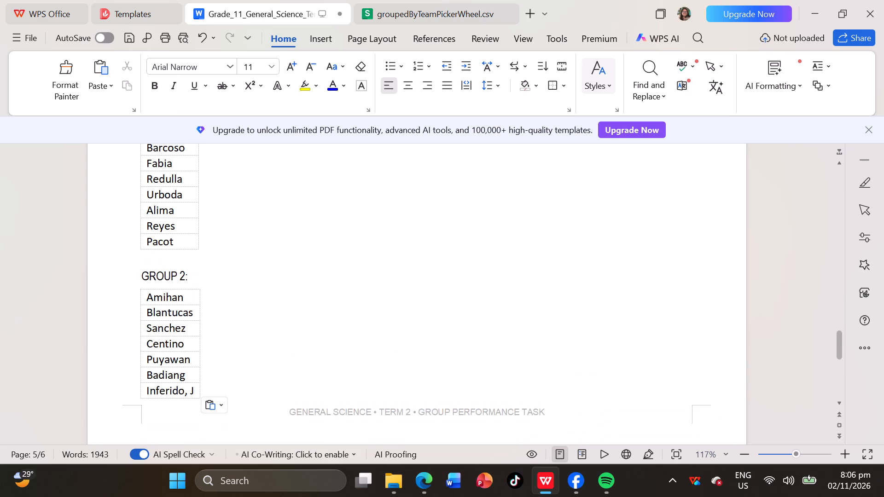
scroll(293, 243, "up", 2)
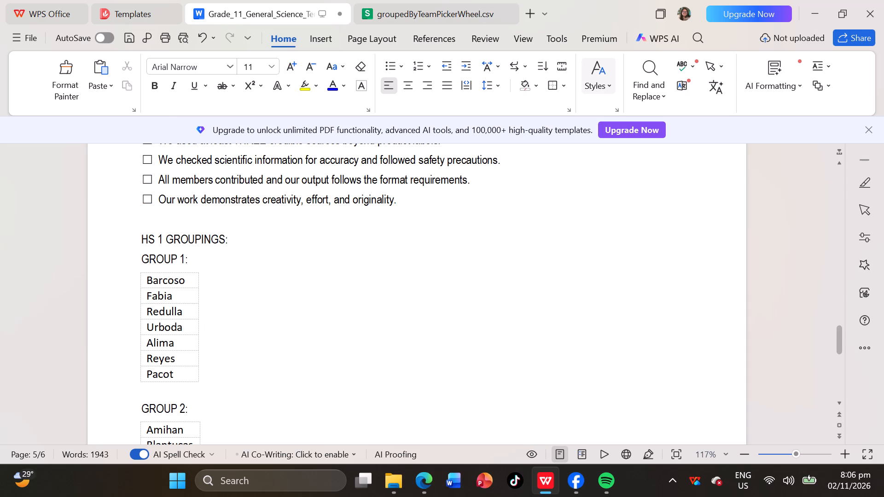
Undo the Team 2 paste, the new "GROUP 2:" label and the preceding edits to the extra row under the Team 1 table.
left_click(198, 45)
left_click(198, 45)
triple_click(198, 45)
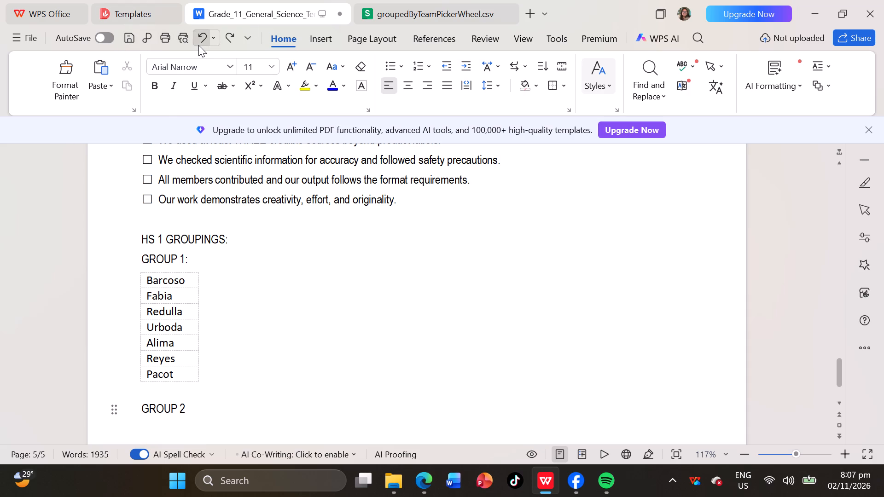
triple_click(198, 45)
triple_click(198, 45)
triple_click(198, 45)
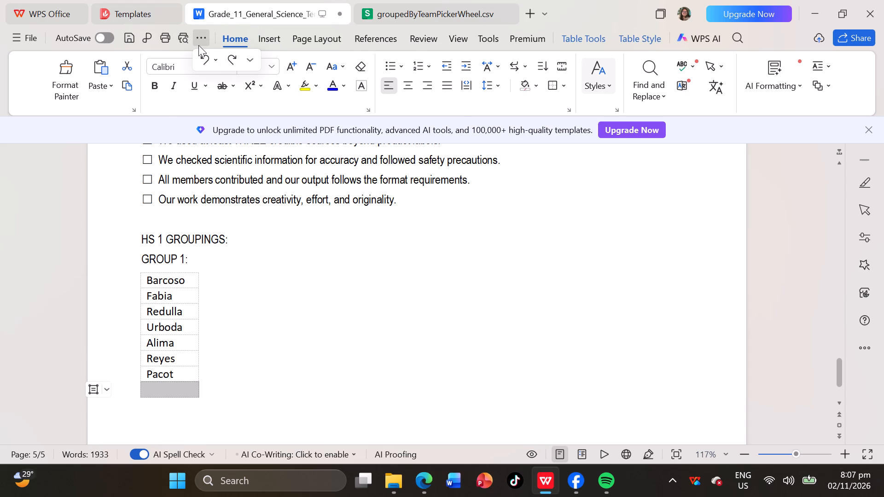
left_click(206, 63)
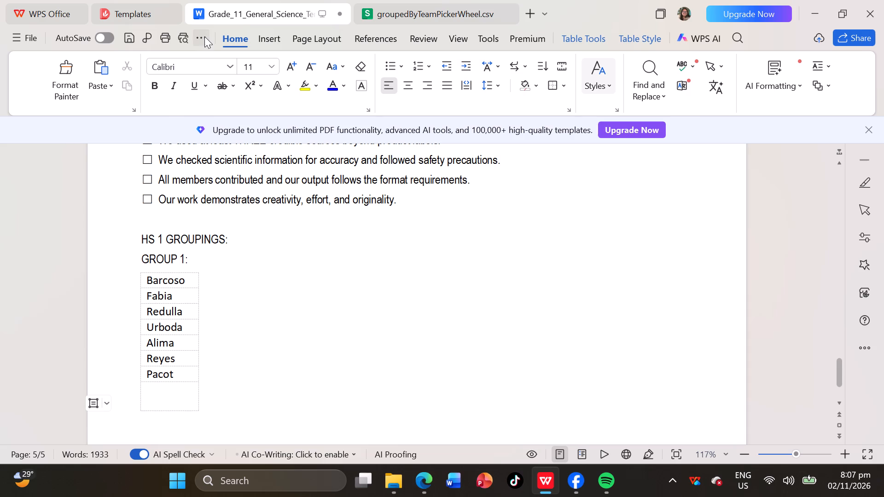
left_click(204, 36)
Delete the whole groupings block: the "HS 1 GROUPINGS:" line, the "GROUP 1:" label and the Team 1 member table.
left_click(138, 240)
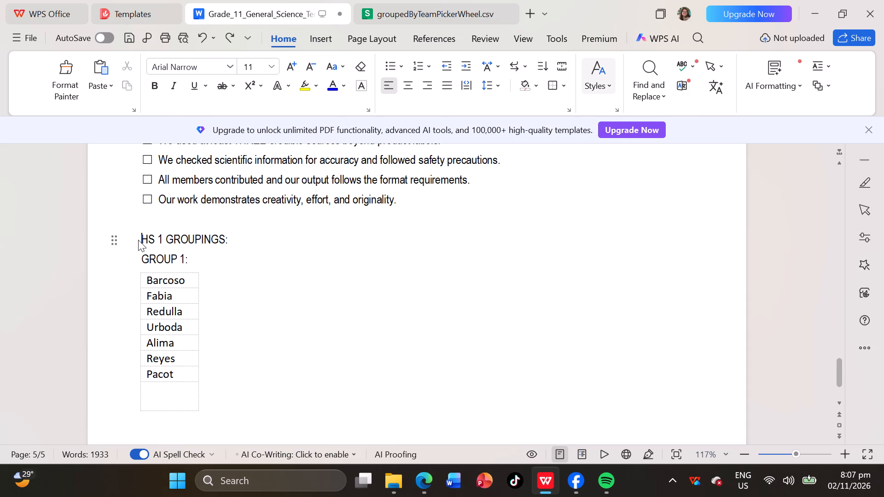
left_click_drag(139, 233, 208, 400)
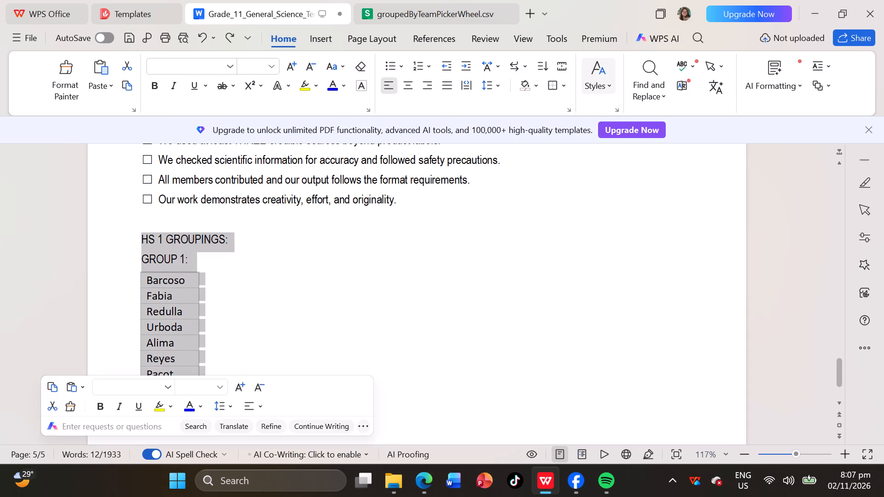
key("BackSpace")
Copy the full team list, A1:D56 including headers, from the groupedByTeamPickerWheel.csv sheet and paste it in the document below the final checklist.
left_click(395, 1)
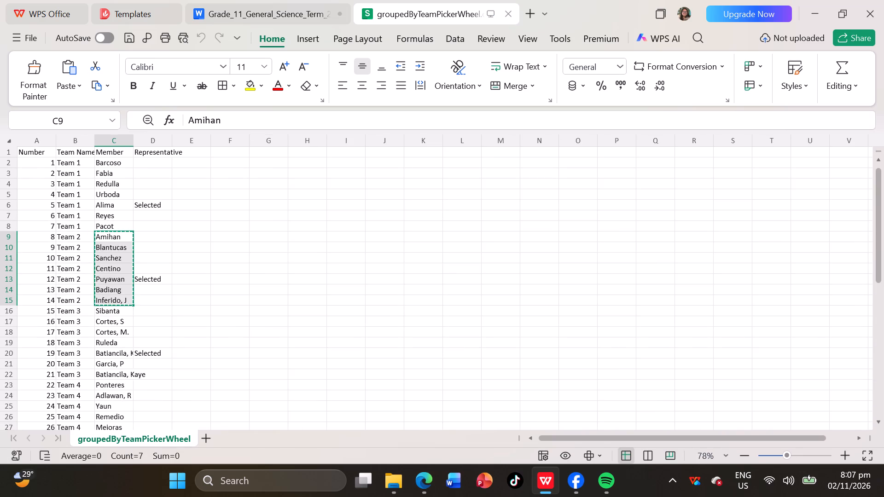
left_click(255, 347)
scroll(255, 347, "down", 3)
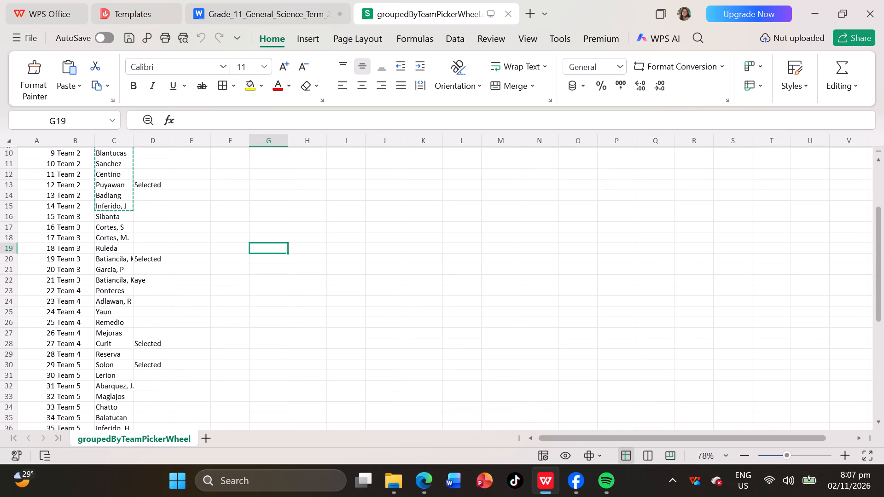
scroll(255, 347, "down", 4)
scroll(255, 347, "up", 5)
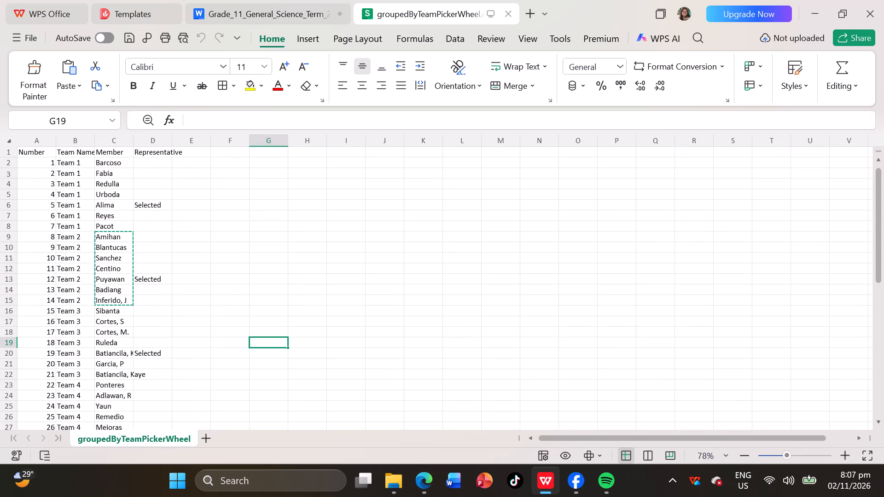
scroll(255, 347, "up", 2)
left_click(33, 148)
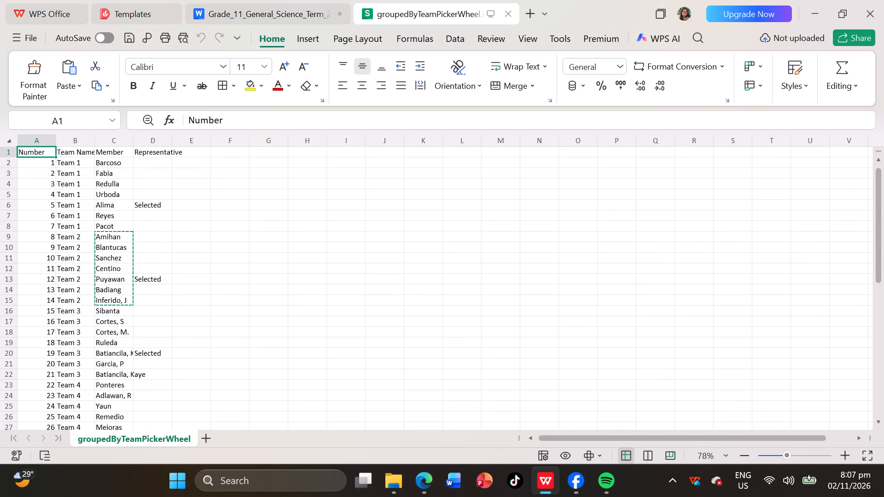
left_click_drag(38, 152, 162, 299)
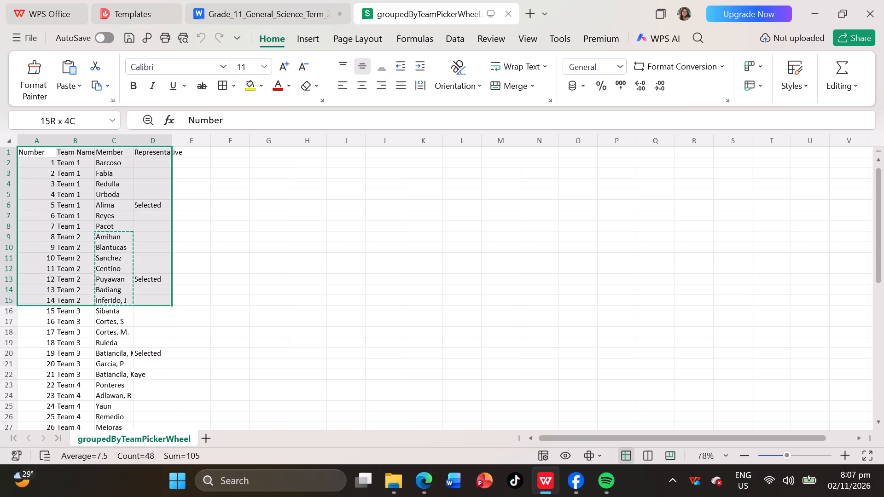
left_click_drag(162, 299, 152, 470)
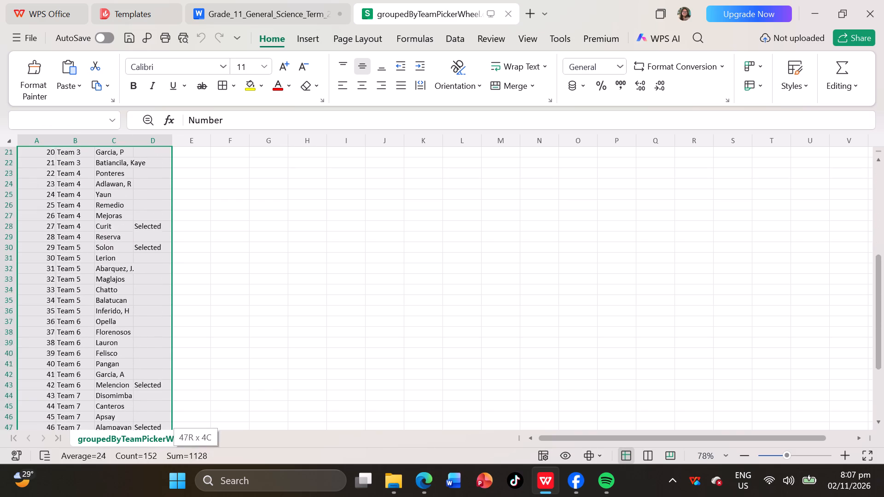
left_click_drag(152, 470, 156, 406)
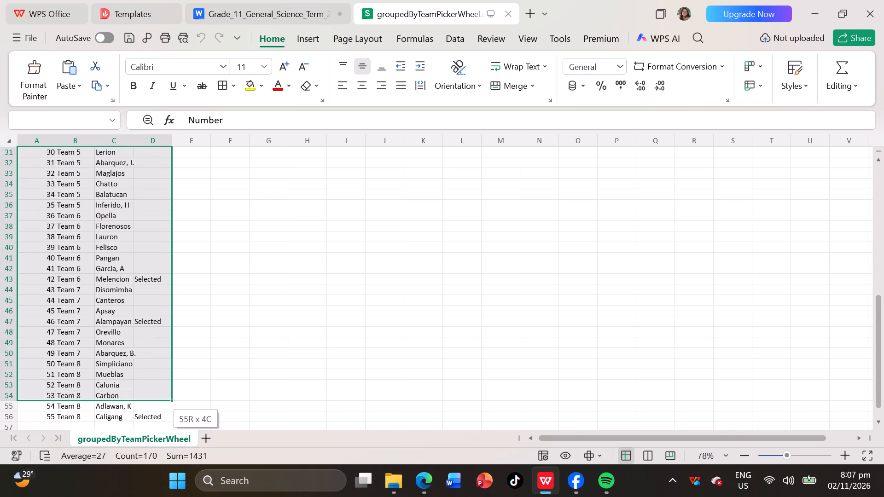
left_click_drag(156, 406, 161, 414)
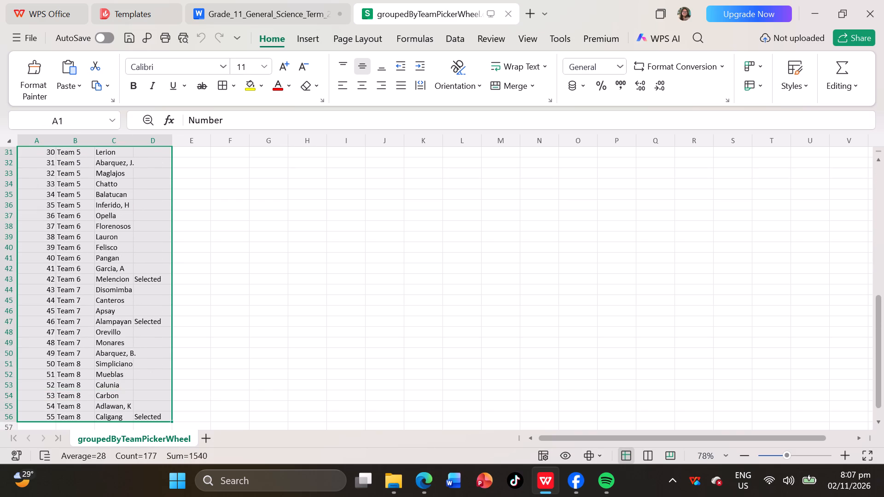
key("ctrl+c")
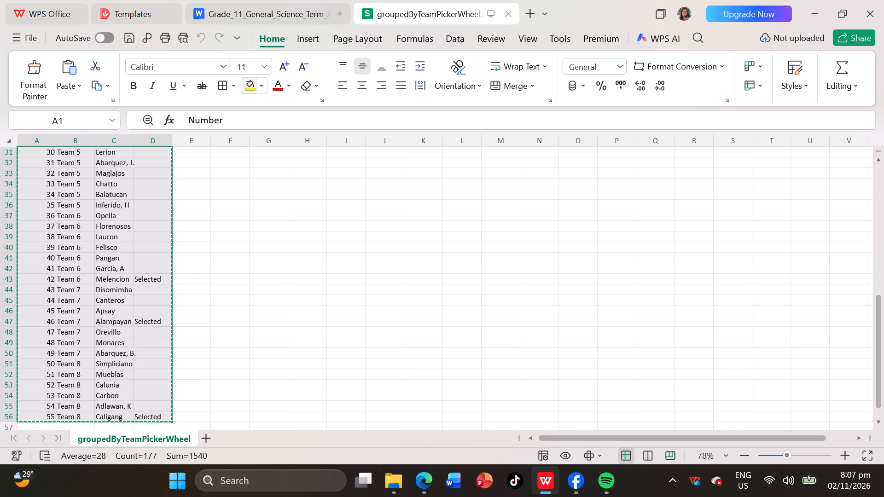
left_click(250, 14)
key("ctrl+v")
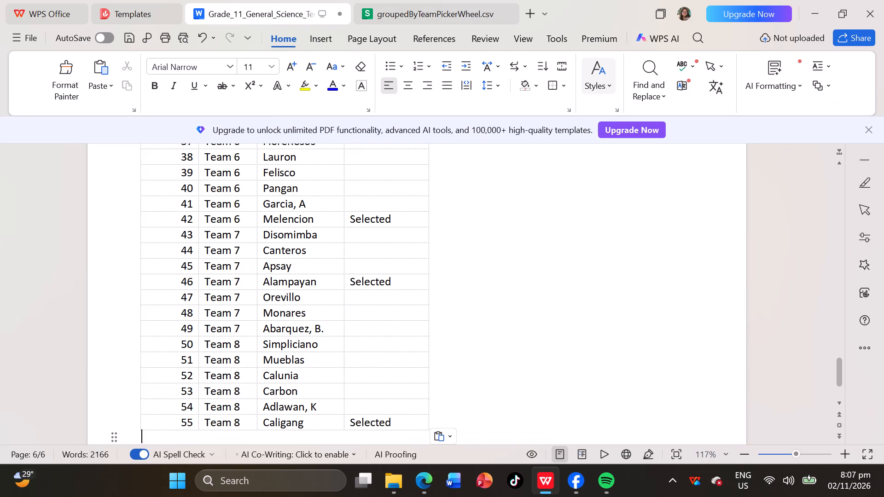
Add the heading "11 HS 1 GROUPINGS:" on a new line between the final checklist and the pasted team table.
scroll(355, 239, "up", 8)
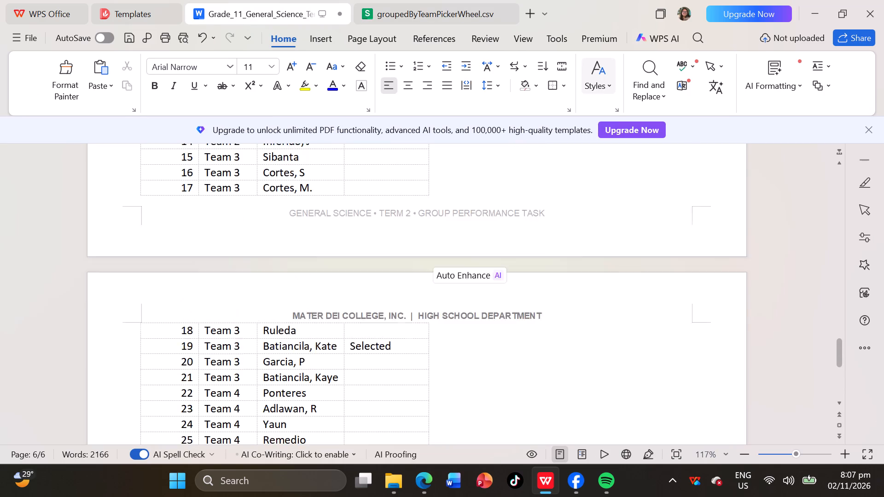
scroll(355, 239, "up", 9)
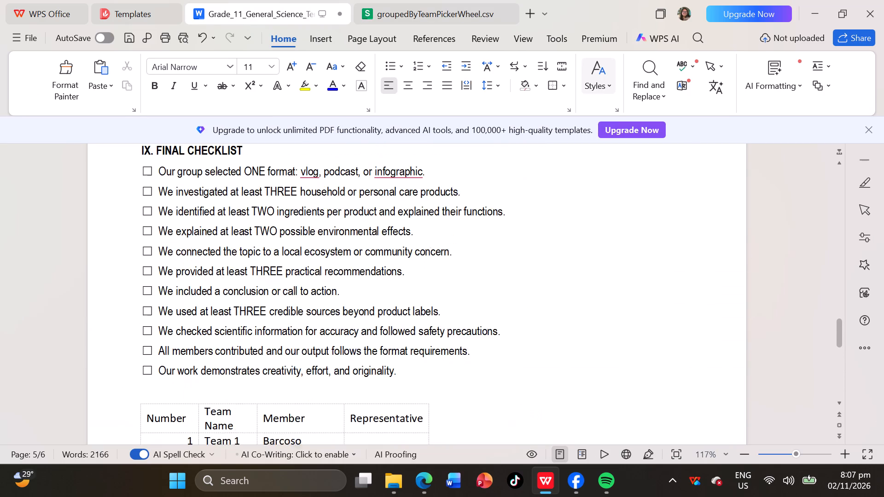
scroll(355, 239, "down", 1)
left_click(271, 305)
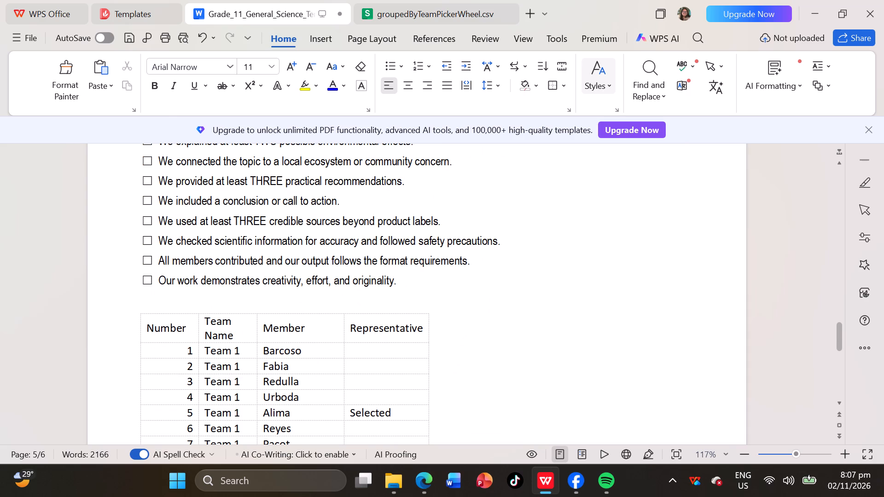
key("Return")
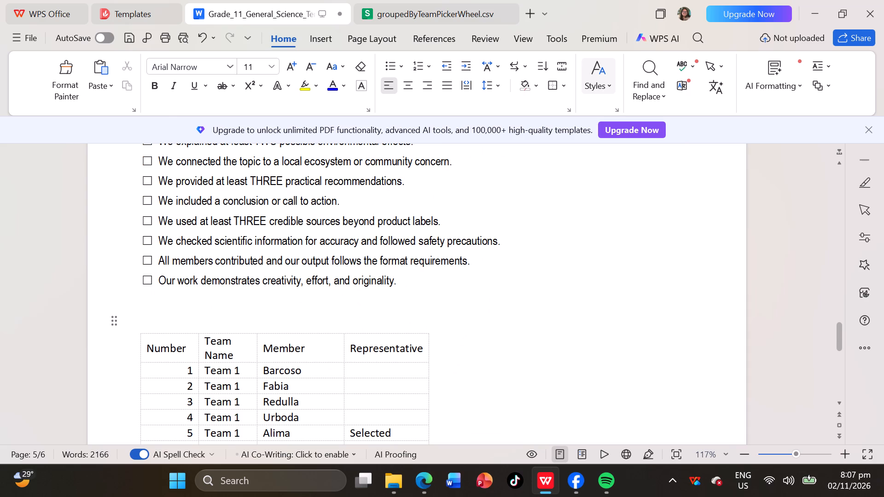
type("11 HS 1 GROUPINGS")
key("shift+colon")
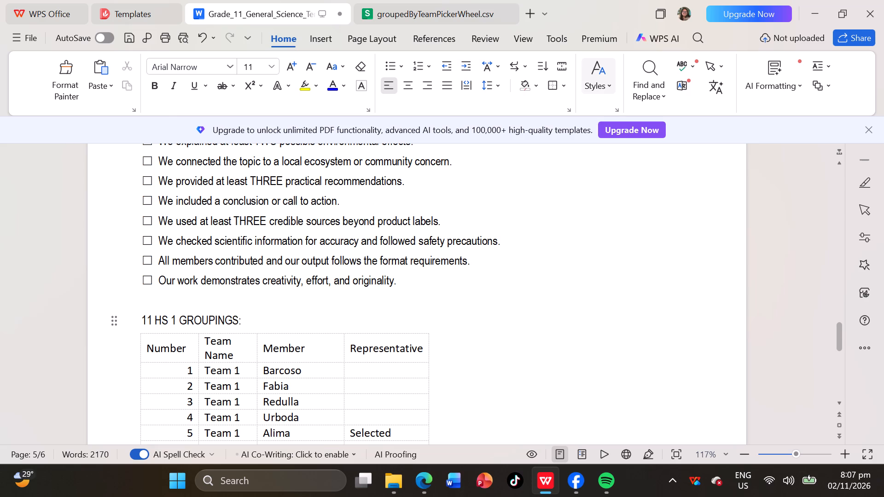
Look through the pasted team table from Team 1 to Team 8 and the pages around it.
left_click(177, 345)
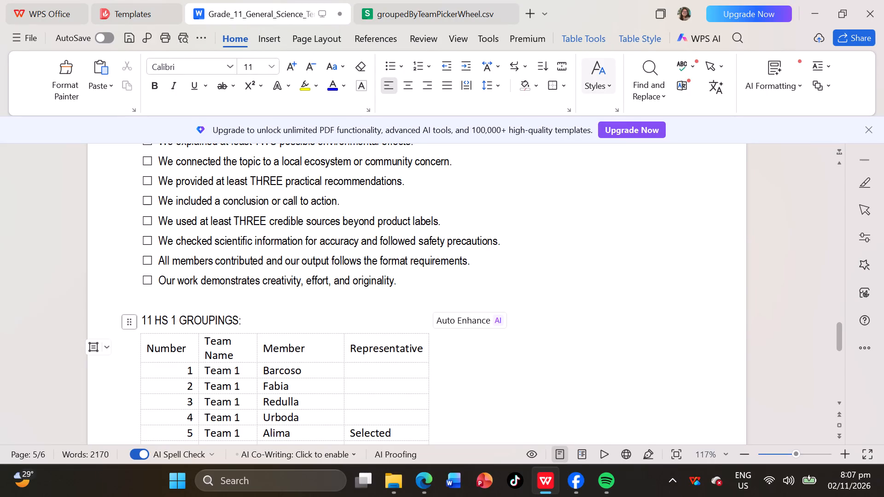
scroll(416, 348, "down", 3)
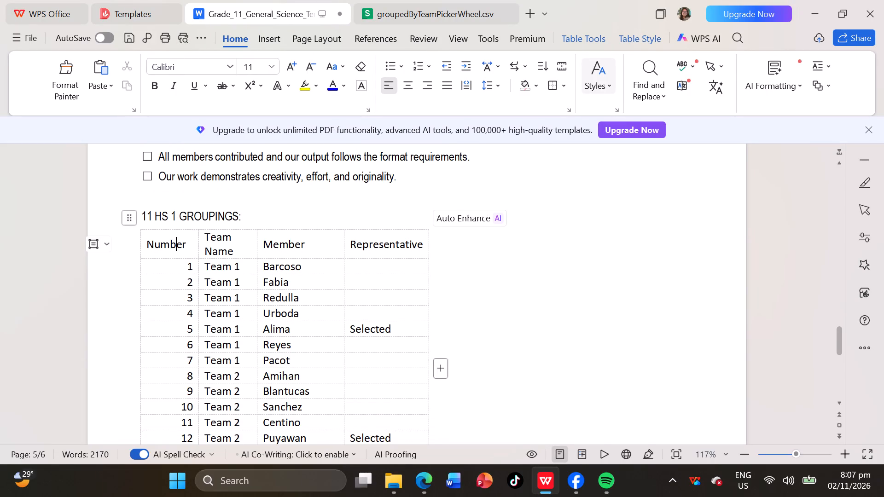
scroll(416, 348, "down", 1)
scroll(459, 301, "down", 1)
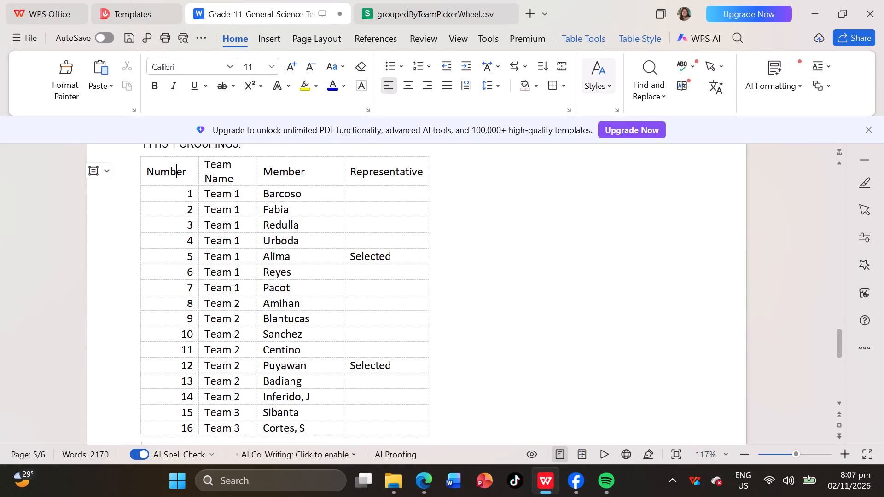
scroll(349, 316, "down", 5)
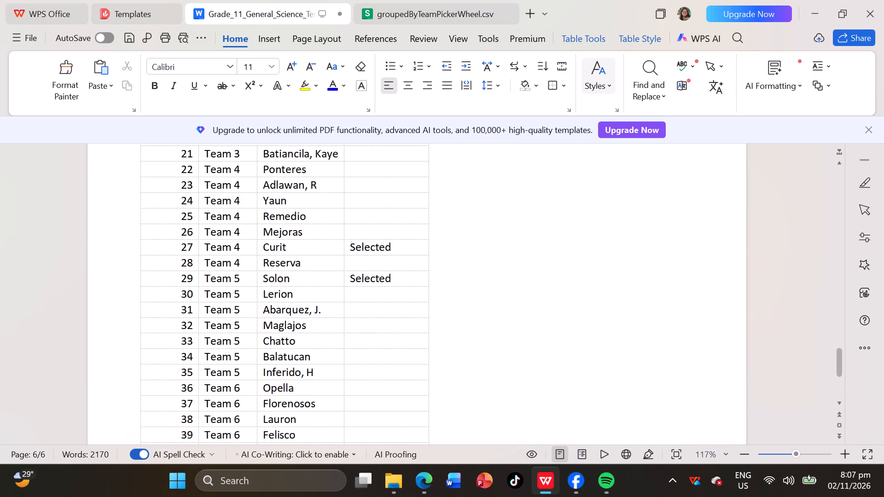
scroll(349, 316, "up", 7)
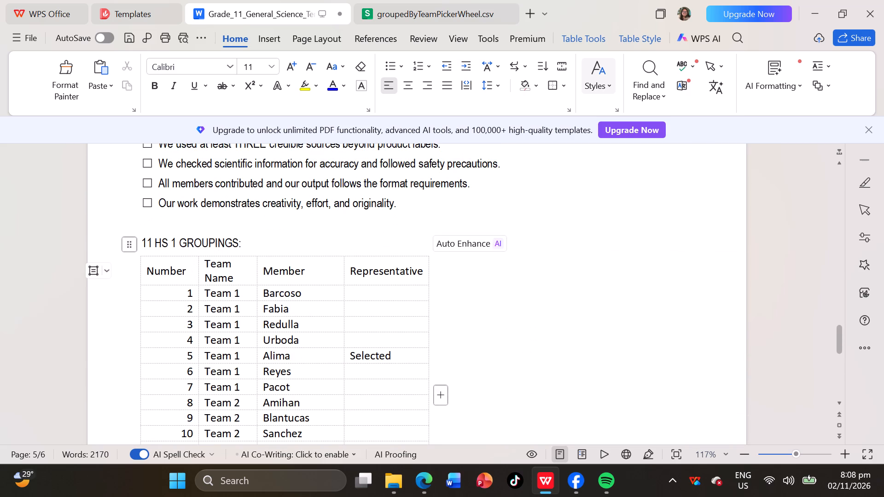
left_click(246, 387)
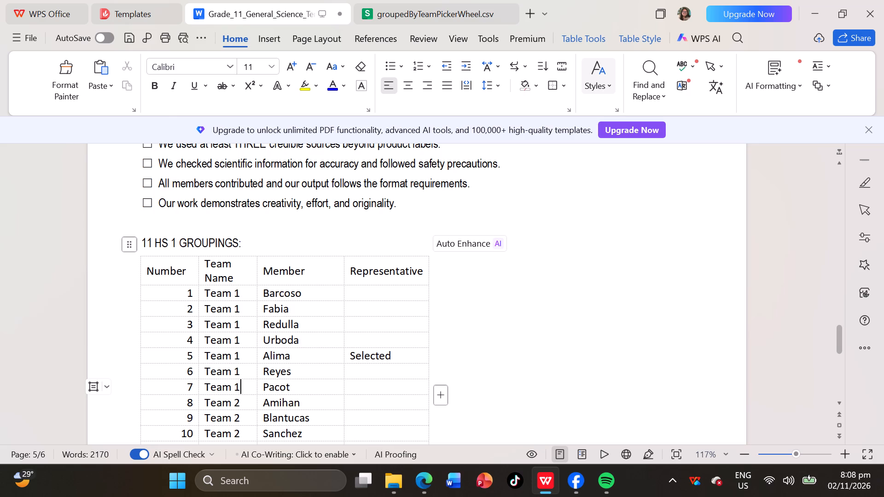
scroll(246, 387, "down", 1)
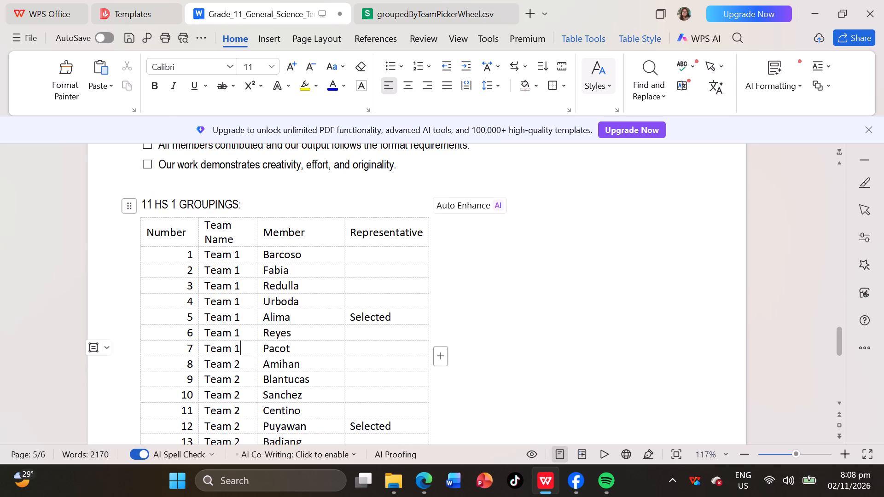
scroll(246, 387, "down", 8)
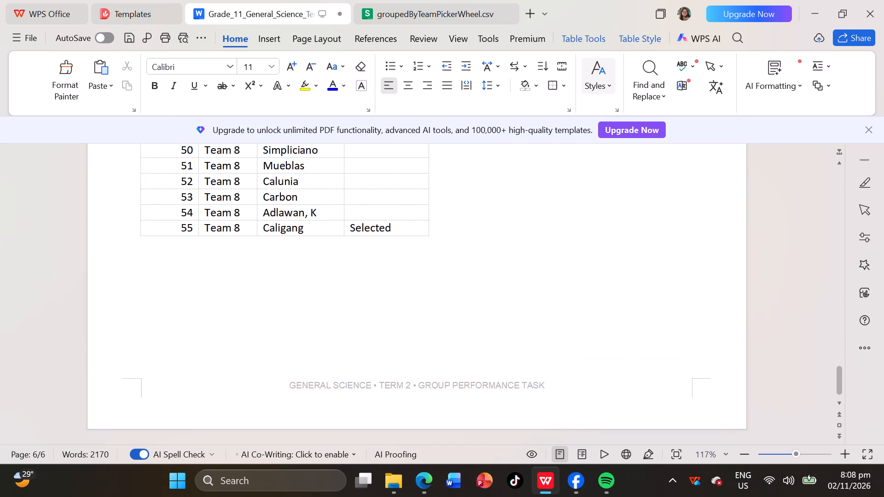
scroll(246, 387, "down", 2)
scroll(246, 387, "up", 11)
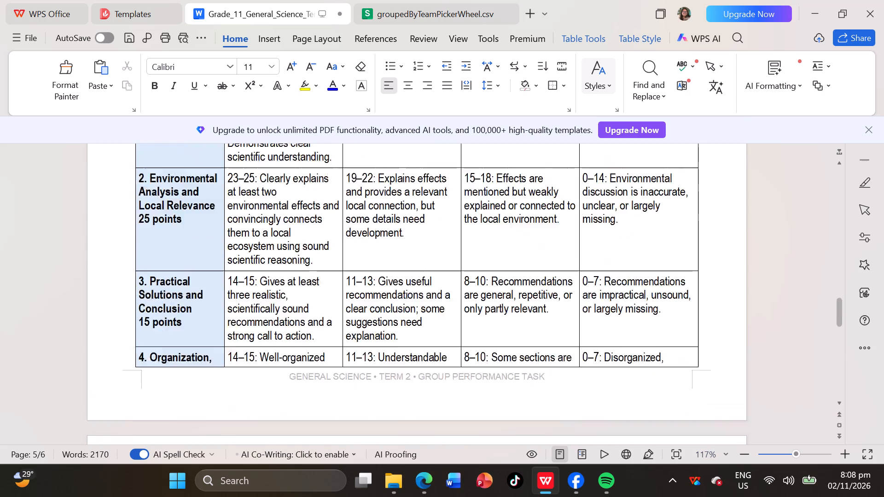
scroll(246, 387, "down", 9)
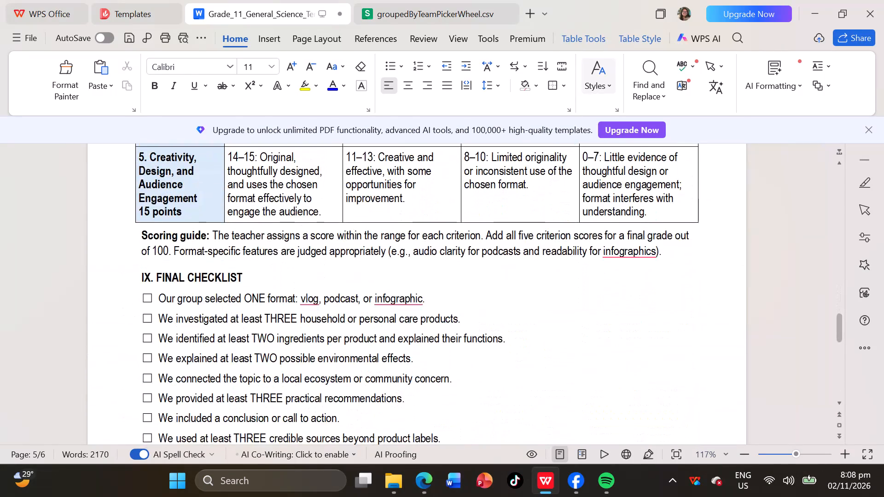
scroll(246, 387, "down", 3)
left_click(260, 279)
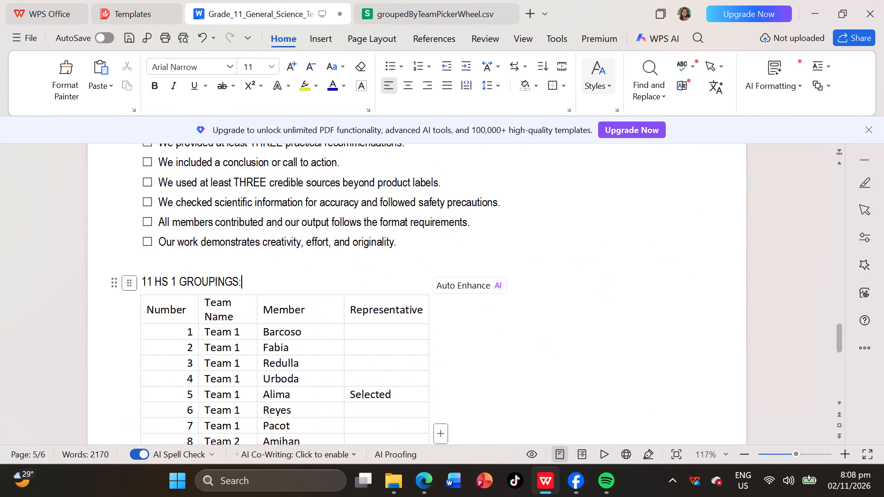
key("Return")
scroll(260, 279, "down", 1)
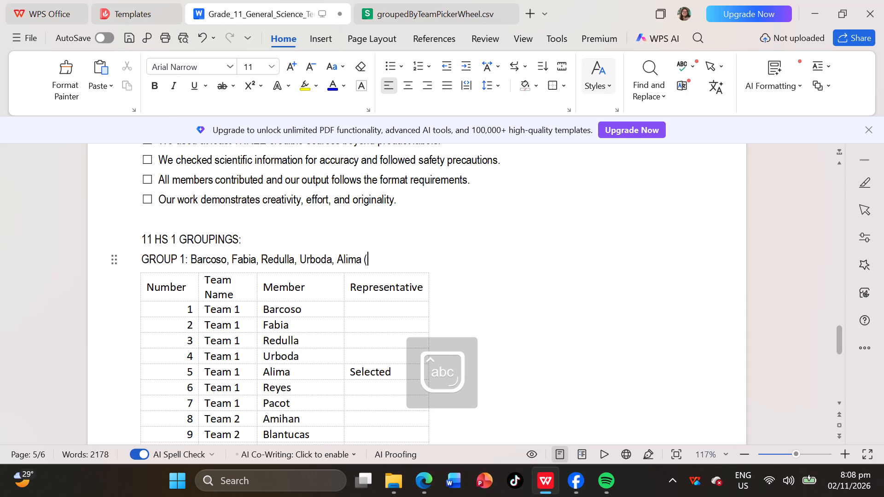
key("BackSpace")
key("BackSpace")
key("BackSpace")
type("),")
key("space")
key("BackSpace")
key("BackSpace")
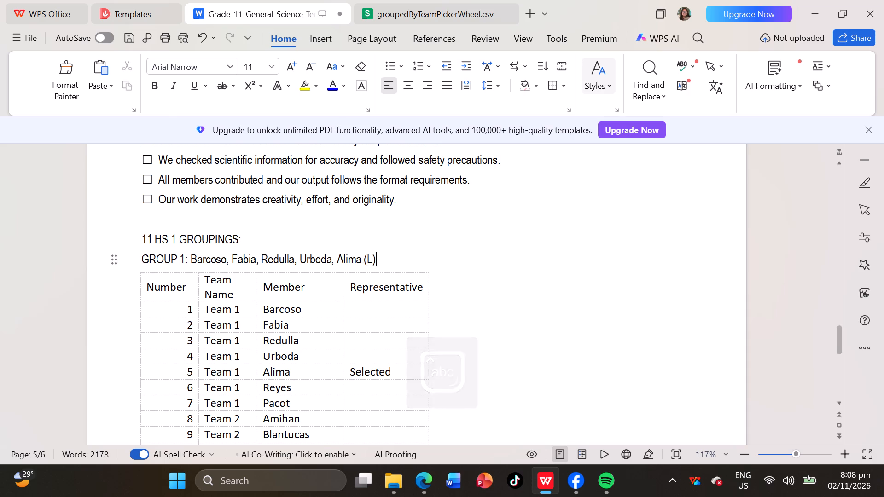
key("BackSpace")
type("eader),")
key("space")
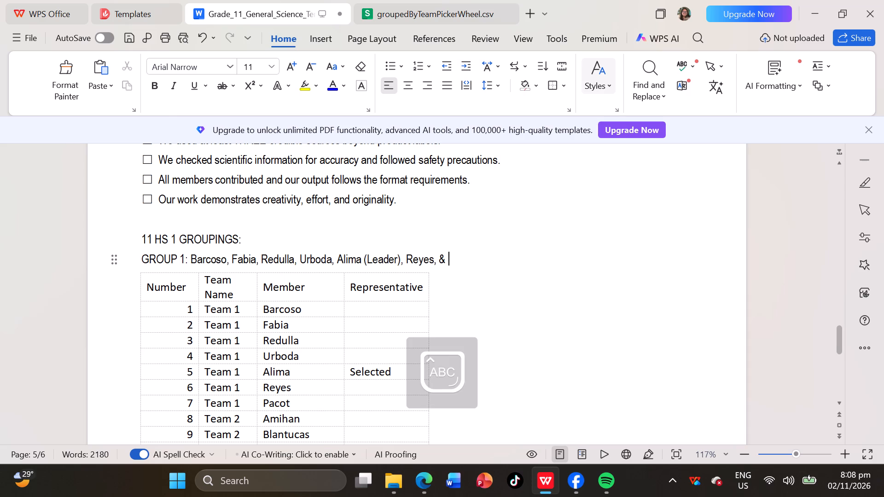
key("BackSpace")
key("t")
Add the label "GROUP 2:" on a new line under the Group 1 members.
key("Return")
key("BackSpace")
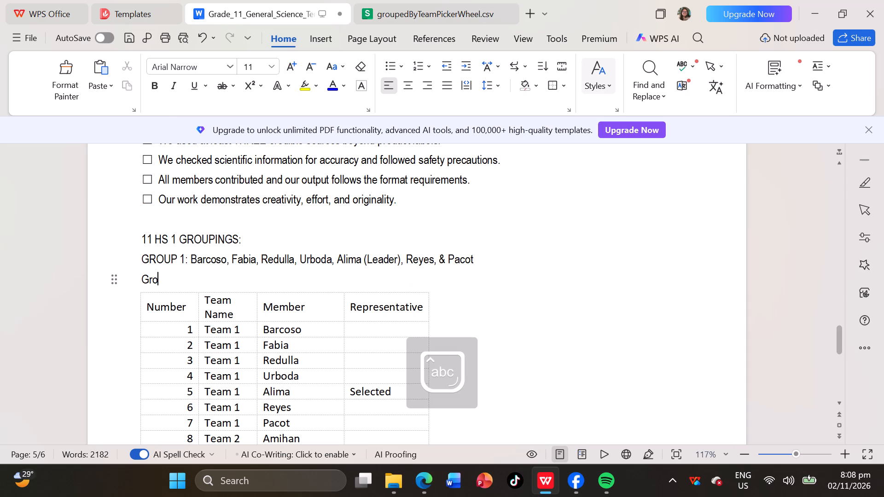
key("BackSpace")
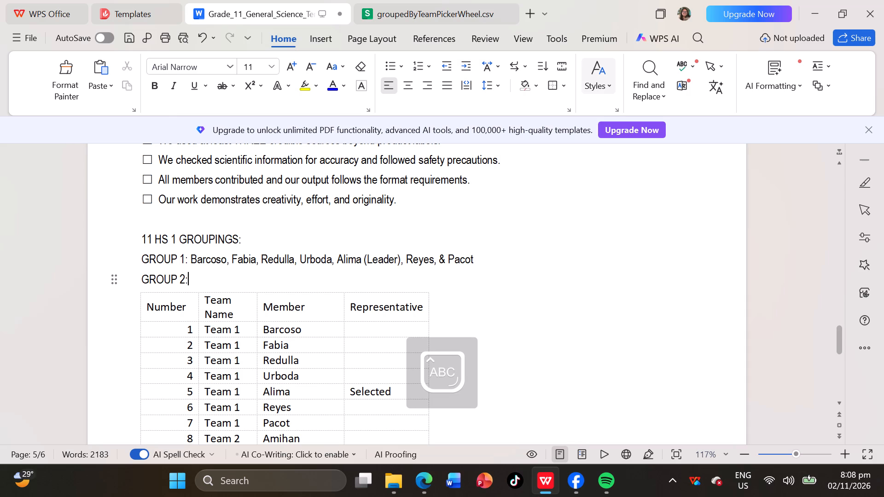
Delete the header row and the seven Team 1 rows from the team table, using the Shift cells left option.
scroll(260, 279, "down", 1)
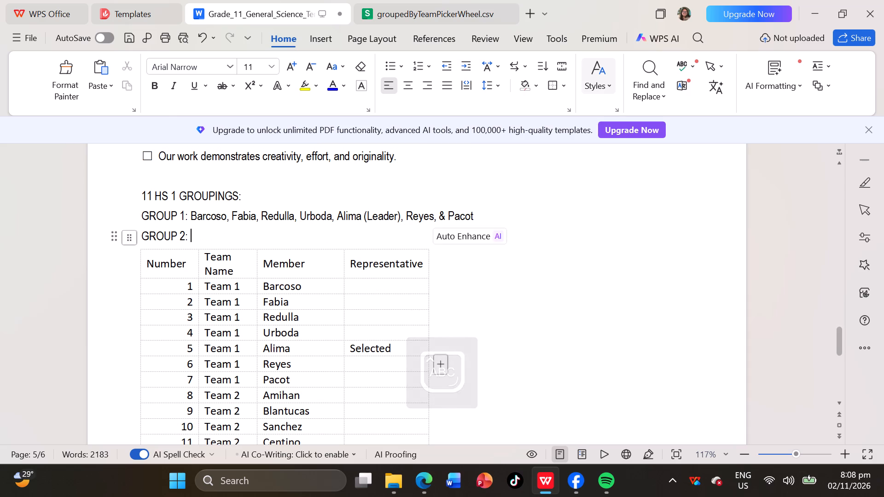
left_click_drag(149, 265, 373, 376)
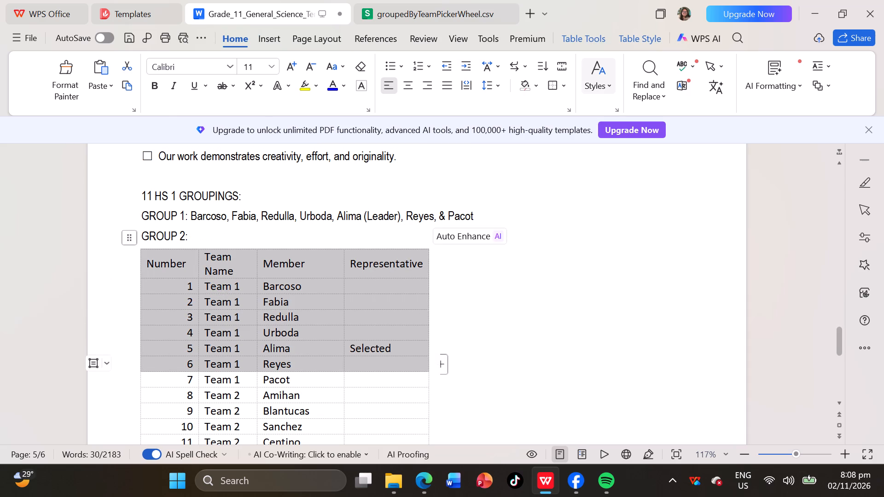
left_click_drag(373, 376, 384, 379)
key("BackSpace")
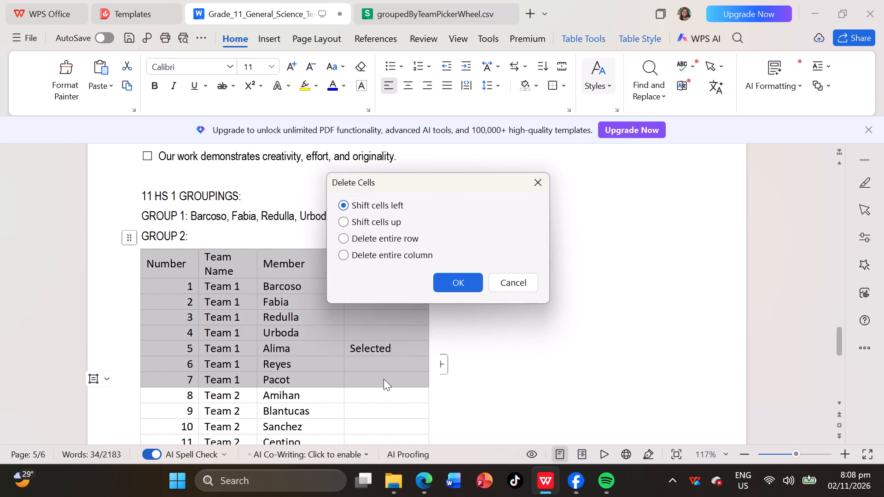
left_click(450, 277)
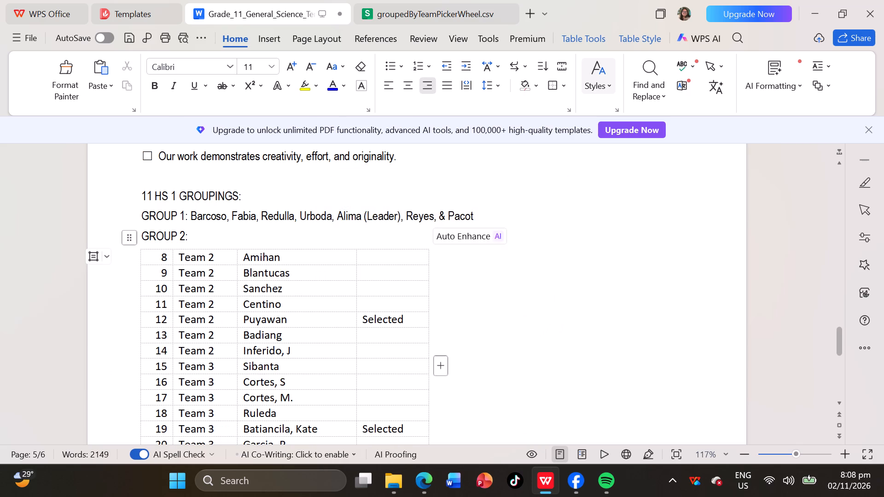
left_click(208, 244)
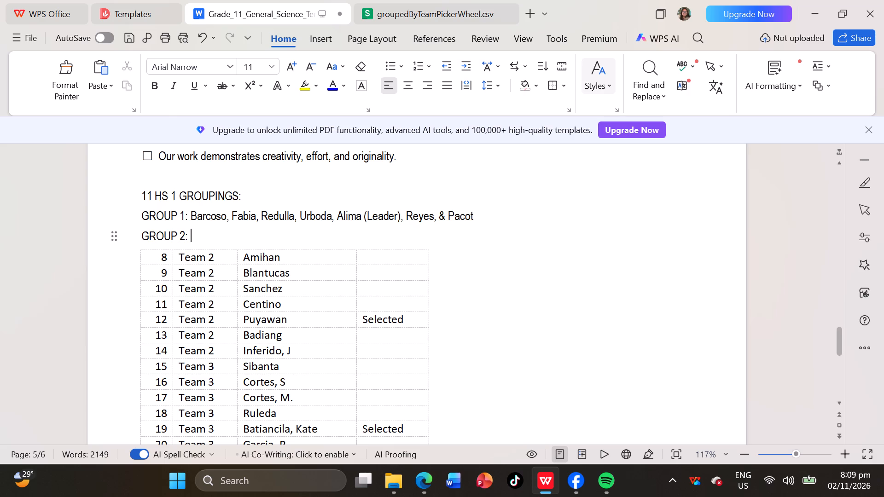
key("a")
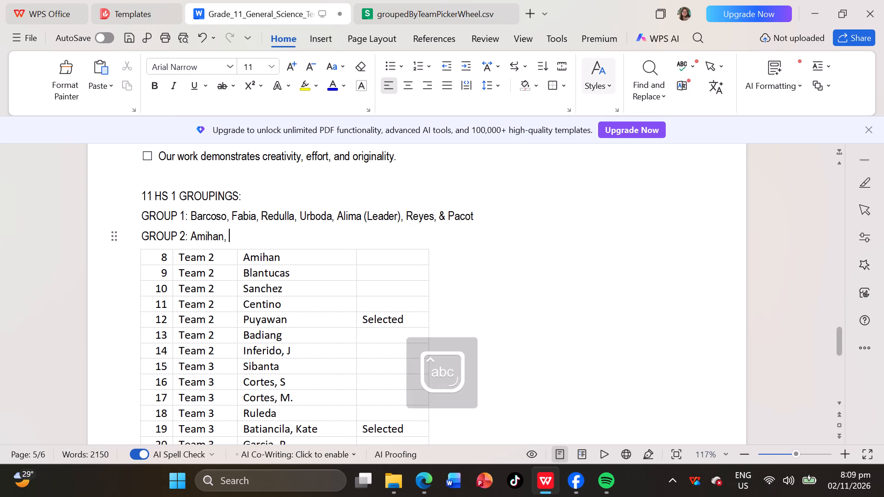
key("BackSpace")
key("BackSpace")
key("BackSpace")
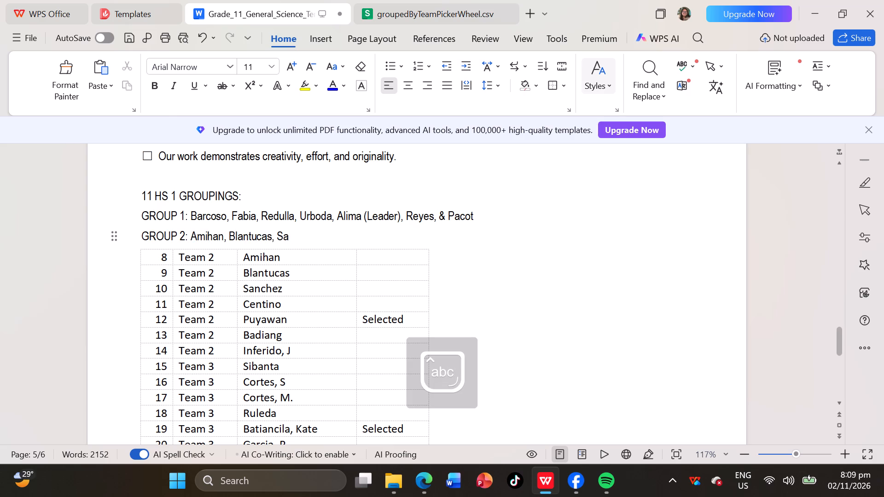
key("BackSpace")
key("BackSpace")
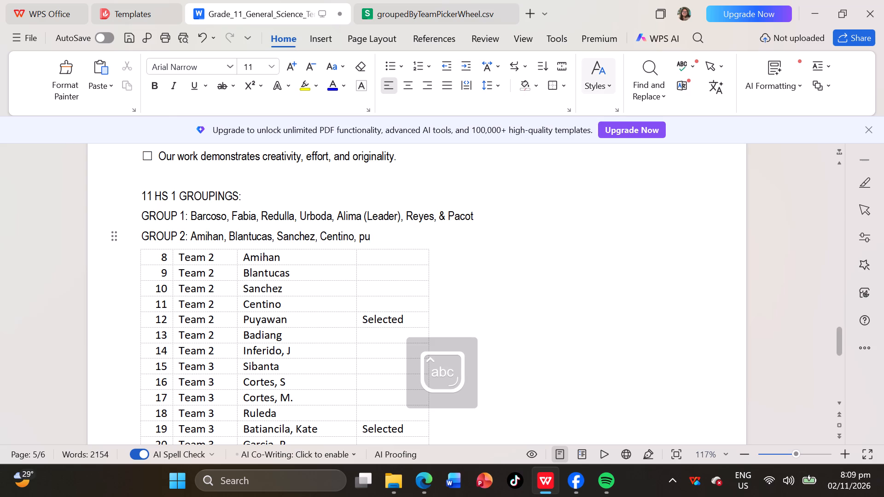
key("BackSpace")
key("BackSpace")
type("ader),")
key("space")
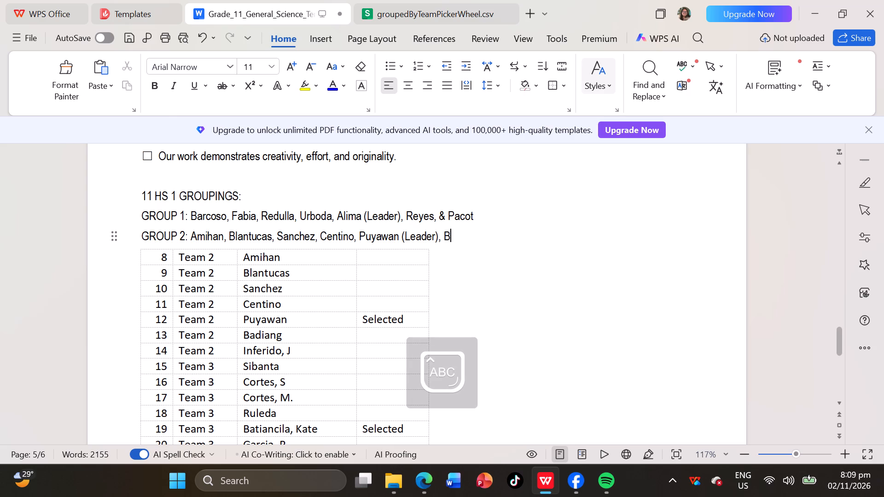
key("BackSpace")
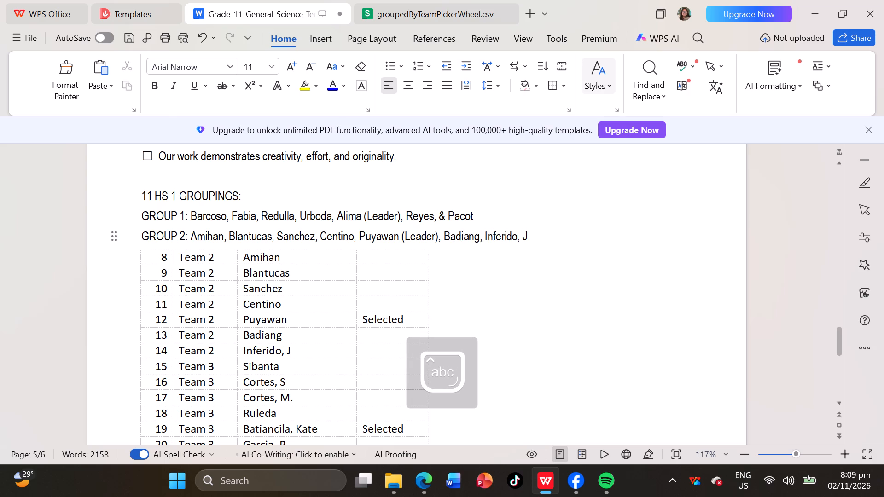
key("BackSpace")
type(",")
key("space")
key("BackSpace")
key("BackSpace")
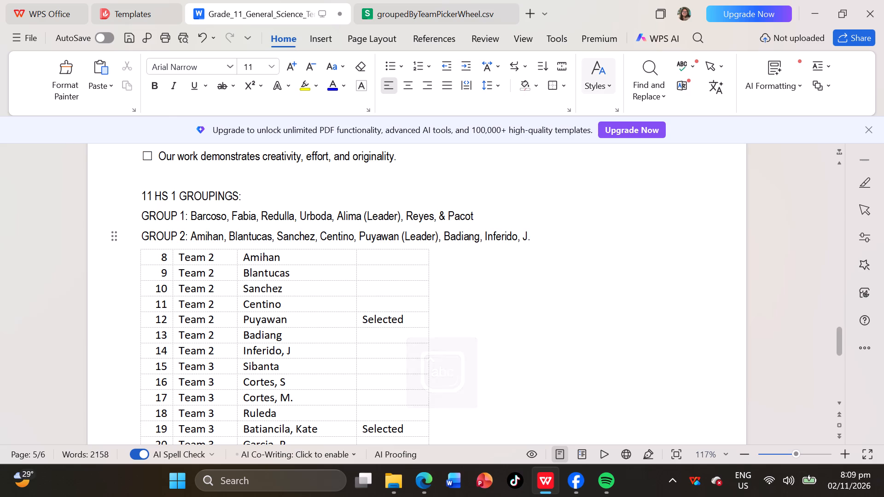
left_click(486, 238)
key("Left")
key("space")
type("&")
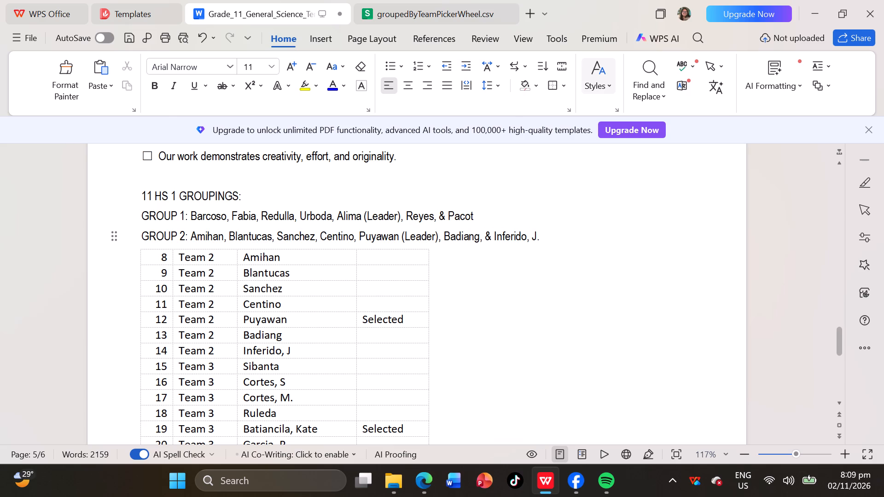
key("Right")
key("BackSpace")
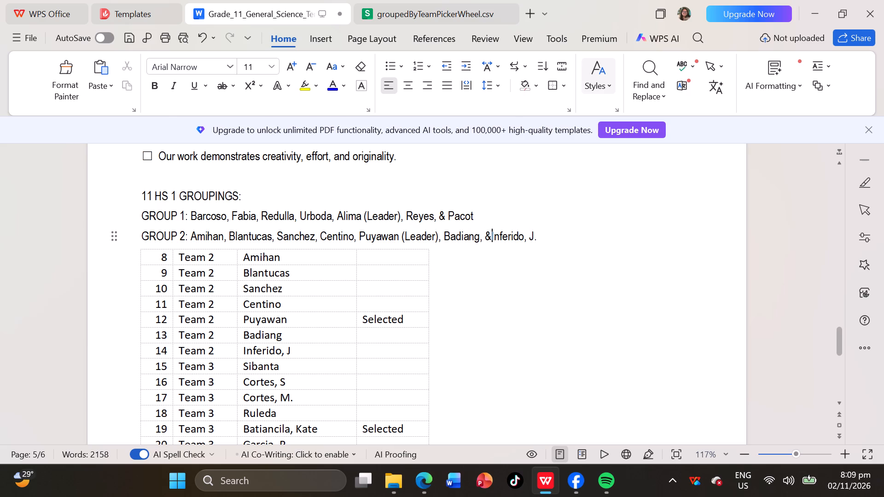
key("space")
Add the label "GROUP 3:" in capitals on a new line under the Group 2 members.
left_click(565, 233)
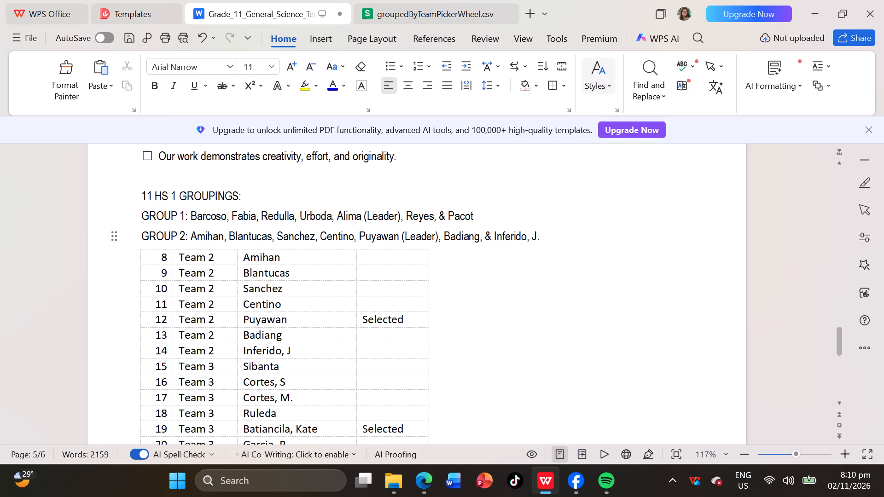
key("Return")
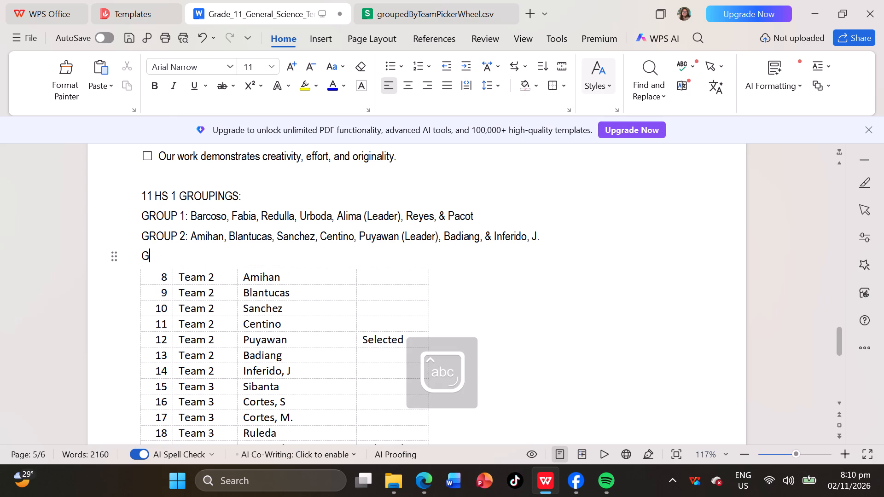
type("roup")
key("space")
key("BackSpace")
key("BackSpace")
key("BackSpace")
key("BackSpace")
key("BackSpace")
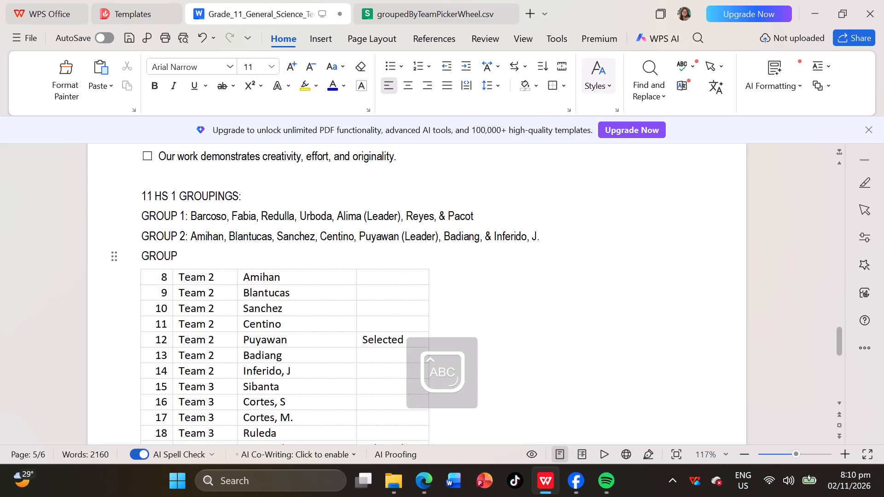
type("3:")
Add the label "GROUP 4:" on a new line under the GROUP 3 label.
key("Return")
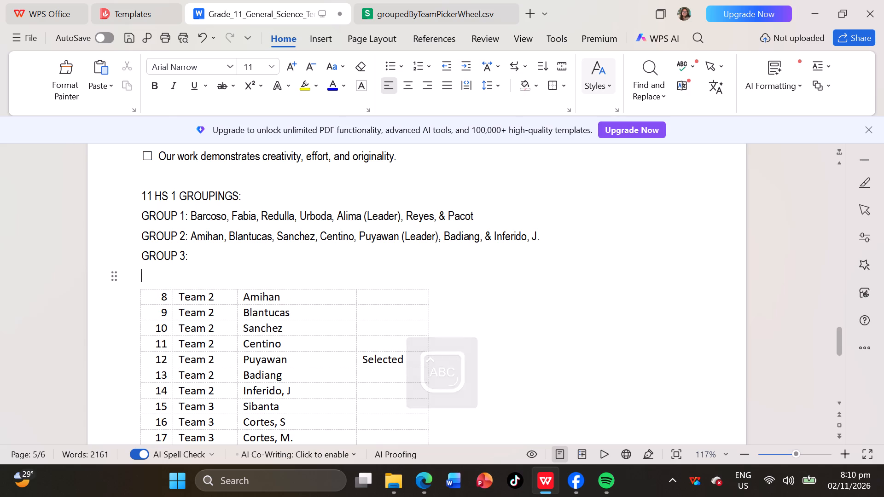
type("GROOUP")
key("BackSpace")
key("BackSpace")
key("BackSpace")
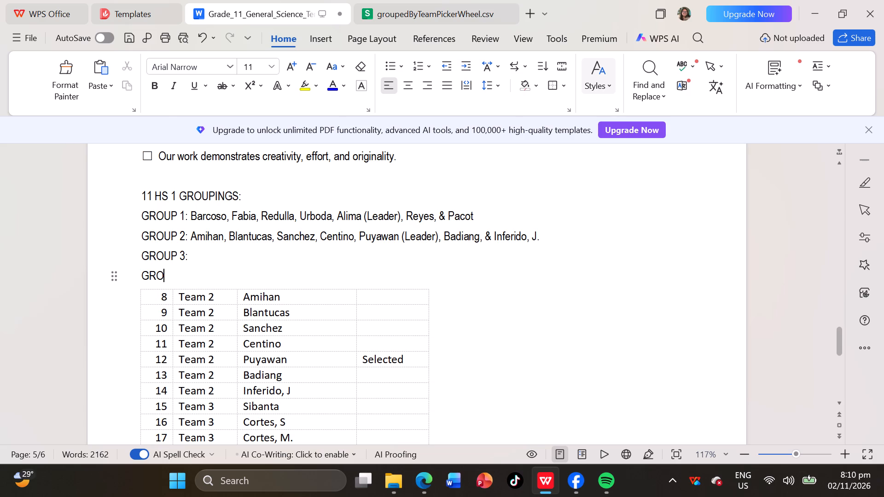
type("UP 4:")
Delete the seven Team 2 rows from the team table, using the Shift cells left option.
scroll(446, 271, "down", 1)
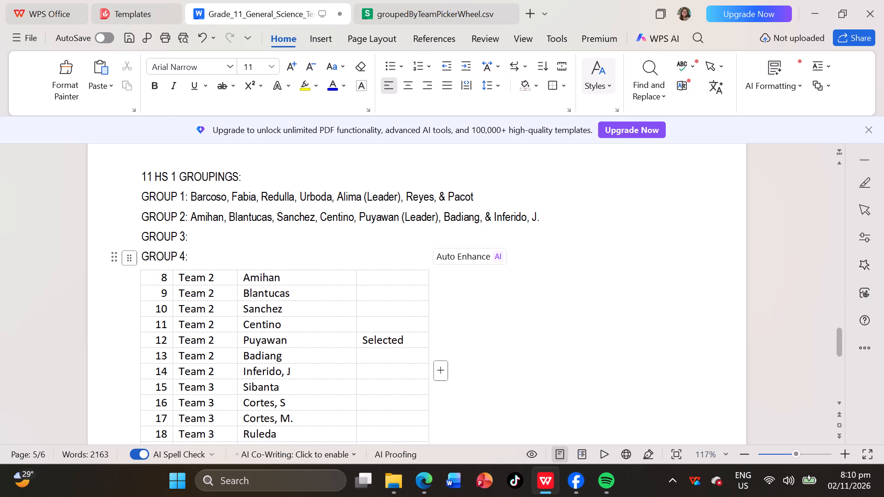
left_click(377, 373)
left_click_drag(385, 374, 157, 295)
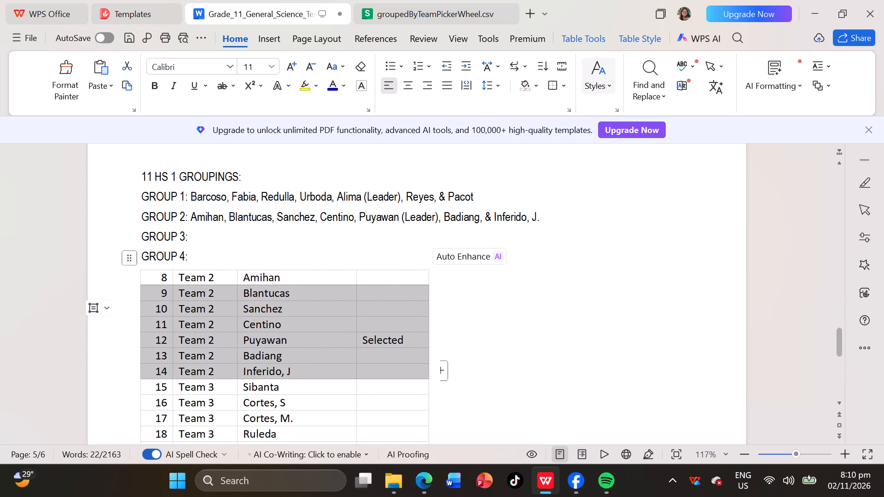
left_click_drag(157, 295, 155, 274)
key("BackSpace")
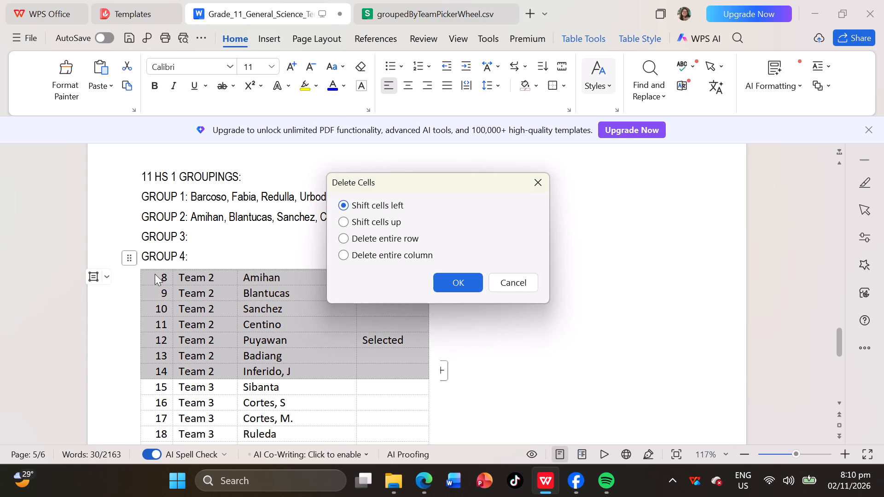
left_click(448, 275)
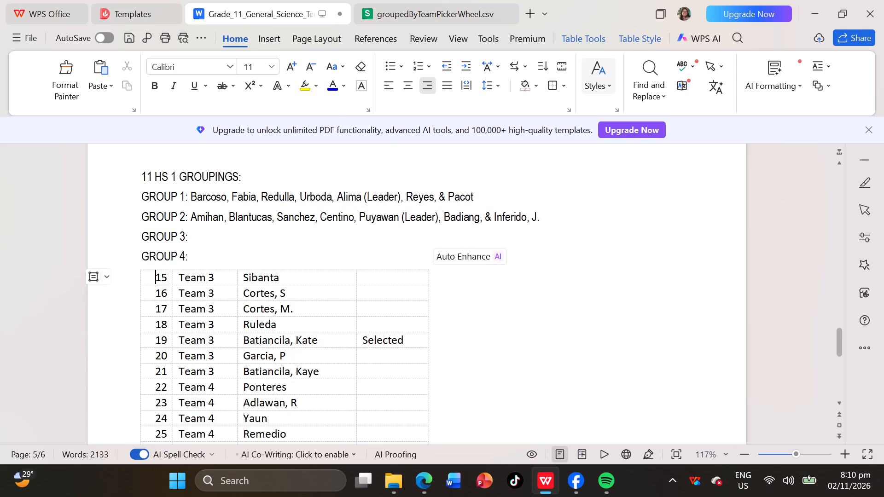
left_click(248, 232)
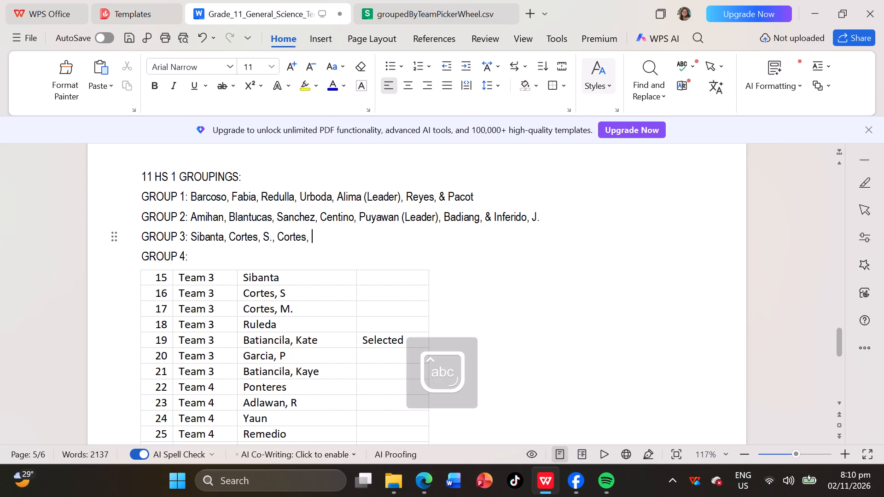
key("BackSpace")
key("BackSpace")
type(",")
key("space")
key("a")
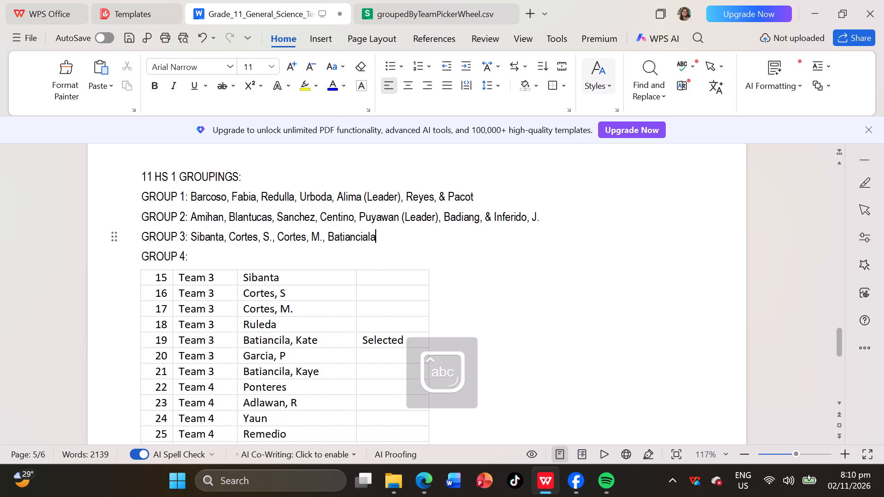
key("BackSpace")
key("BackSpace")
key("BackSpace")
type("la")
key("space")
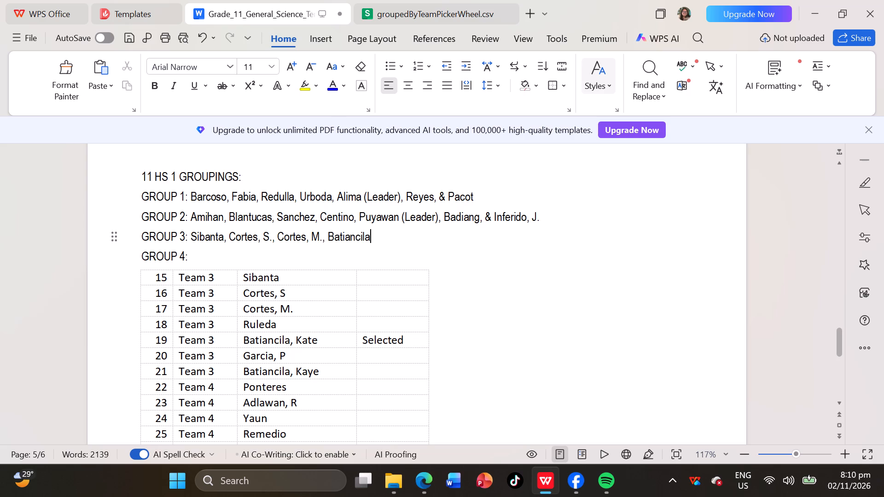
key("BackSpace")
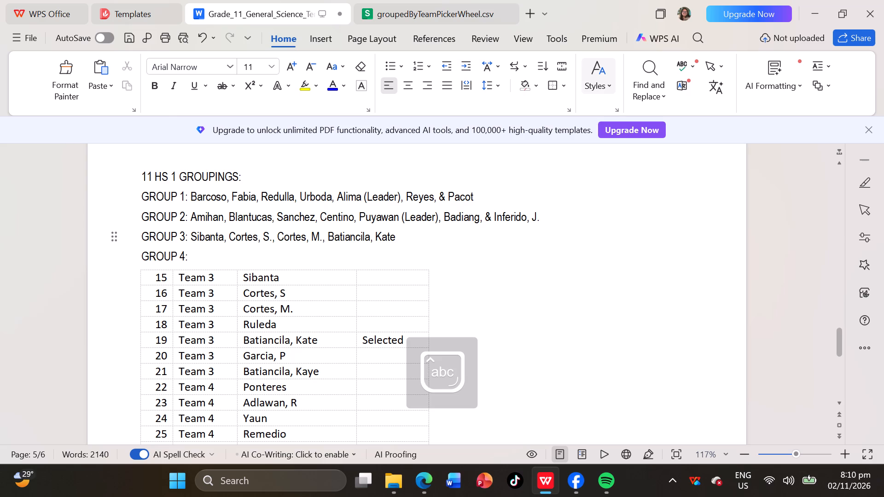
type("eader)")
type(",")
key("space")
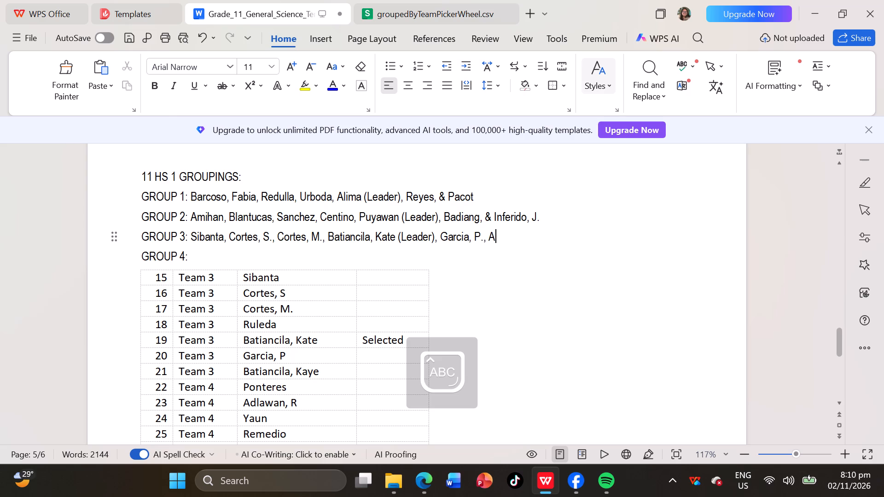
key("BackSpace")
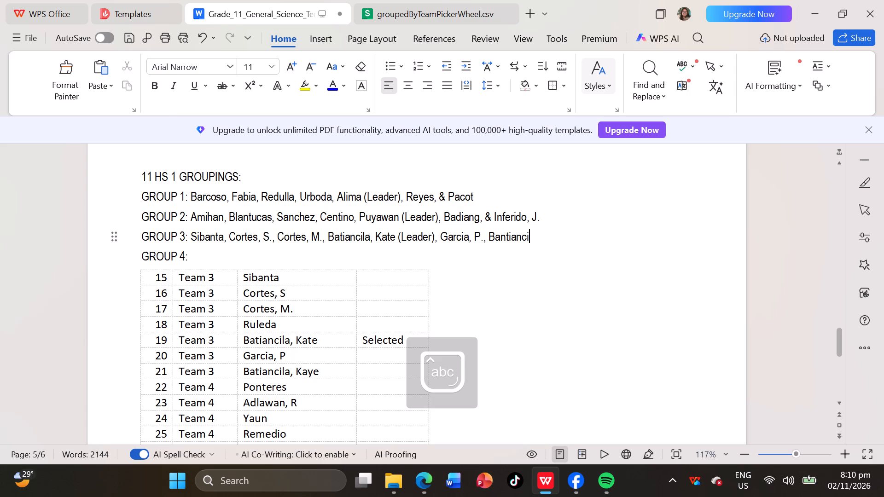
key("BackSpace")
key("Down")
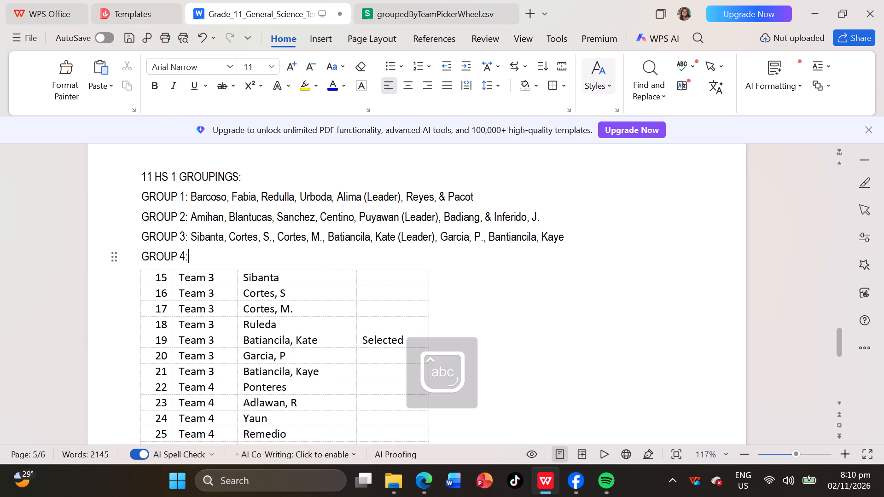
Delete the seven Team 3 rows from the team table, using the Shift cells left option.
key("space")
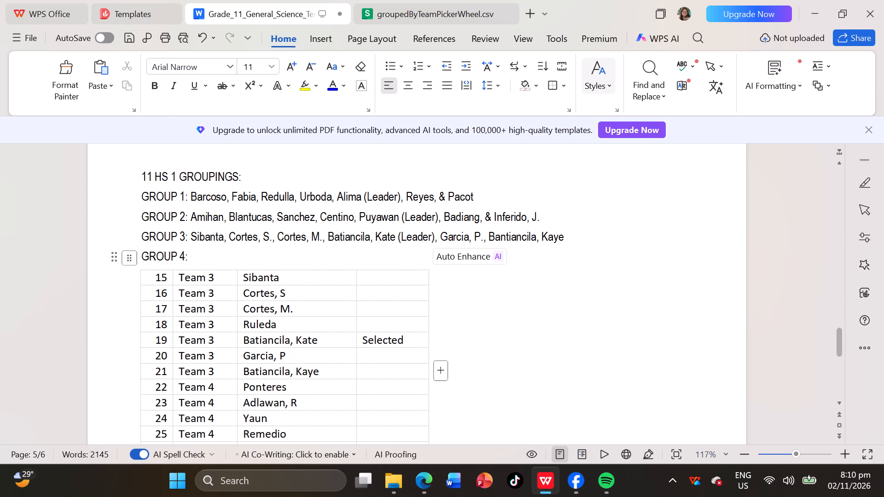
left_click_drag(377, 372, 157, 284)
key("BackSpace")
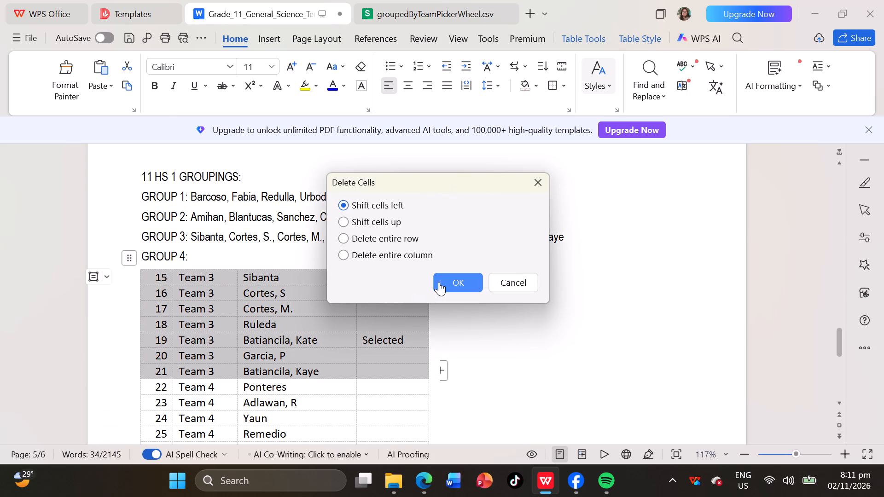
left_click(441, 282)
left_click(257, 257)
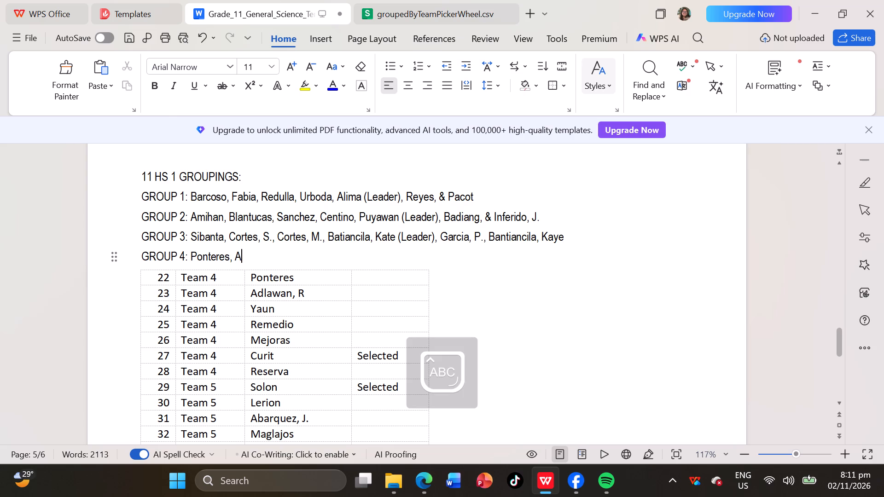
key("BackSpace")
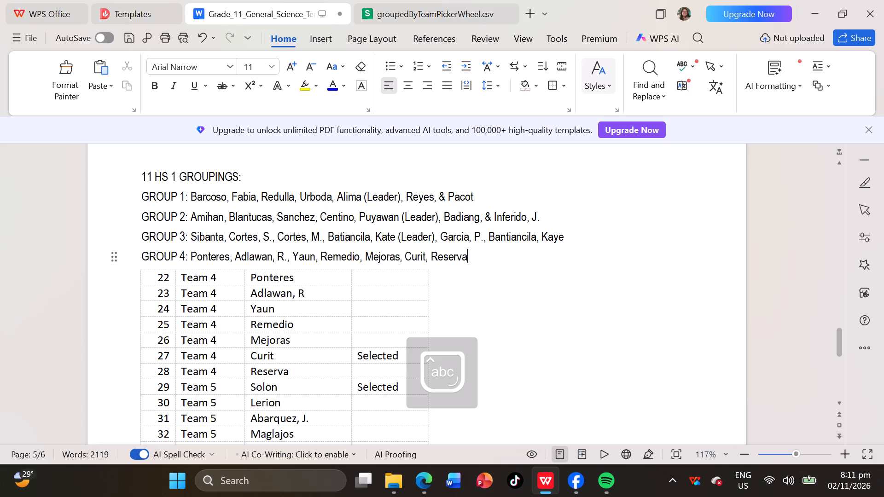
Insert an ampersand before the last member's name on the GROUP 3 line.
left_click(489, 237)
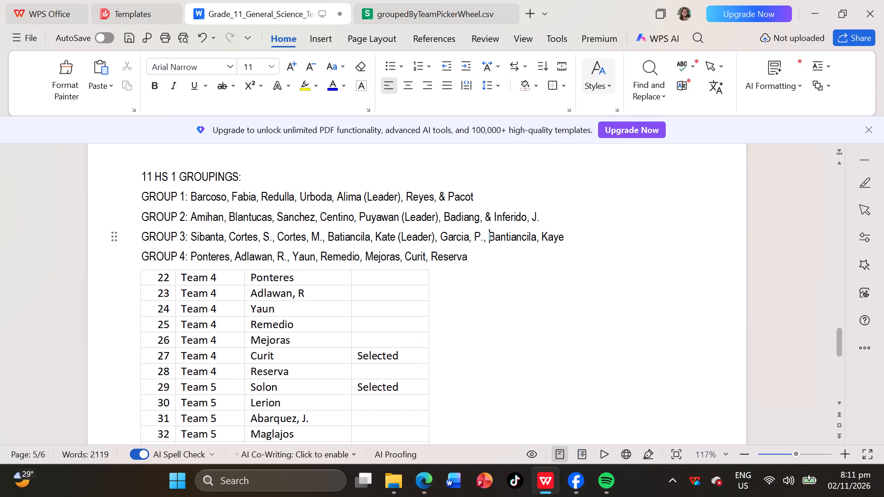
key("shift+asterisk")
key("BackSpace")
type("&")
key("space")
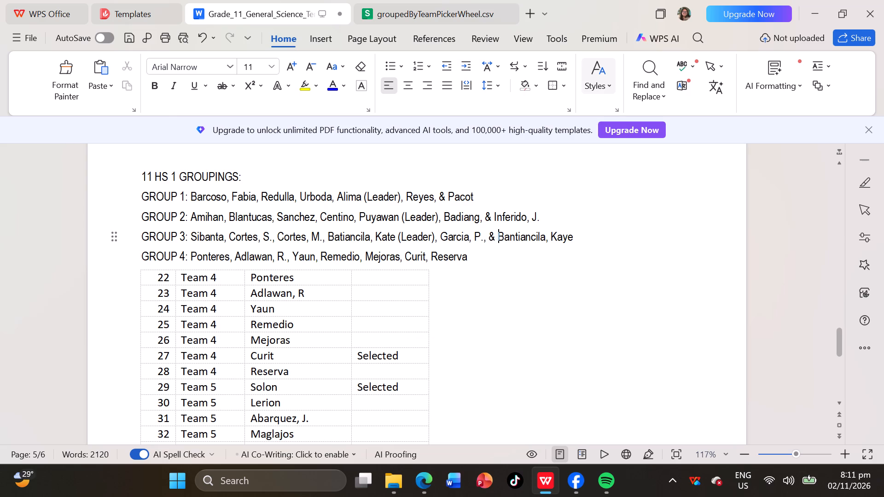
On the GROUP 4 line, insert an ampersand before Reserva and mark Curit as (Leader).
left_click(429, 255)
key("space")
type("&")
key("space")
key("BackSpace")
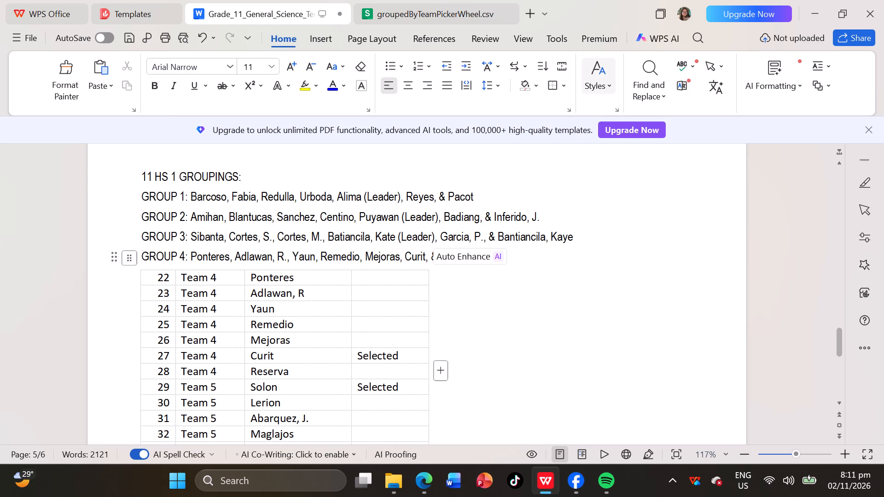
left_click(425, 259)
key("space")
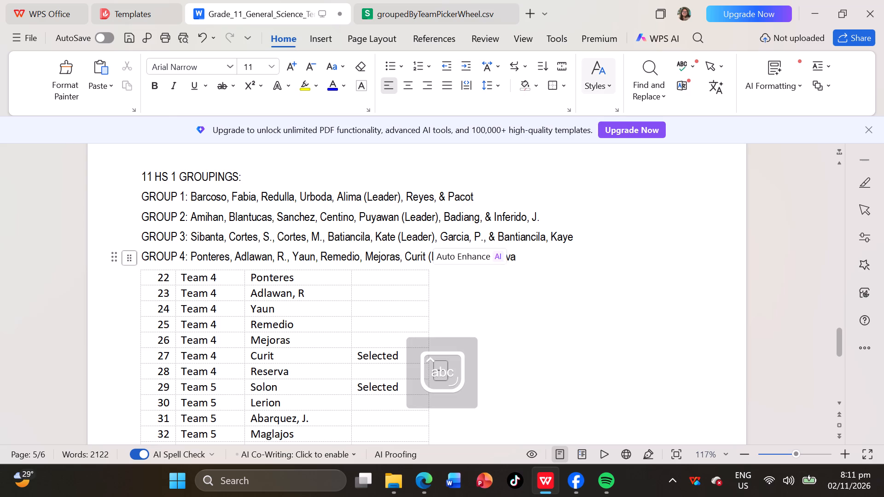
Delete the seven Team 4 rows from the team table, using the Shift cells left option.
left_click_drag(370, 373, 152, 281)
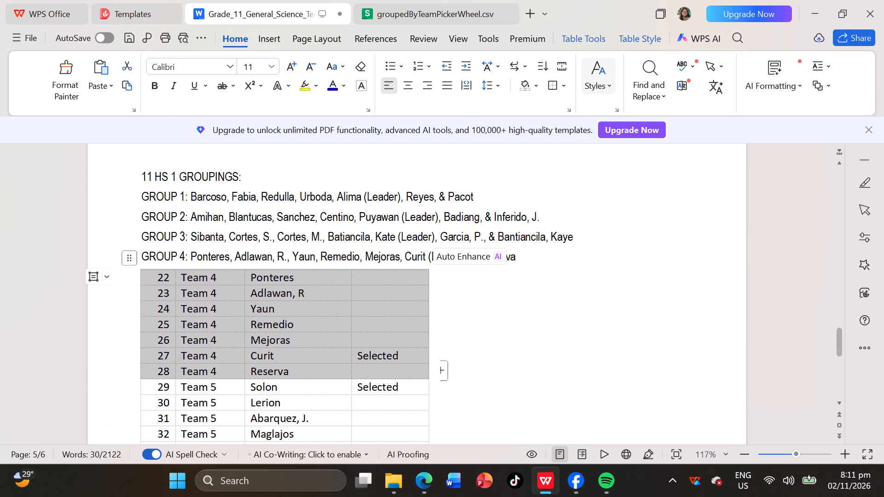
key("BackSpace")
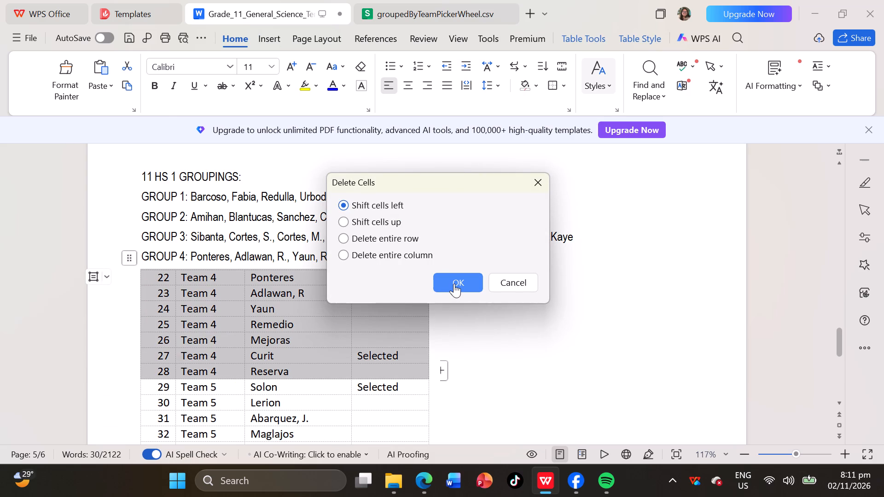
left_click(454, 283)
Add the label "GROUP 5:" in capitals on a new line under the GROUP 4 members.
left_click(560, 251)
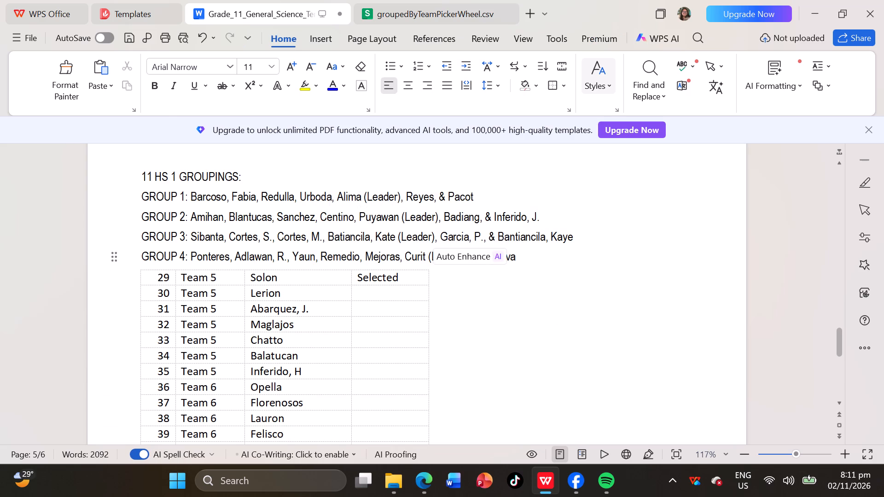
key("Return")
key("BackSpace")
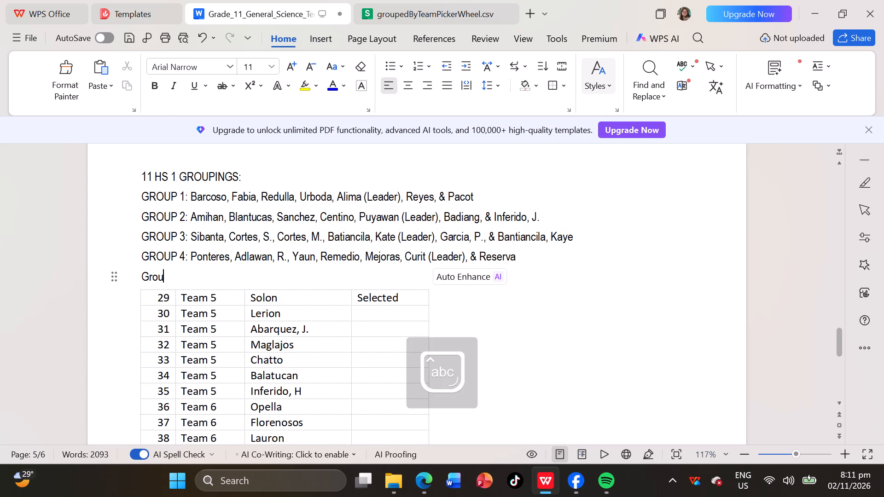
key("BackSpace")
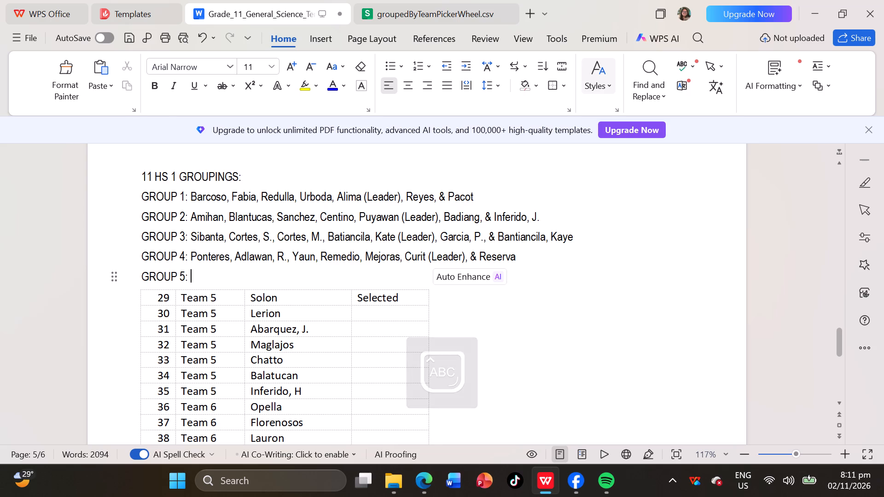
key("BackSpace")
key("BackSpace")
key("BackSpace")
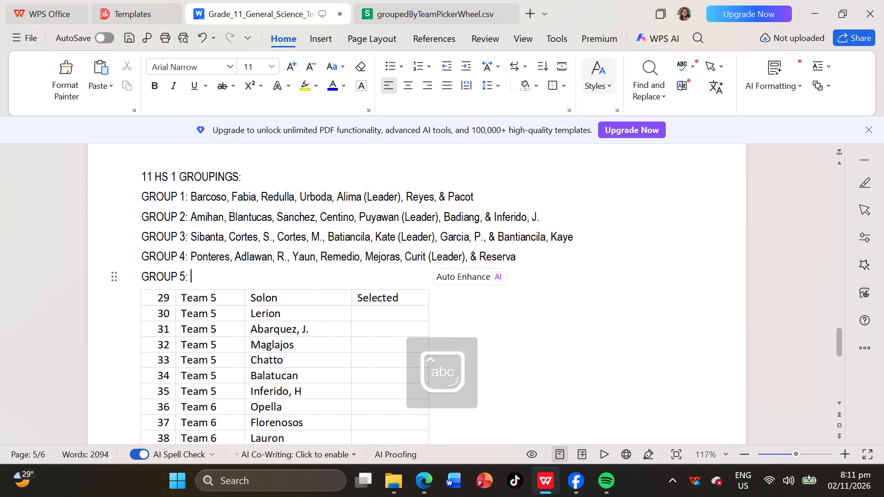
key("BackSpace")
key("BackSpace")
key("BackSpace")
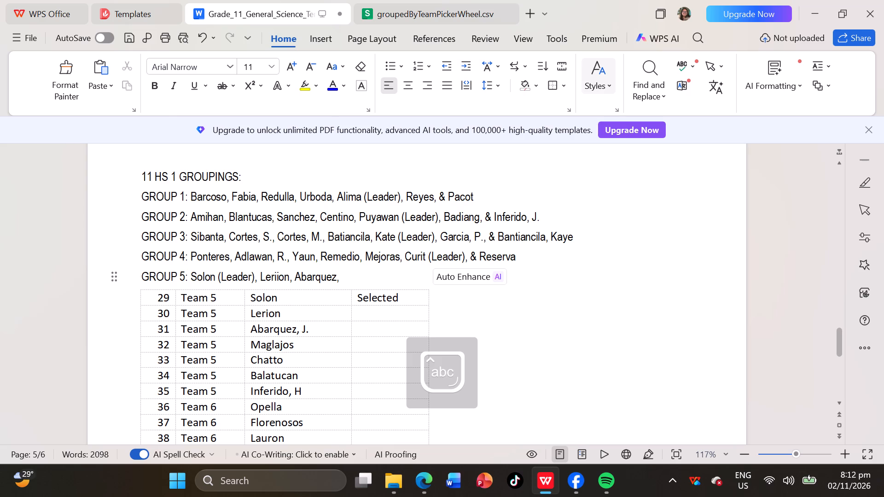
key("BackSpace")
key("BackSpace")
key("comma")
key("space")
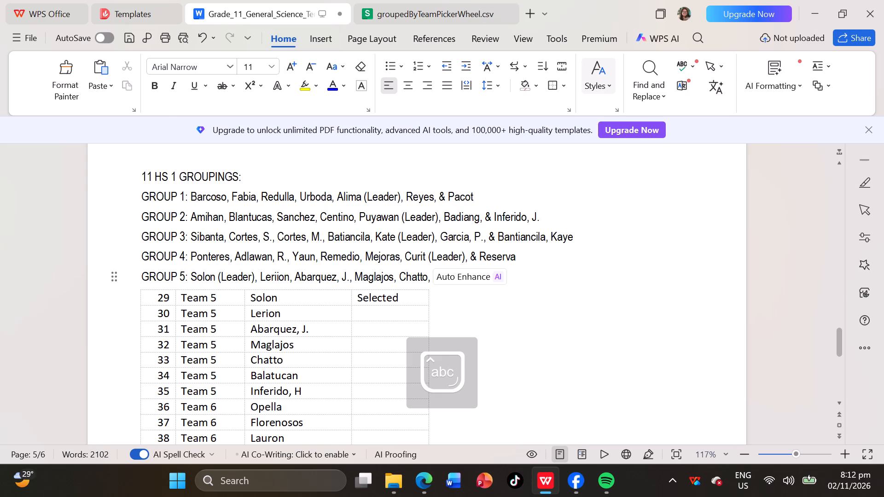
left_click(558, 287)
scroll(571, 276, "down", 1)
type("tucan")
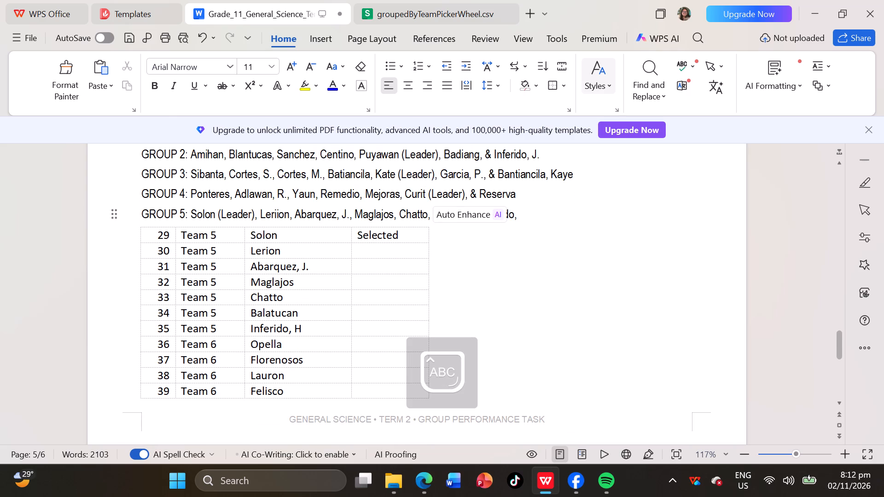
type(".,")
key("BackSpace")
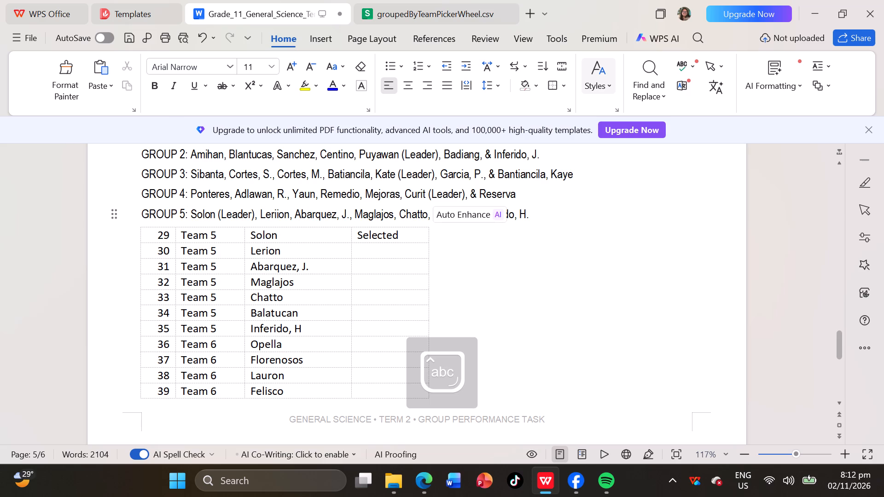
left_click(579, 268)
left_click(532, 214)
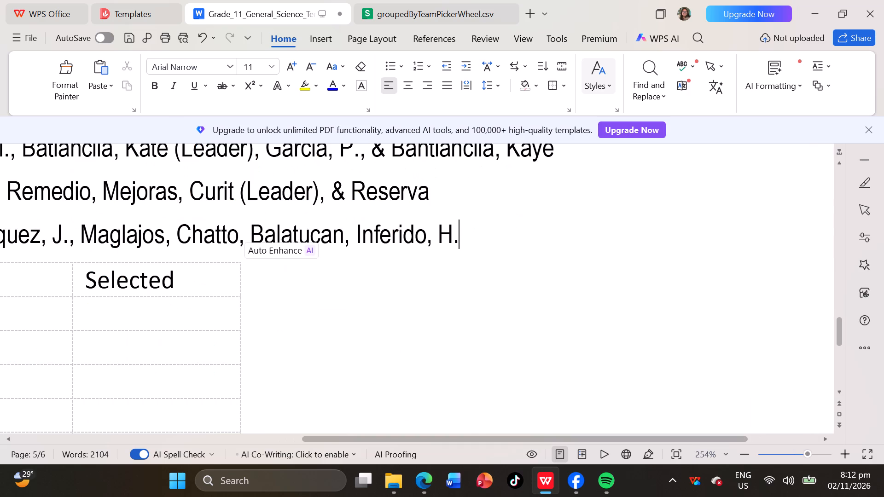
left_click(353, 236)
key("space")
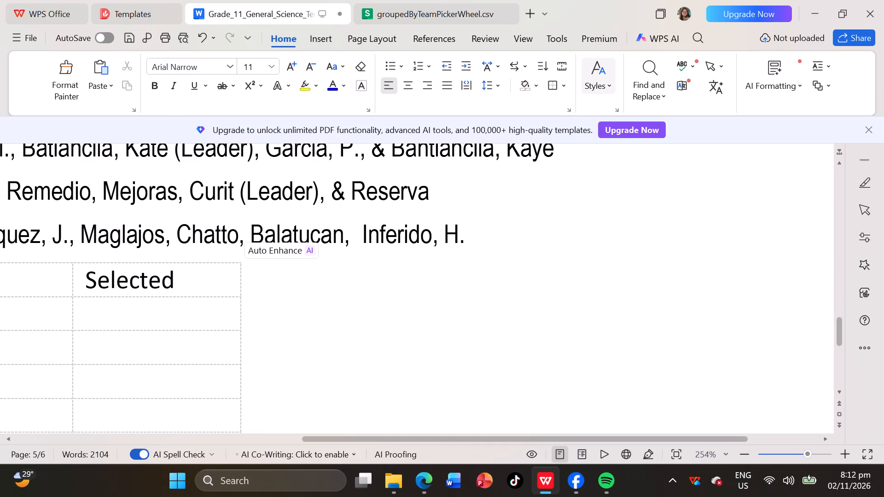
key("shift+ampersand")
Add the label "GROUP 6:" in capitals on a new line under the GROUP 5 members.
left_click(513, 247)
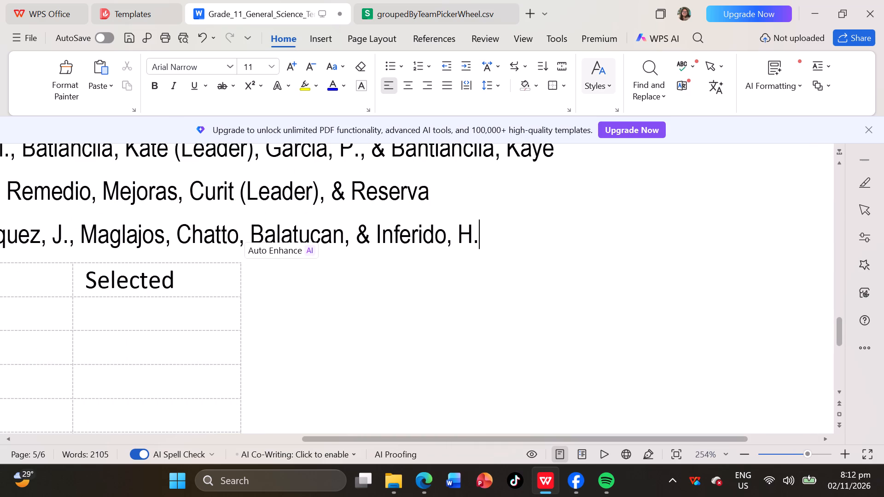
key("backslash")
key("Return")
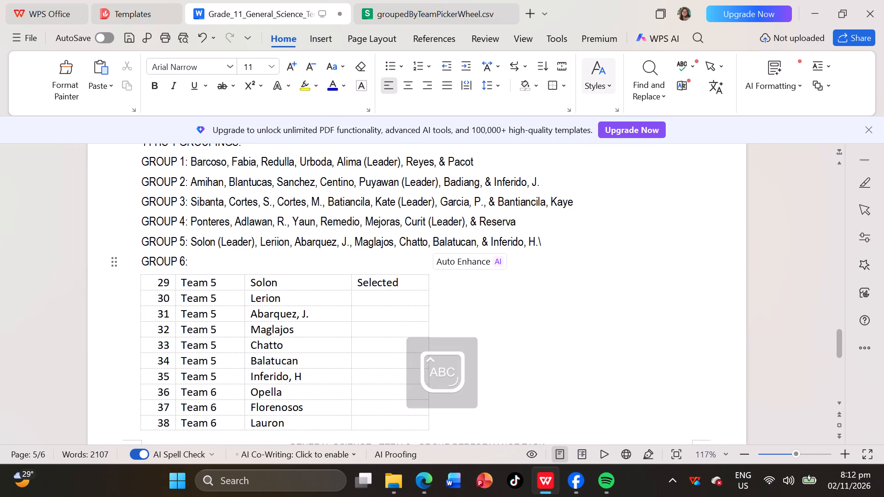
key("space")
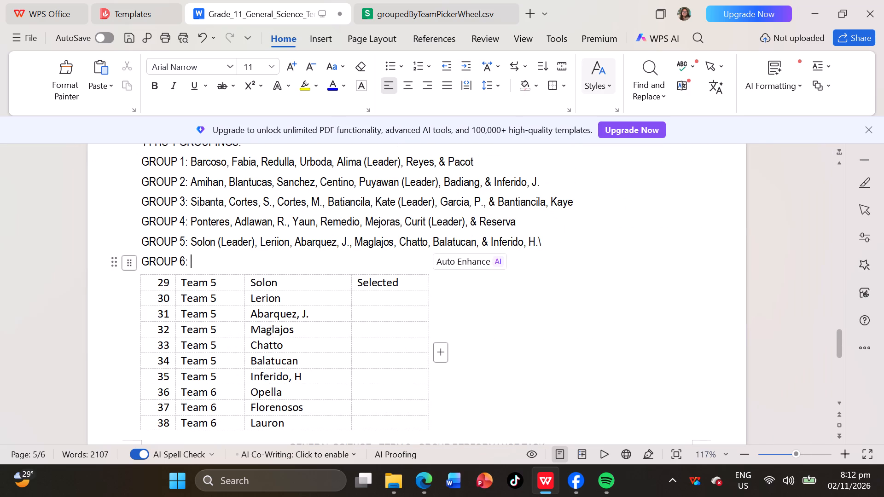
Delete the seven Team 5 rows from the team table, using the Shift cells left option.
left_click_drag(155, 283, 371, 371)
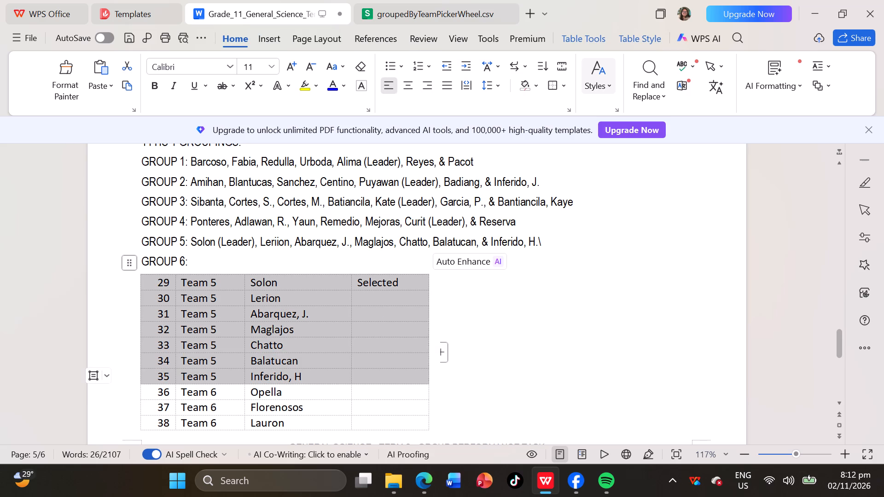
left_click_drag(371, 371, 376, 372)
key("BackSpace")
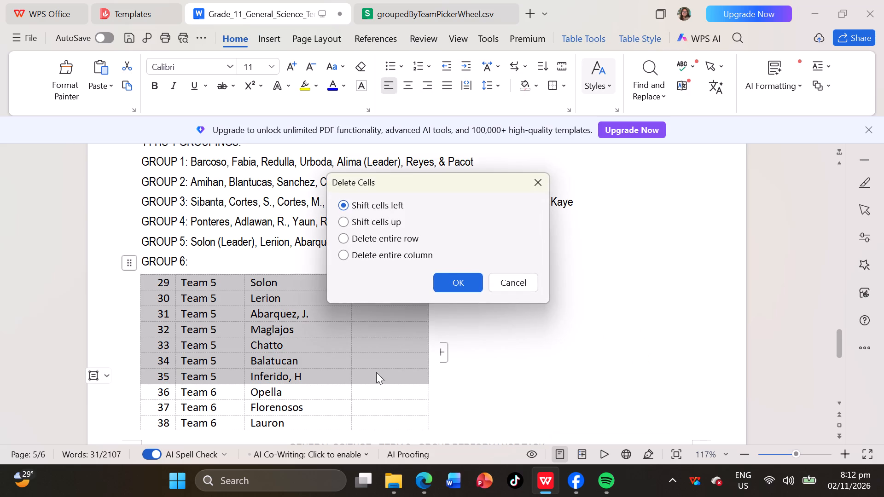
left_click(456, 283)
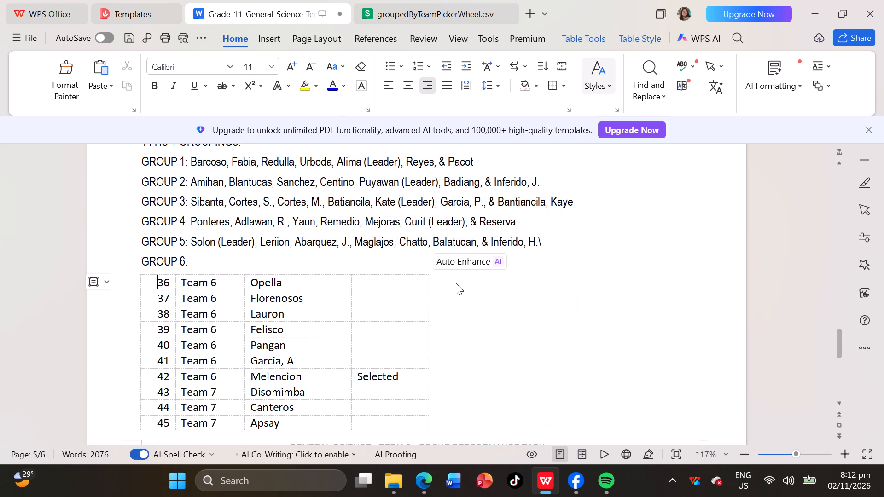
Begin filling the GROUP 6 line with the Team 6 members from the table.
left_click(240, 263)
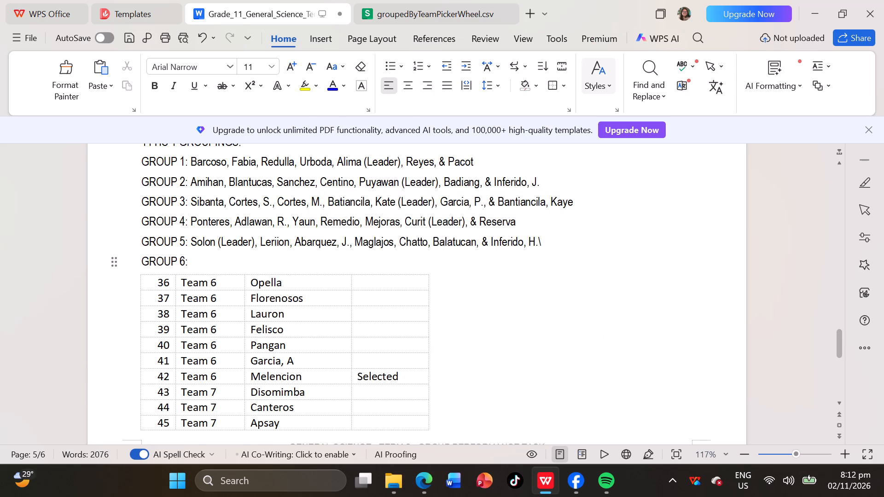
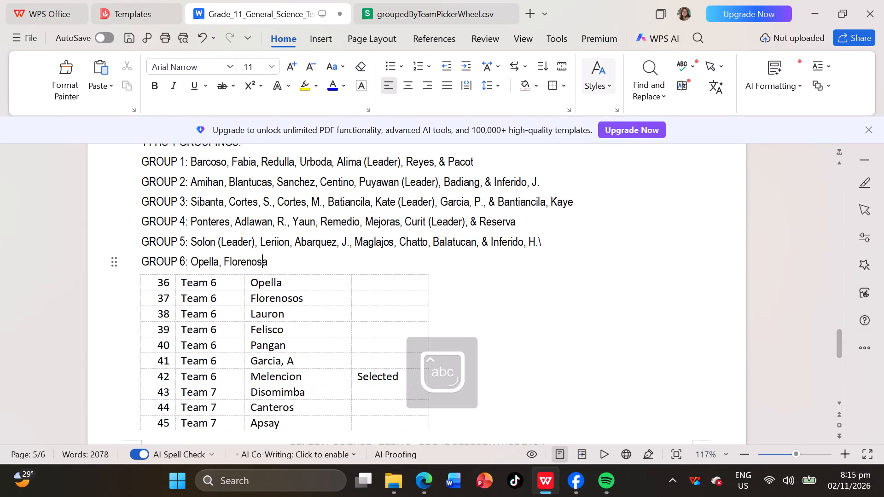
key("BackSpace")
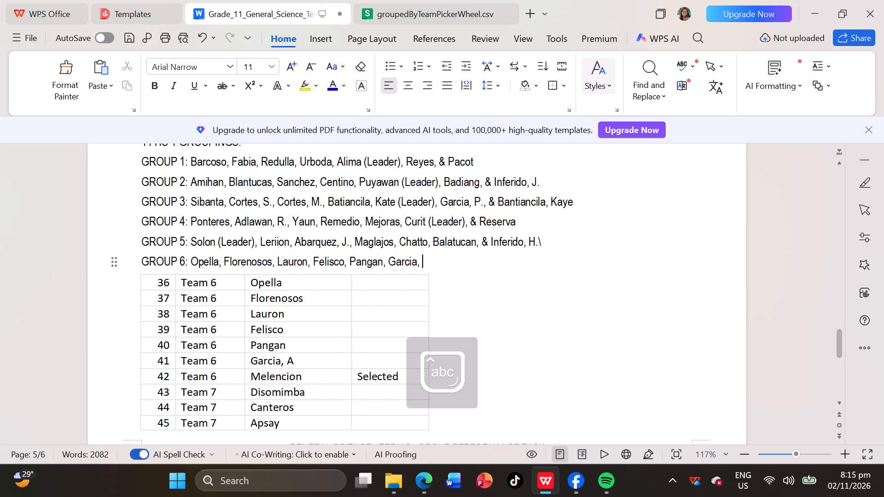
key("space")
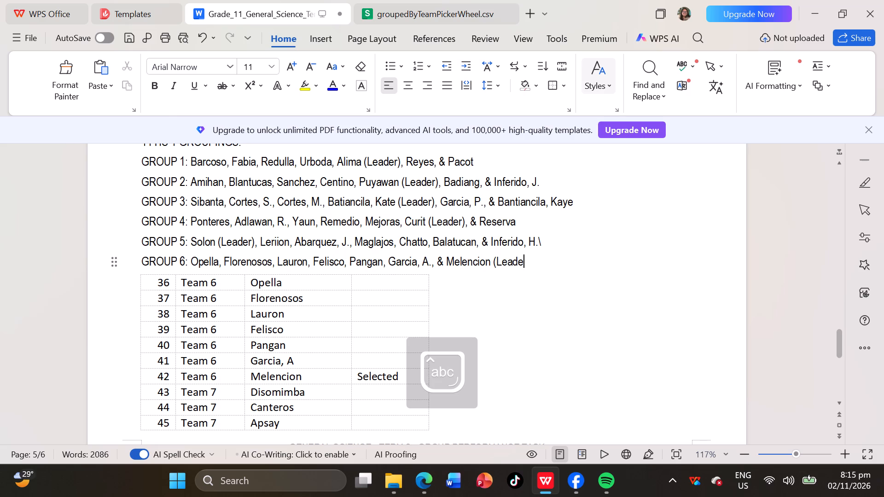
key("Return")
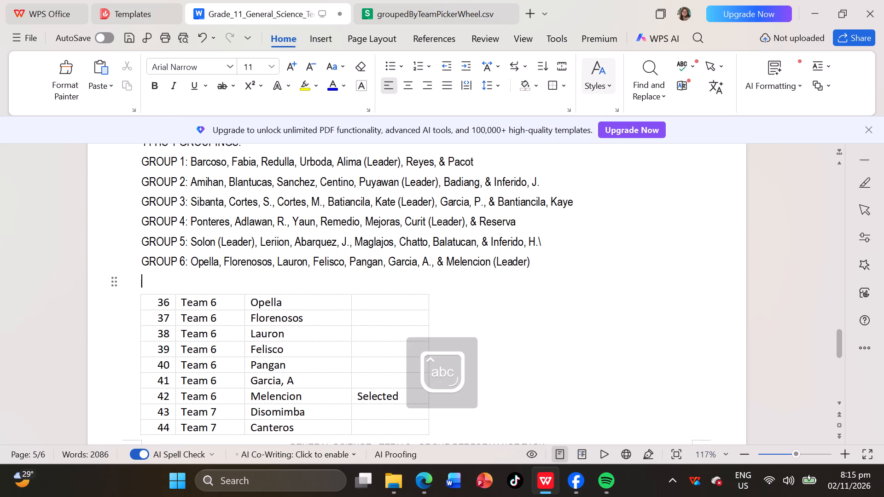
Remove the stray backslash at the end of the GROUP 5 line.
left_click(564, 248)
key("BackSpace")
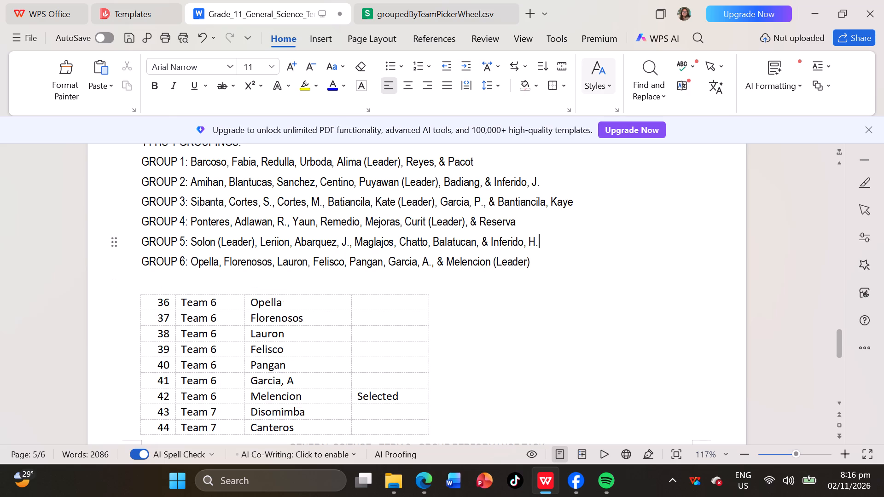
Add the label "GROUP 7:" in capitals on the empty line under GROUP 6.
left_click(495, 277)
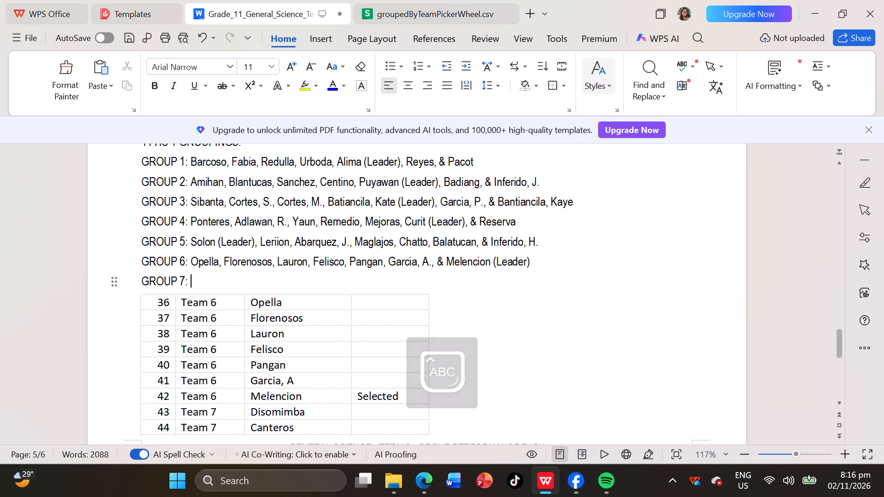
Delete the seven Team 6 rows from the team table, using the Shift cells left option.
scroll(495, 277, "down", 1)
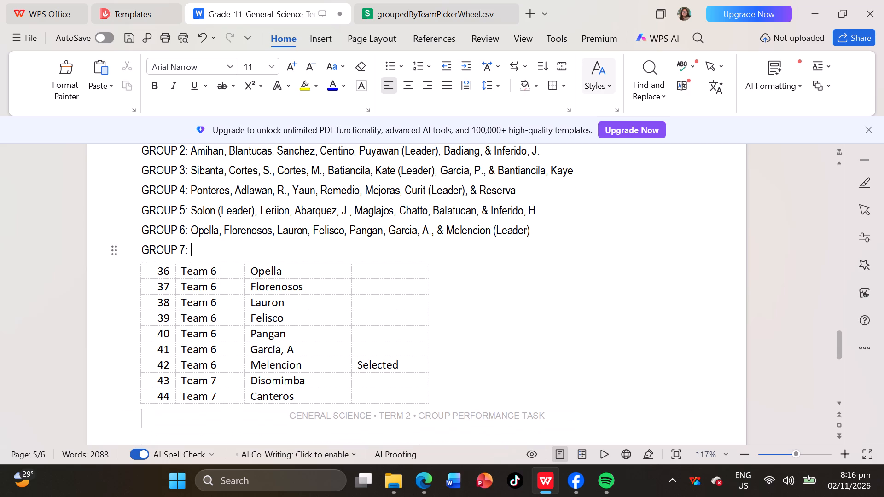
left_click_drag(412, 369, 179, 291)
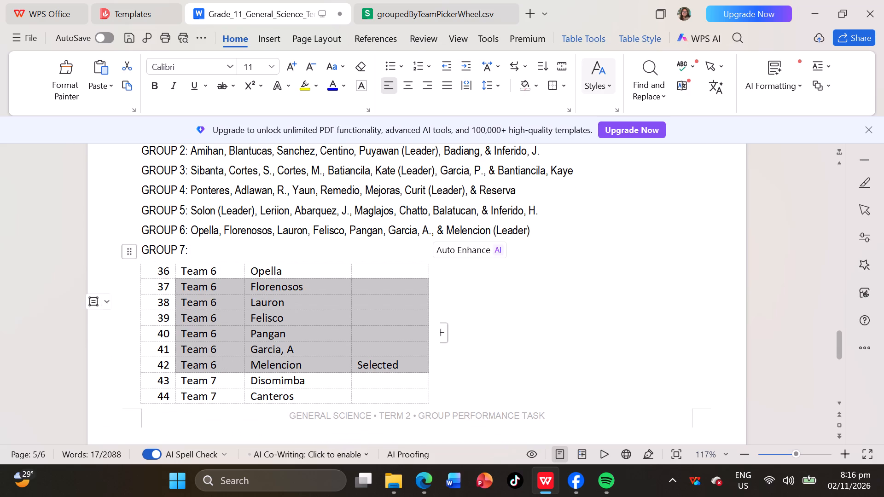
left_click_drag(179, 291, 166, 273)
key("BackSpace")
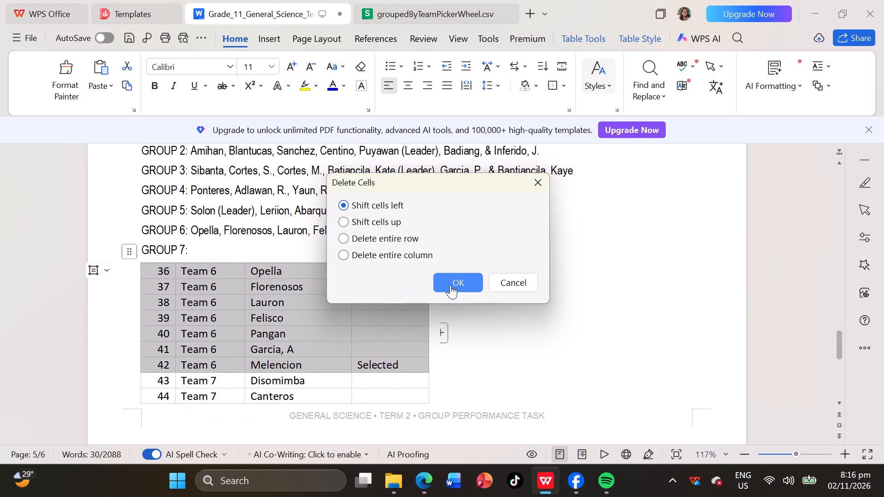
left_click(451, 285)
left_click(285, 245)
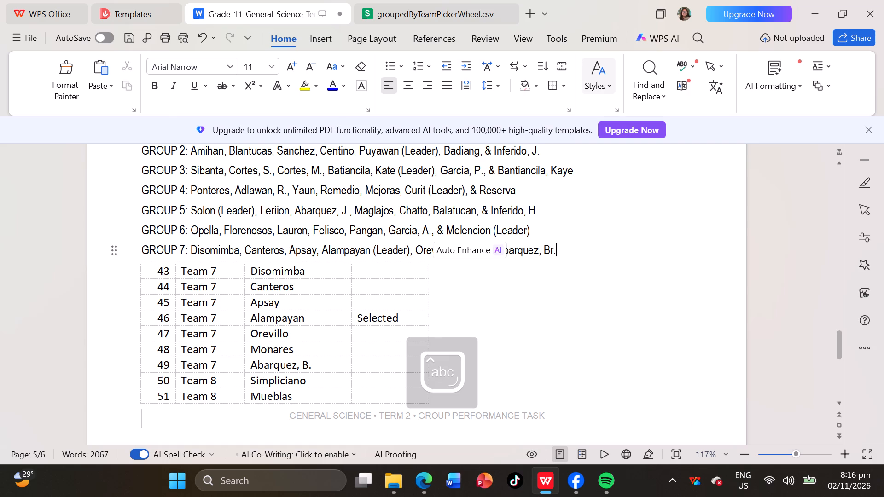
key("BackSpace")
key("BackSpace")
key("BackSpace")
type(".,")
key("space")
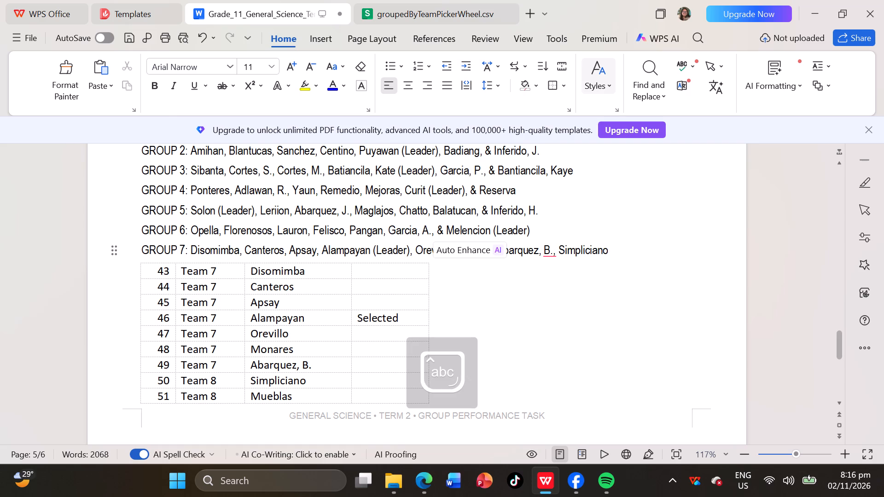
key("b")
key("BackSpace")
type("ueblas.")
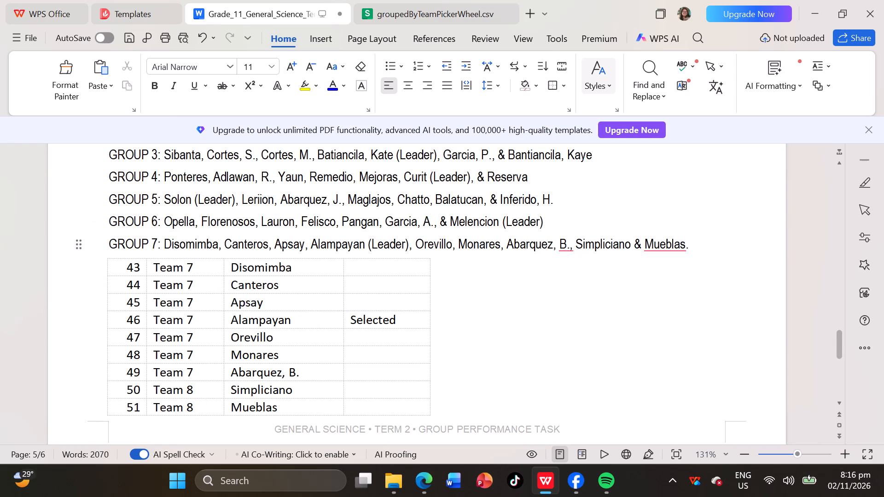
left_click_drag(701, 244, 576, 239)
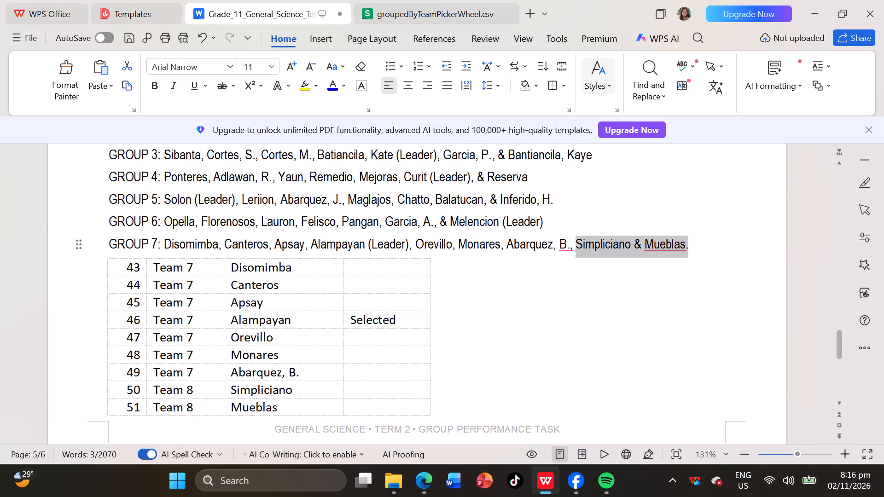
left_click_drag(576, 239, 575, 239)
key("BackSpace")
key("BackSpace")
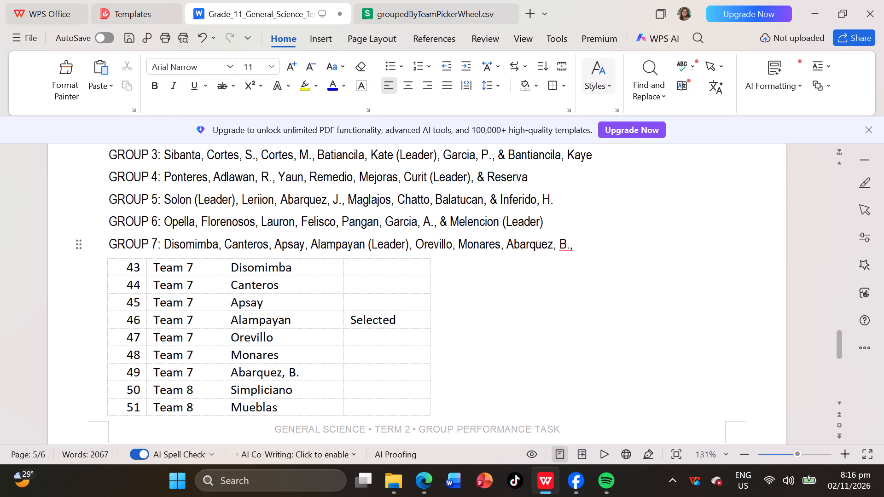
left_click(506, 250)
type("&")
key("space")
left_click(585, 247)
key("BackSpace")
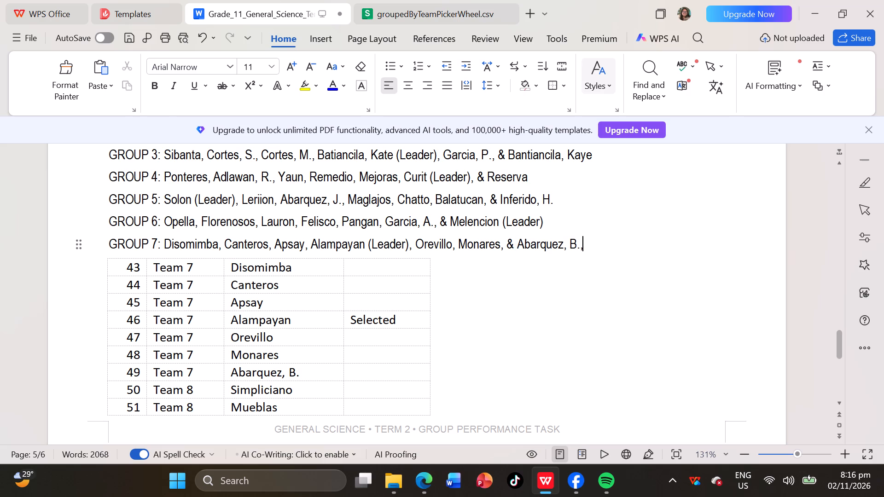
Add the label "GROUP 8:" in capitals on a new line under the GROUP 7 members.
key("Return")
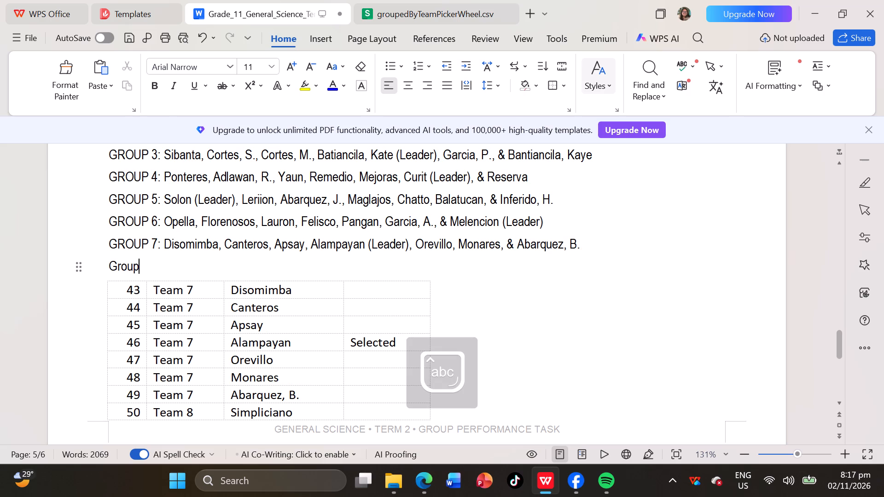
key("BackSpace")
key("BackSpace")
key("BackSpace")
key("BackSpace")
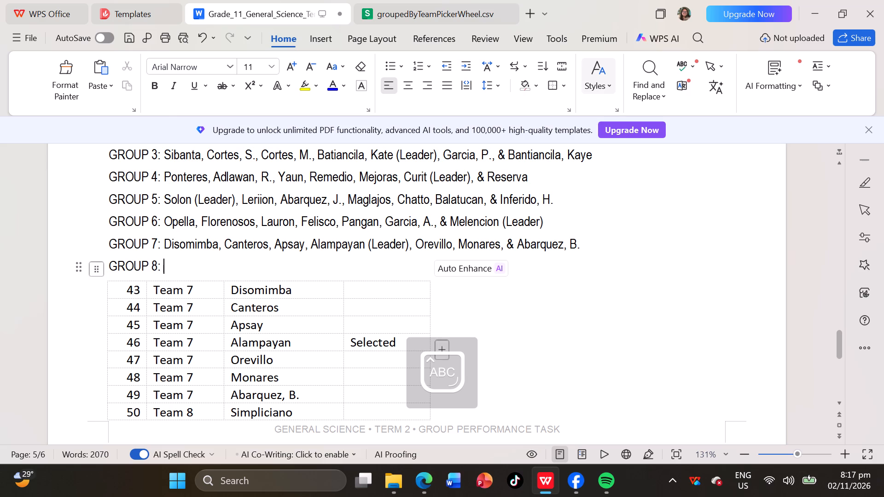
Delete the seven Team 7 rows from the team table, using the Shift cells left option.
left_click_drag(379, 392, 138, 298)
key("BackSpace")
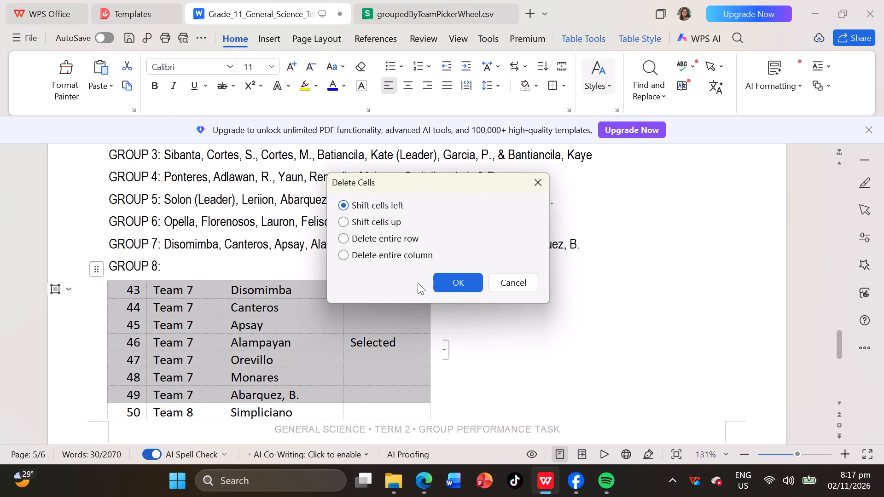
left_click(437, 284)
left_click(257, 266)
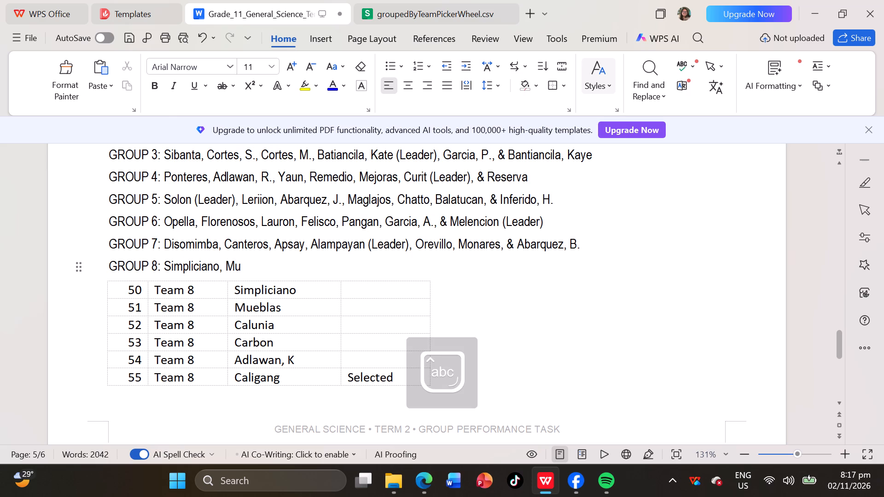
key("BackSpace")
key("BackSpace")
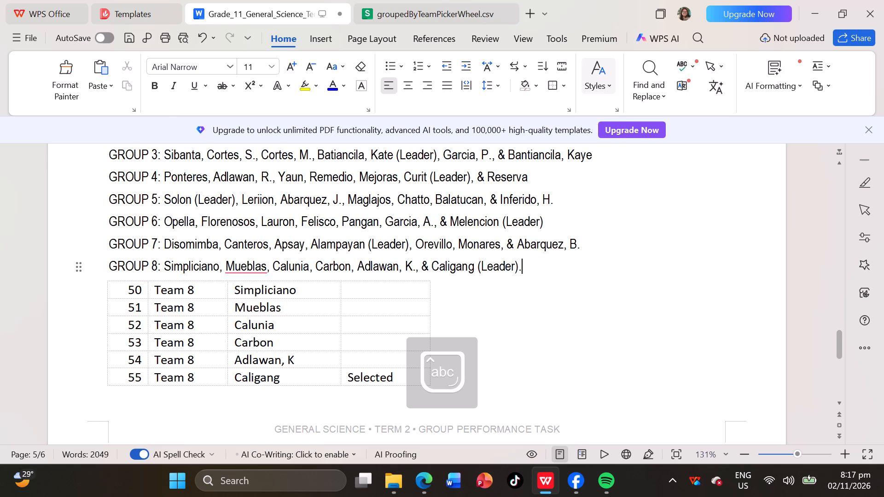
key("BackSpace")
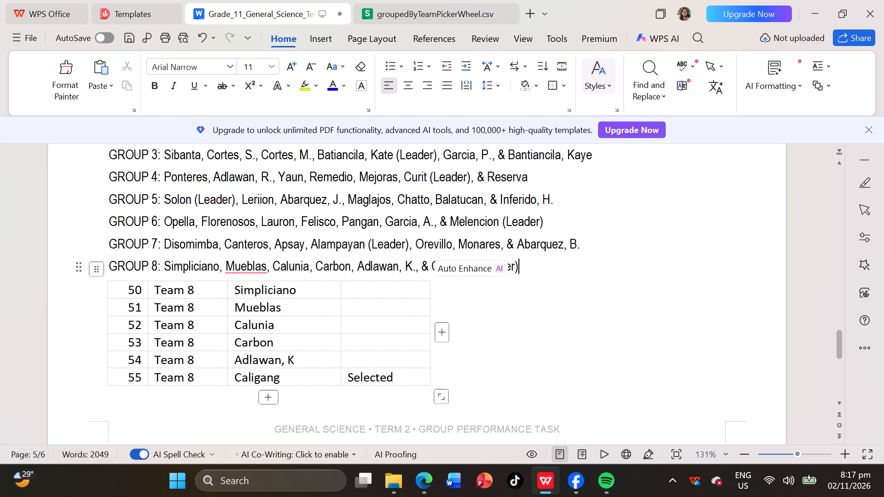
Delete the rest of the team table, containing the six Team 8 rows.
left_click_drag(408, 375, 135, 290)
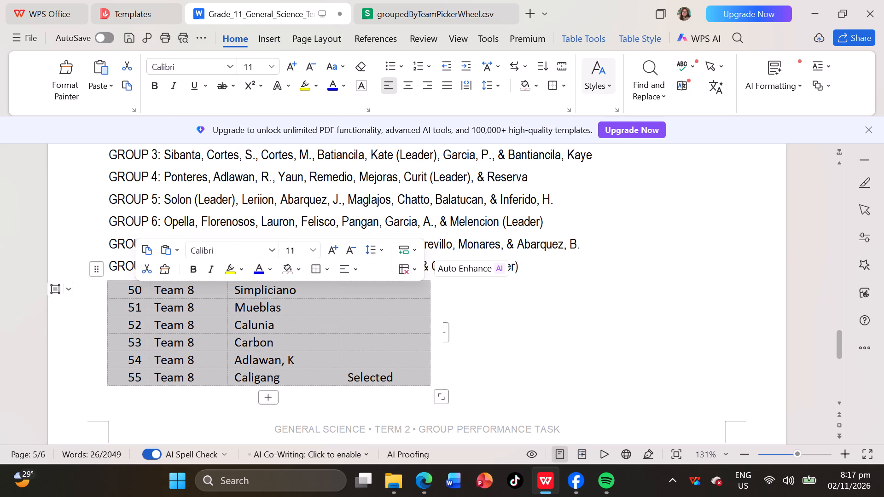
key("BackSpace")
key("BackSpace")
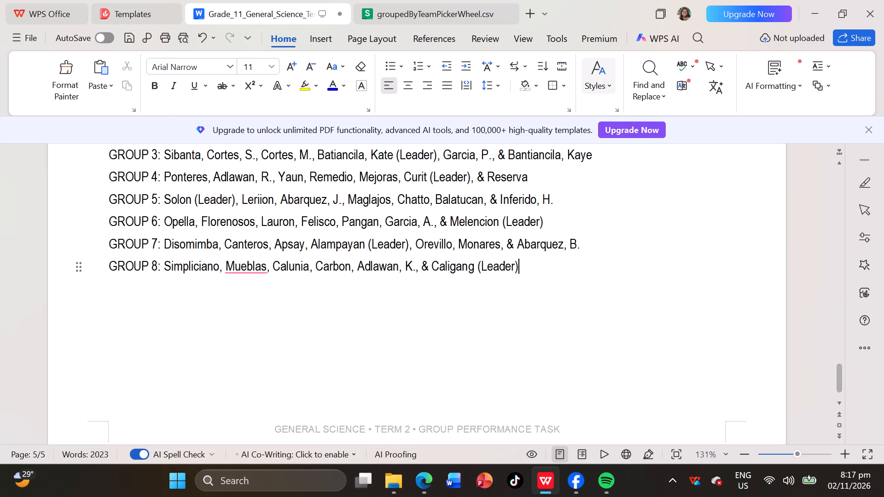
Save the performance task document with the completed 11 HS 1 groupings.
left_click(130, 35)
scroll(319, 270, "up", 3)
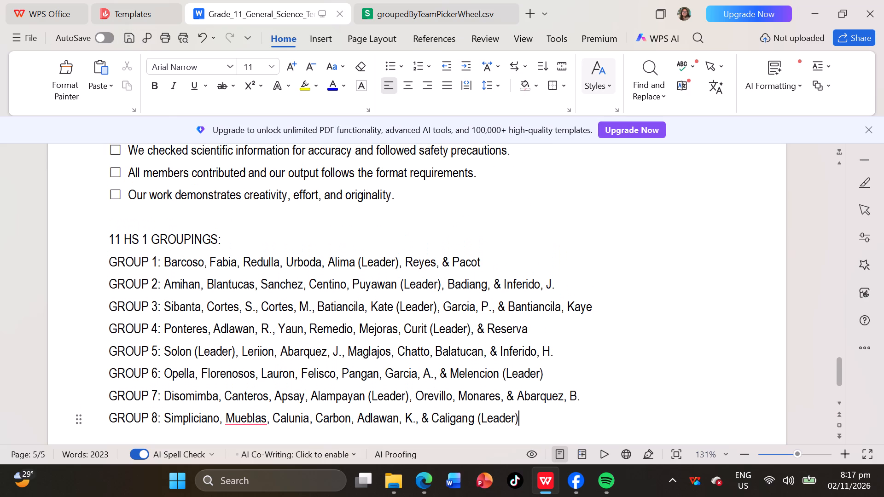
scroll(319, 270, "up", 6)
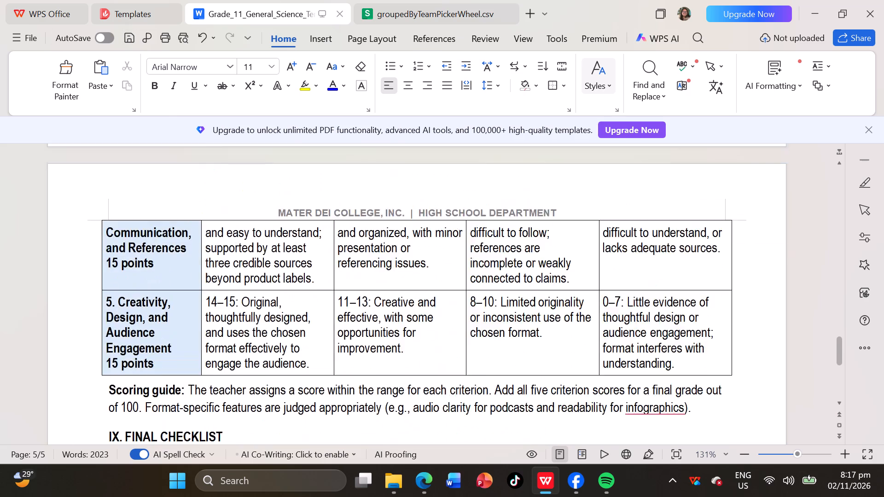
scroll(319, 270, "up", 13)
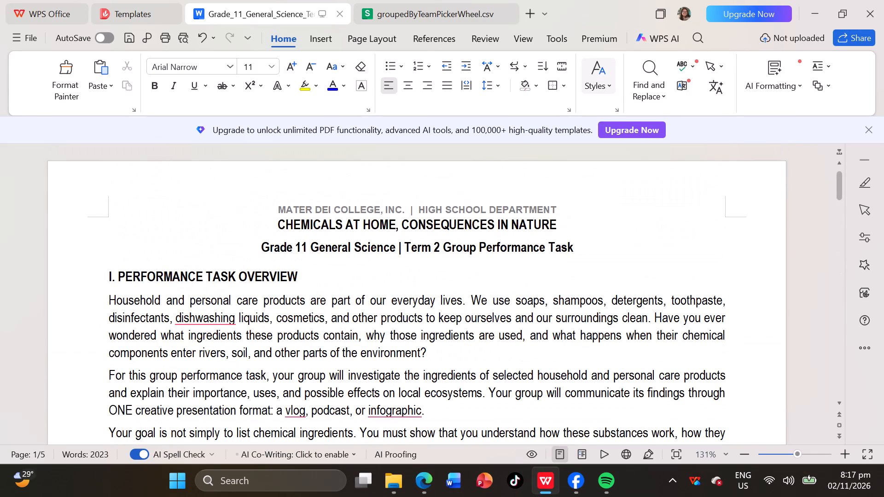
Switch to Microsoft Edge and finish the sharing settings of the "GEN SCI - 2ND TERM PT" Drive folder.
left_click(422, 496)
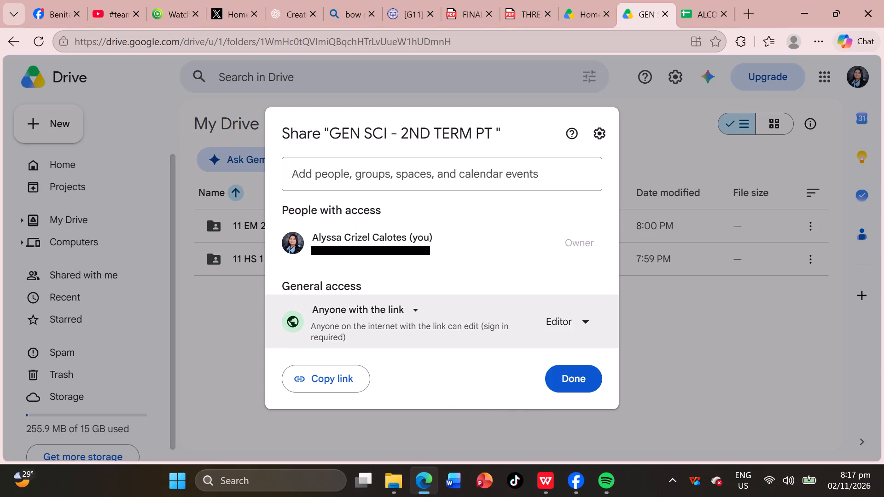
left_click(564, 374)
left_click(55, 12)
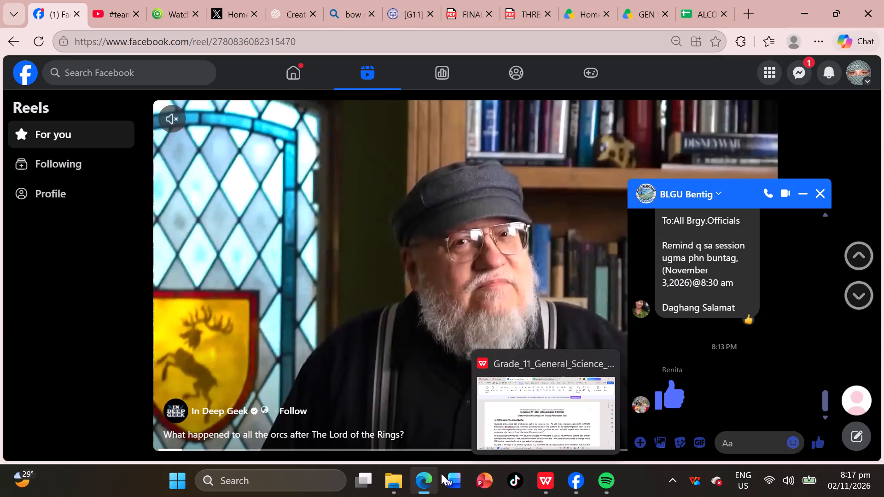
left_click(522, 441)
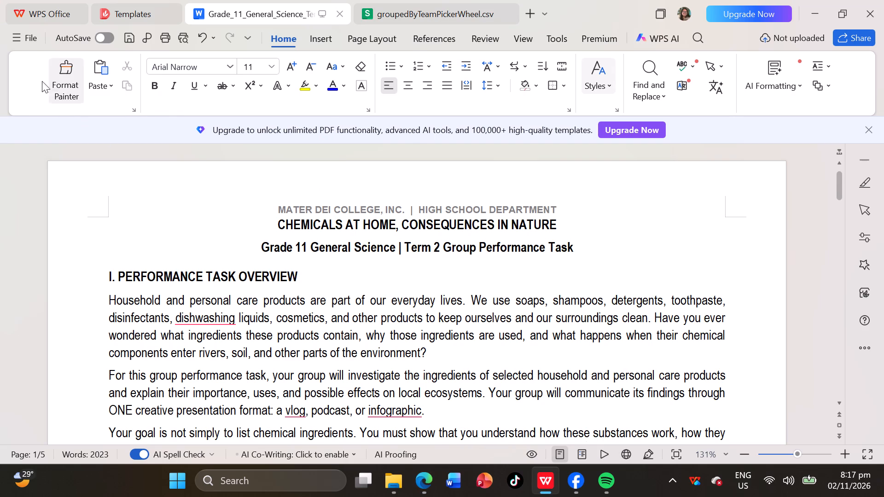
Switch the WPS document to saving as a separate copy by opening its Save As dialog.
left_click(23, 41)
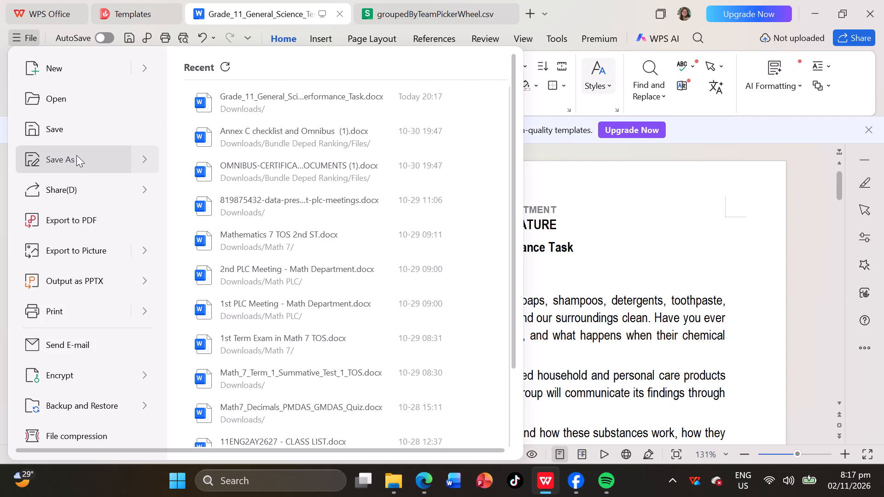
left_click(76, 155)
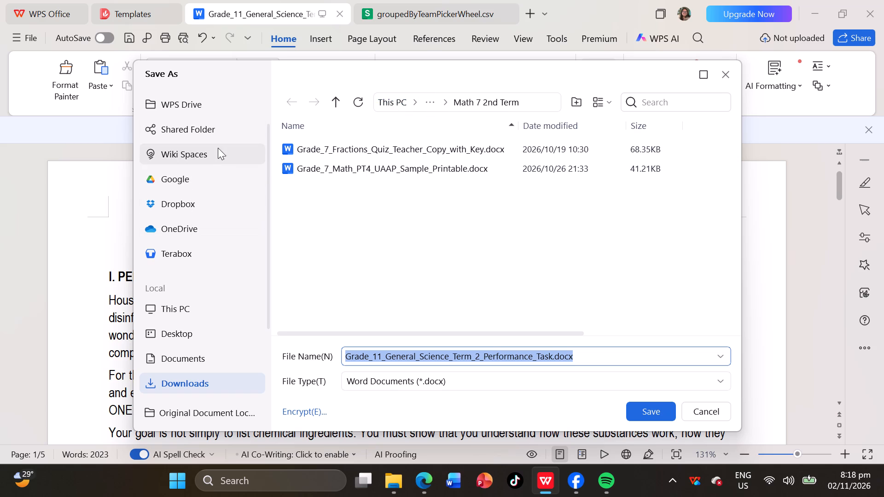
Save a copy of the document as "T2 PT HS 1" in the General Science Term 2 folder inside Downloads.
left_click(431, 101)
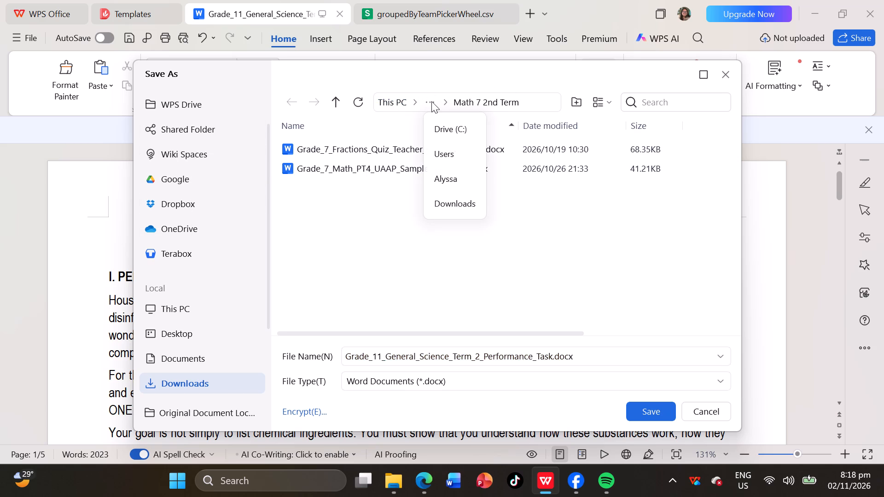
left_click(455, 202)
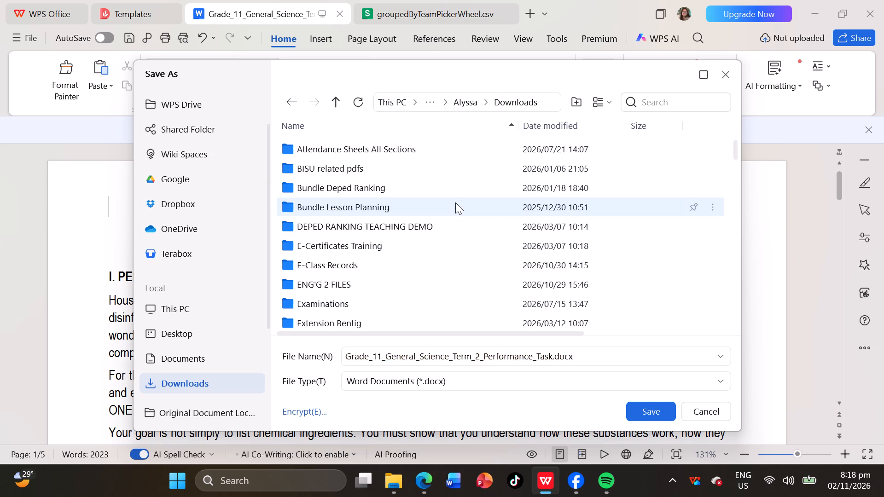
scroll(420, 263, "down", 2)
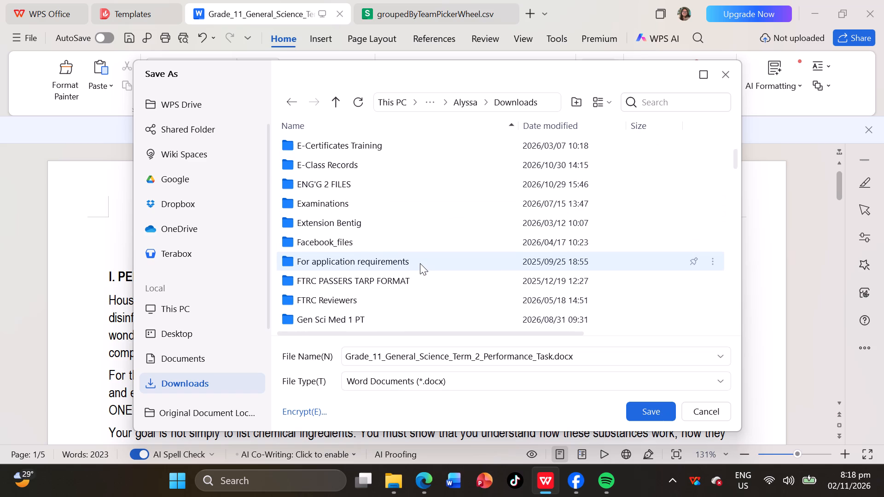
scroll(420, 263, "down", 1)
double_click(395, 249)
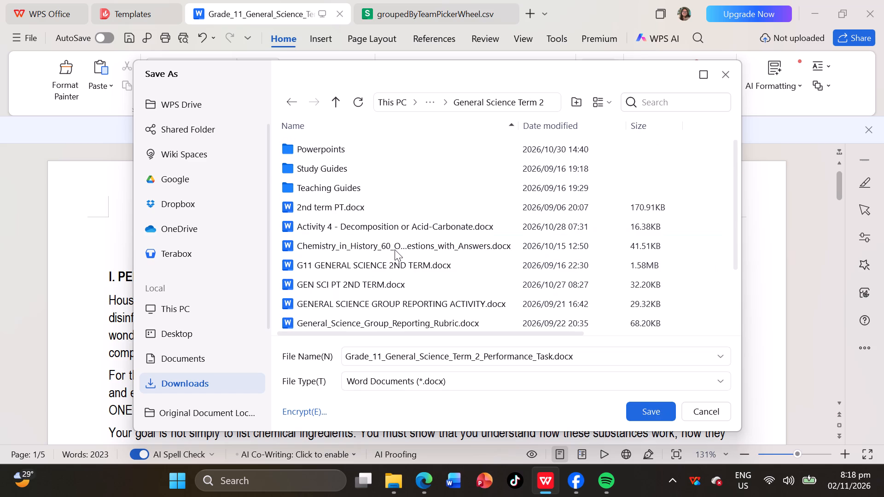
left_click(414, 357)
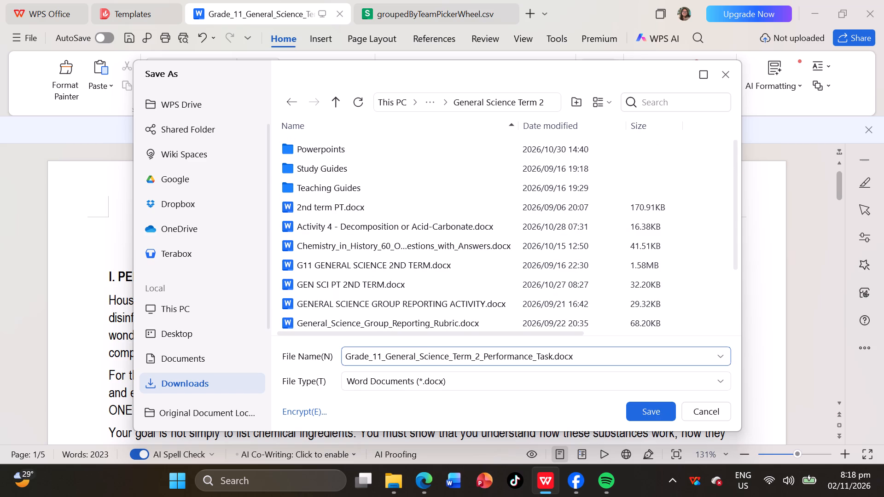
key("ctrl+a")
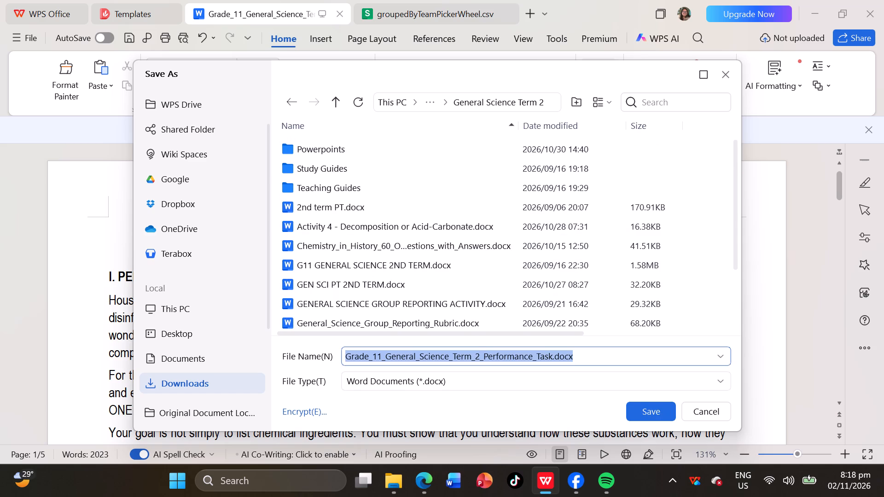
type("2T")
key("BackSpace")
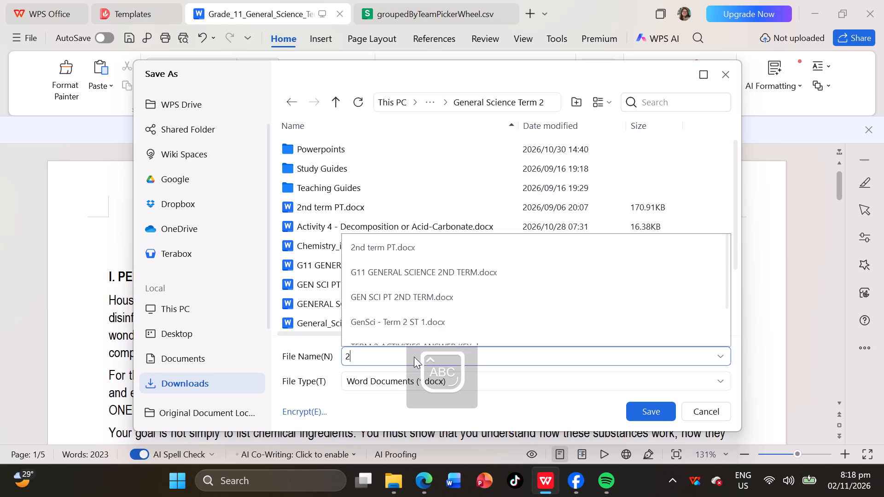
key("BackSpace")
type("T2 PT HS 1")
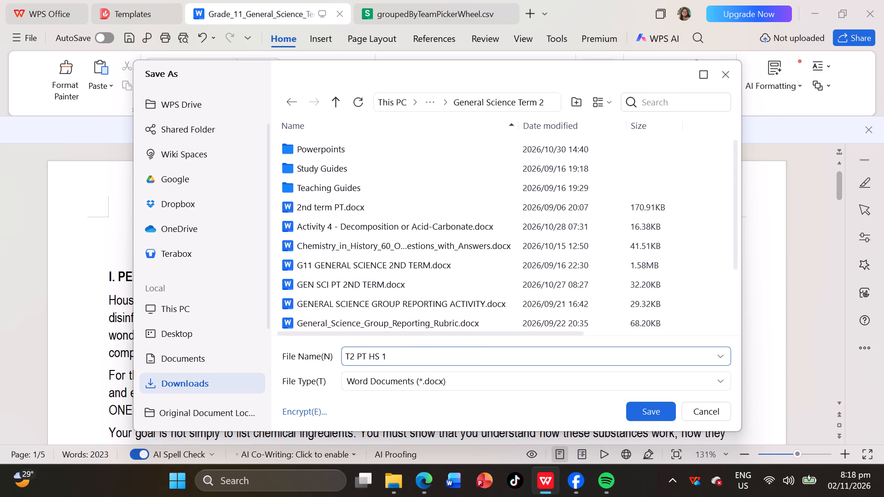
key("Return")
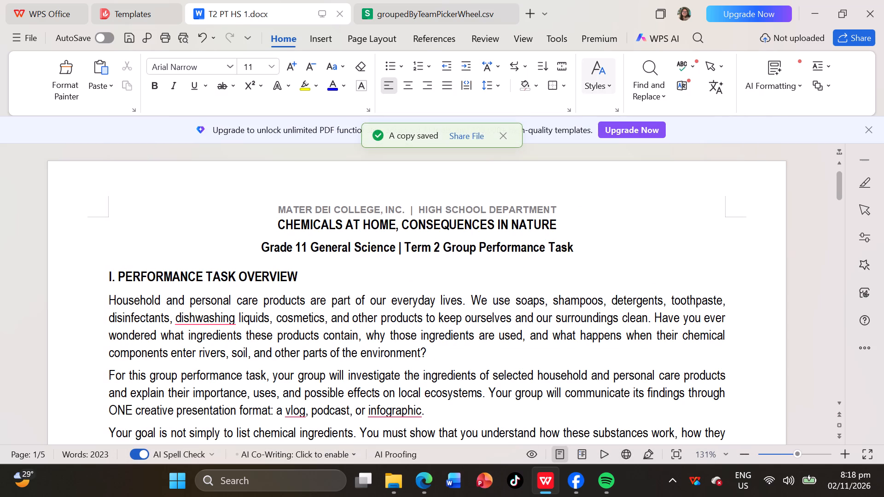
Close the T2 PT HS 1 document and the groupedByTeamPickerWheel spreadsheet.
left_click(12, 37)
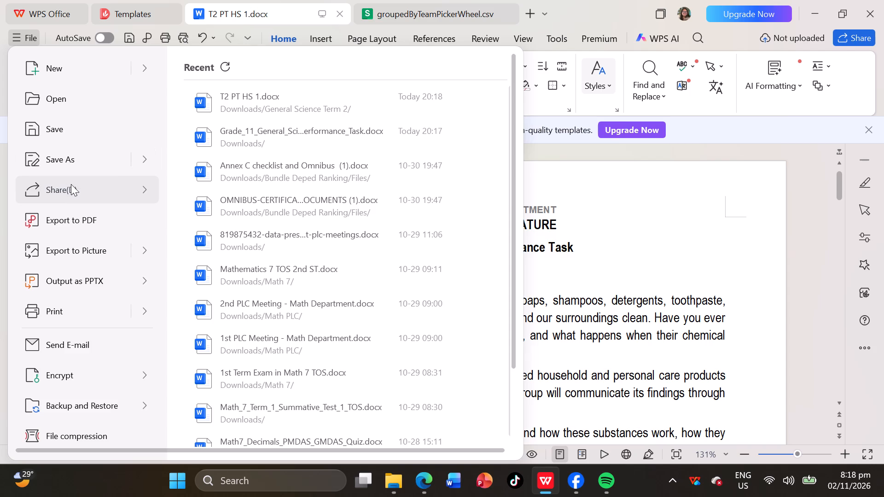
left_click(616, 344)
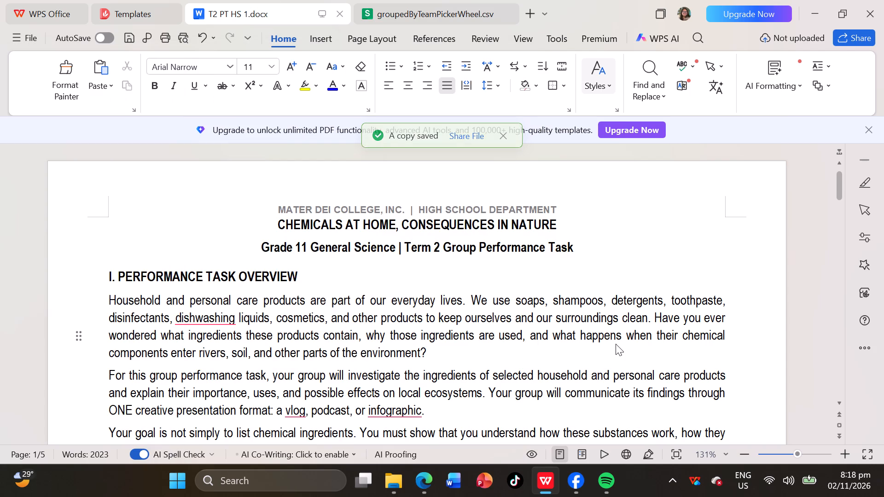
left_click(342, 10)
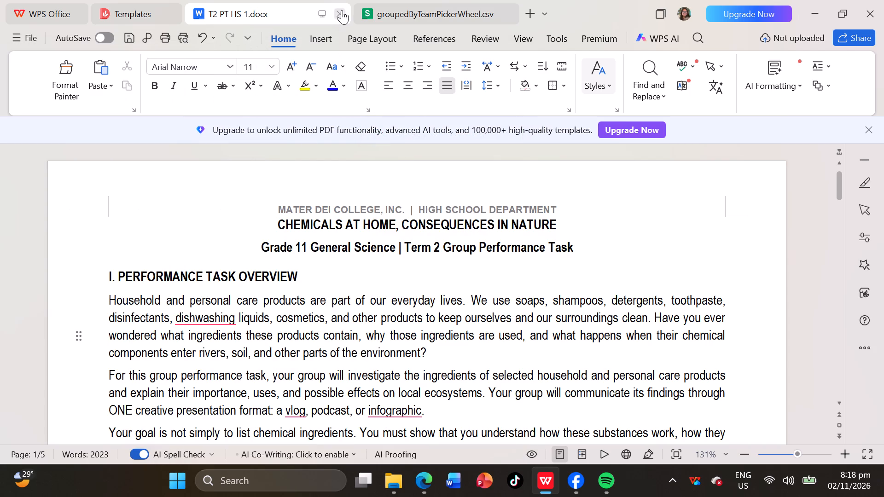
left_click(342, 10)
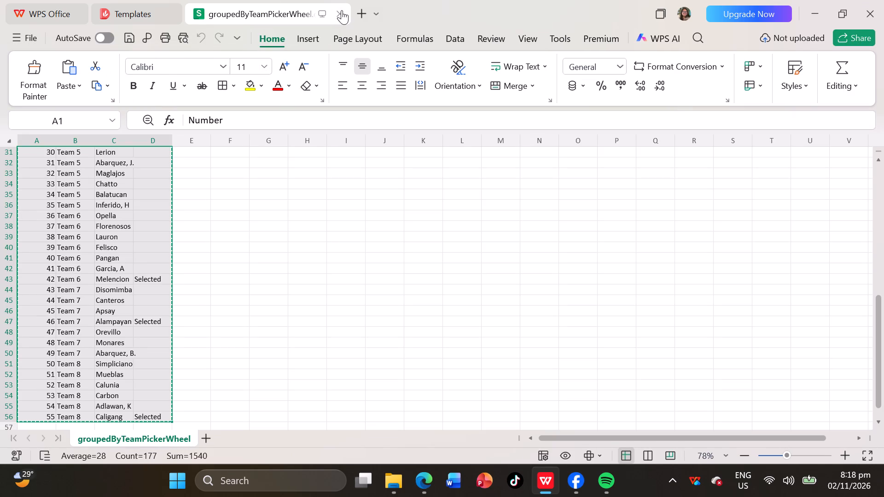
Switch to the Downloads folder in File Explorer and delete the groupedByTeamPickerWheel file.
left_click(395, 476)
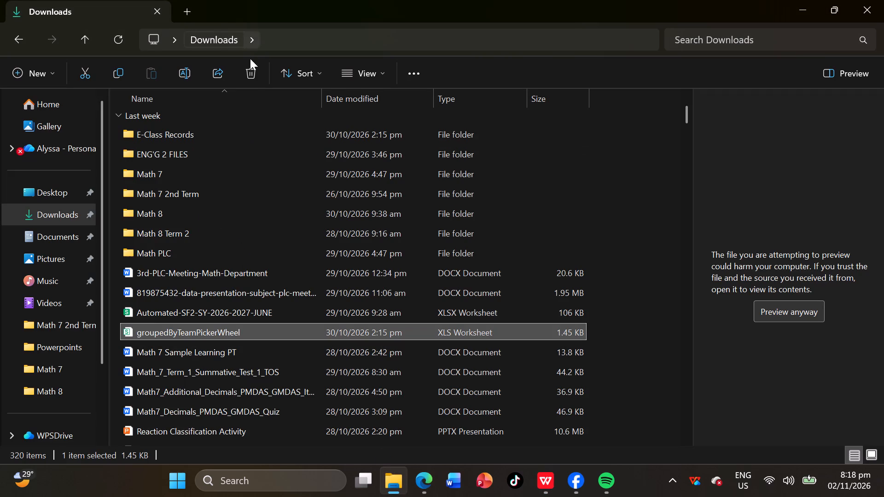
left_click(254, 73)
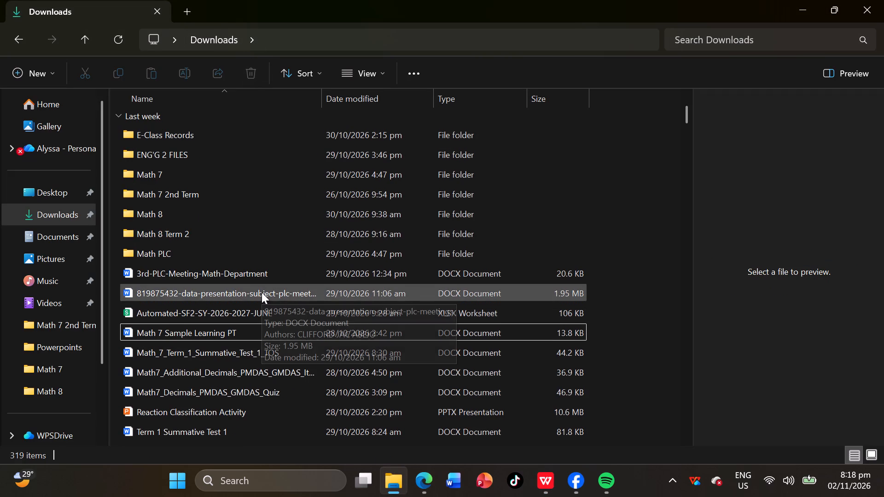
Open the original Grade 11 General Science Term 2 Performance Task document from the Downloads folder.
left_click(221, 310)
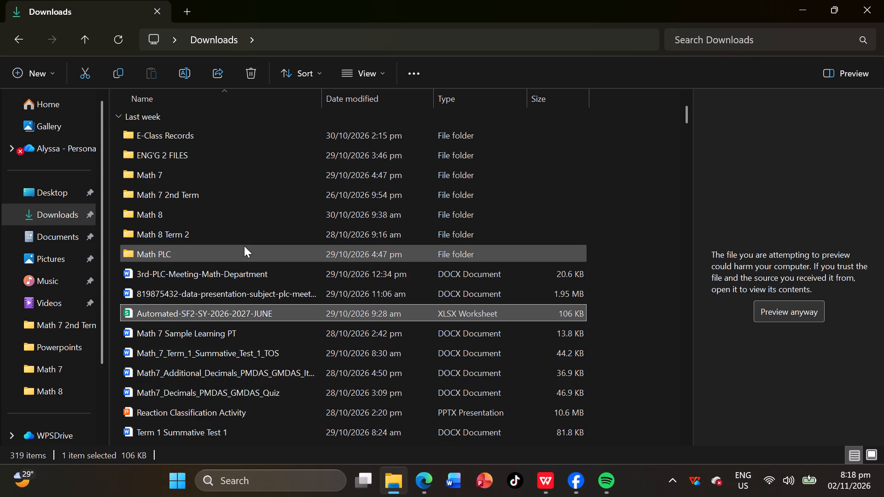
scroll(244, 246, "up", 9)
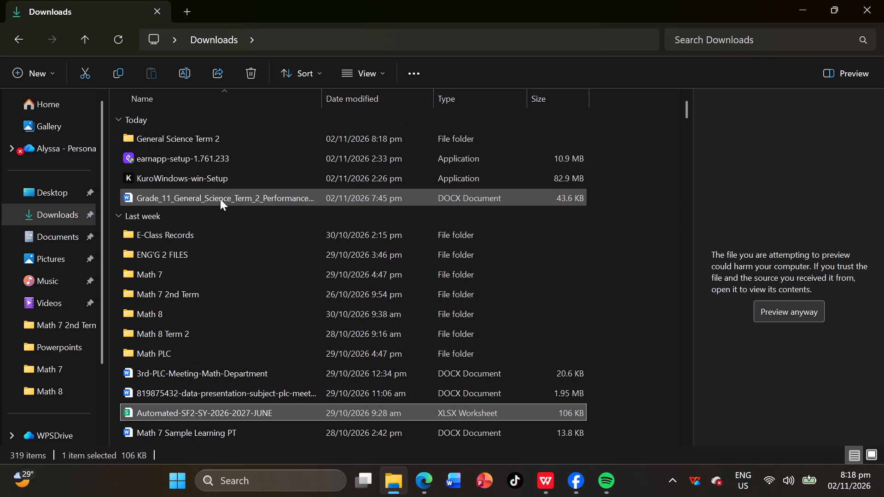
triple_click(220, 199)
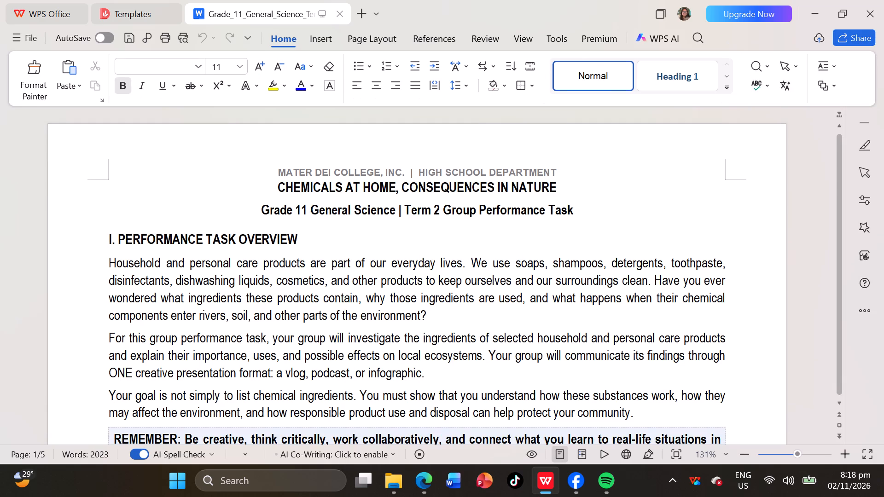
Replace the HS 1 groupings heading and its eight group lines at the document's end with "11 EM 2 GROUPINGS: BY COLUMN".
scroll(482, 271, "down", 9)
scroll(465, 347, "down", 9)
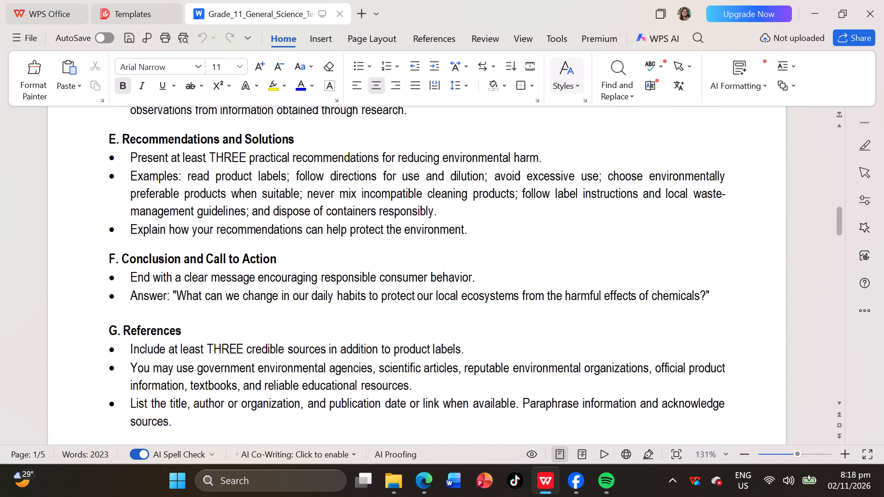
scroll(465, 347, "down", 11)
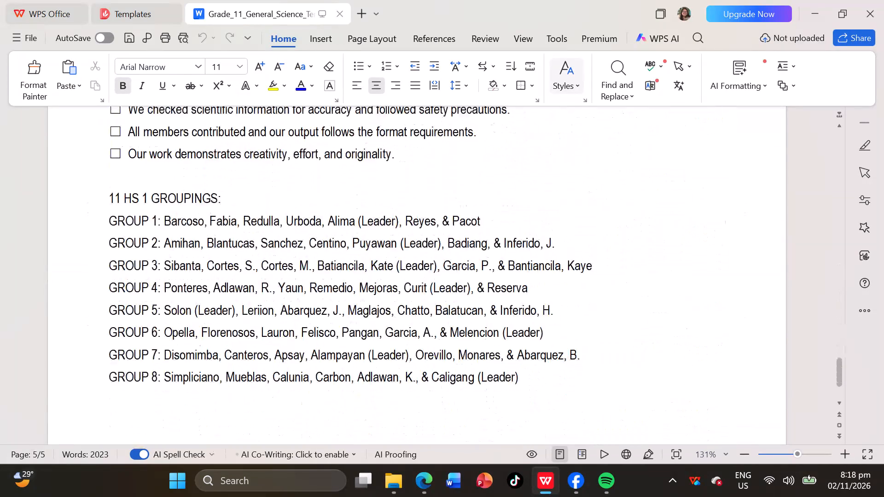
scroll(465, 347, "down", 1)
scroll(465, 347, "up", 2)
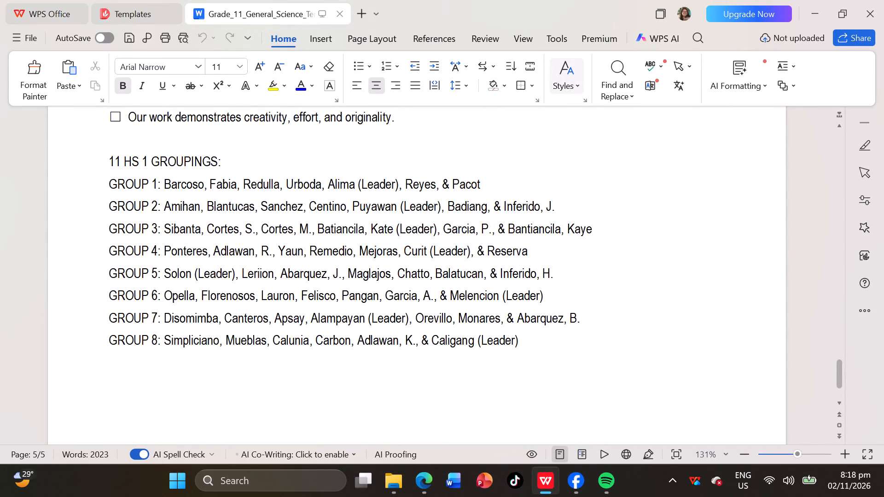
left_click_drag(540, 343, 126, 164)
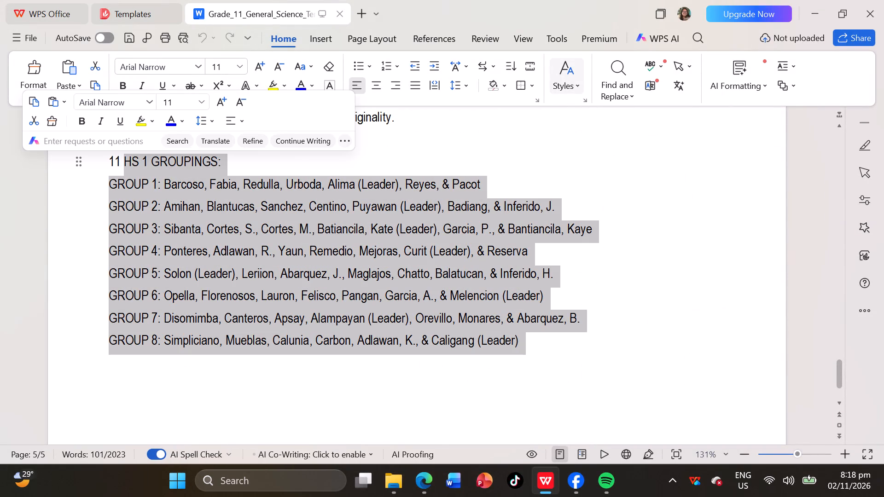
type("EM 2 GROUPING")
type("S: BY COLUMN")
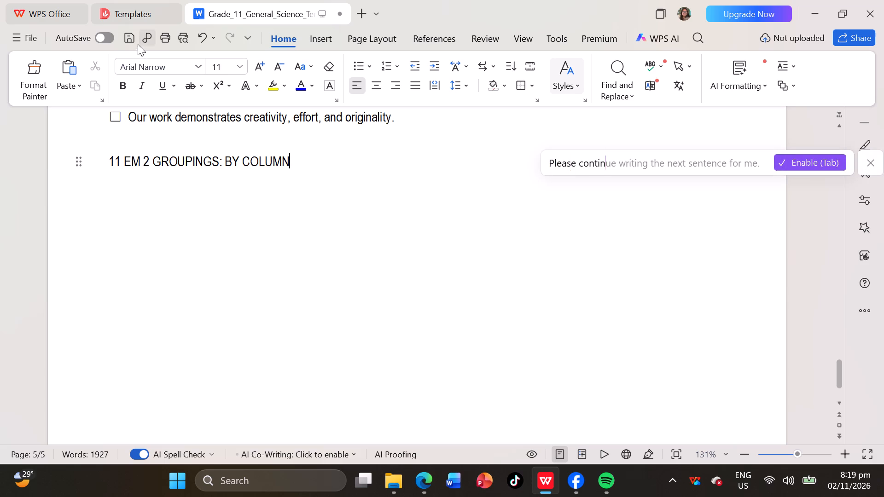
Save the performance task document with the new EM 2 groupings heading.
left_click(129, 35)
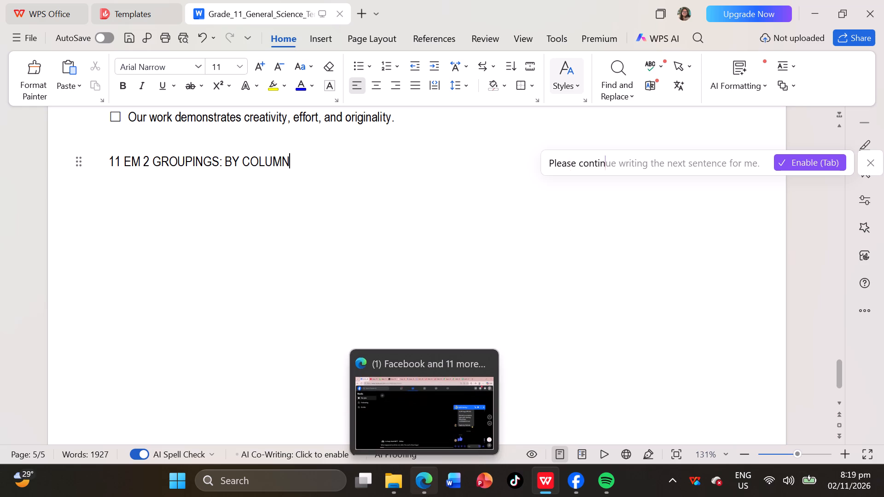
Switch to Facebook in Edge, search Messenger for "EM 2" and open the EM 2 REMINDERS group chat.
left_click(423, 398)
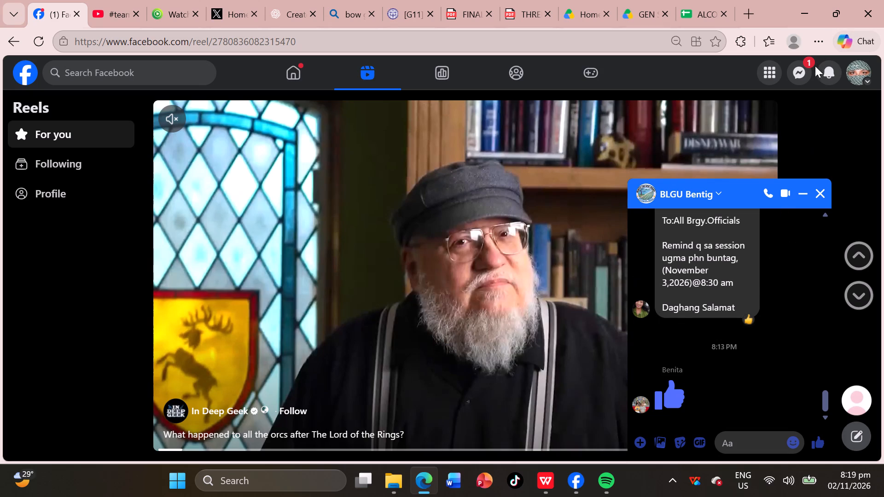
left_click(803, 74)
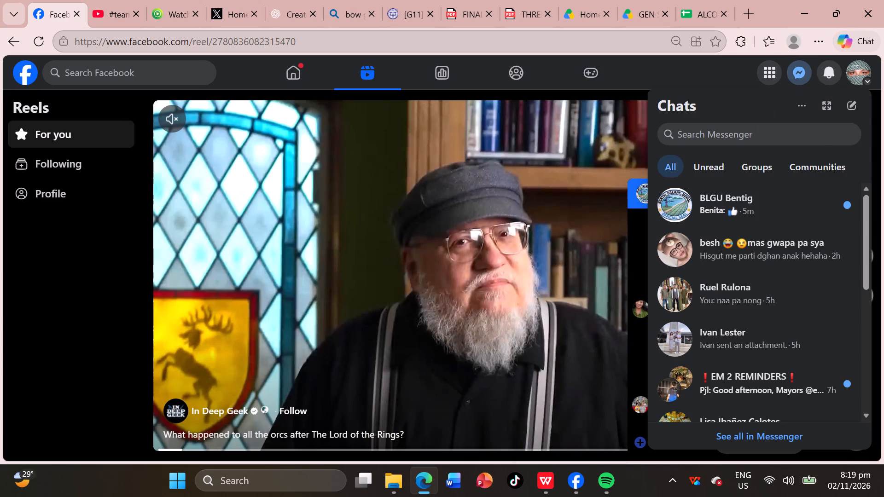
left_click(750, 133)
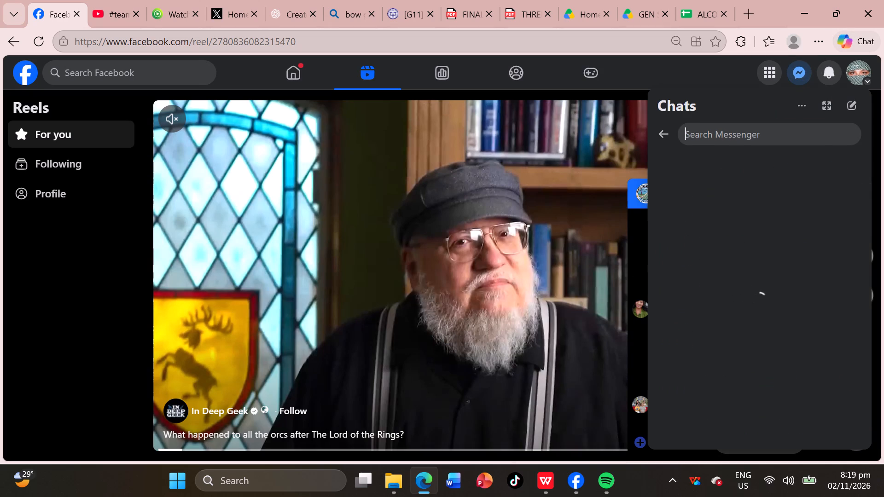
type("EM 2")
left_click(736, 245)
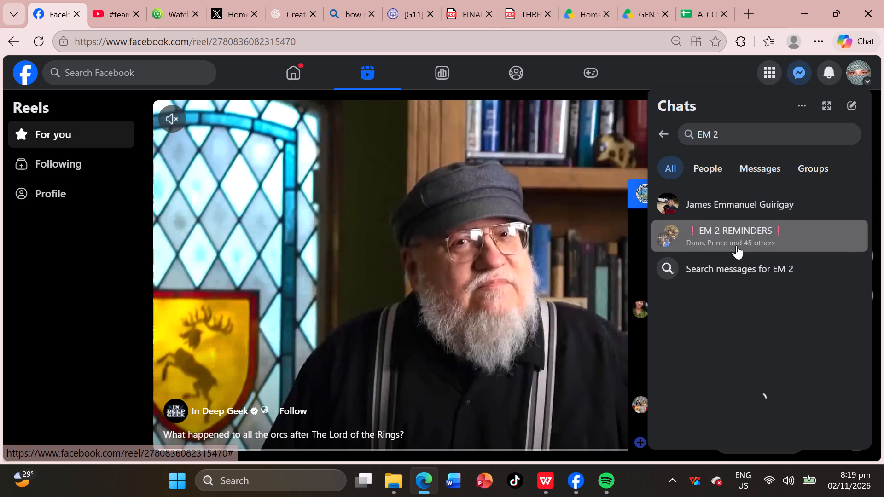
Find the 11 - EM 2 final seat plan image in the chat history, copy the full-size image and close its viewer.
scroll(706, 292, "up", 5)
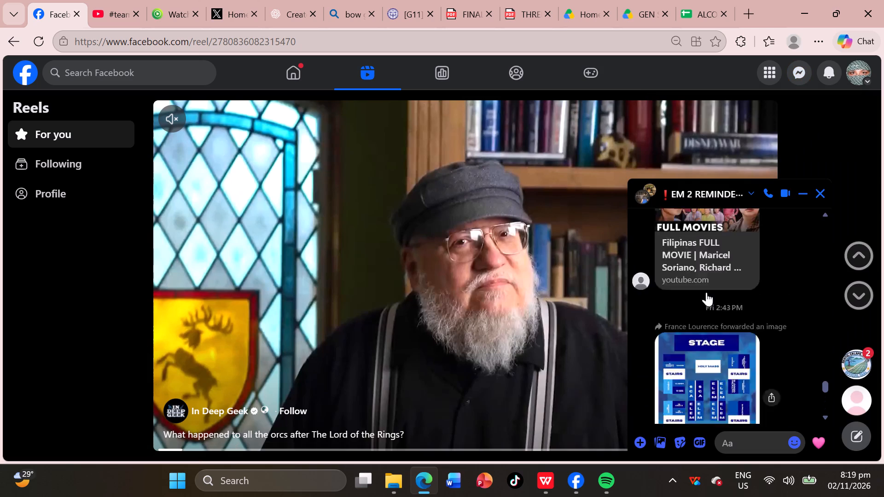
scroll(706, 292, "up", 10)
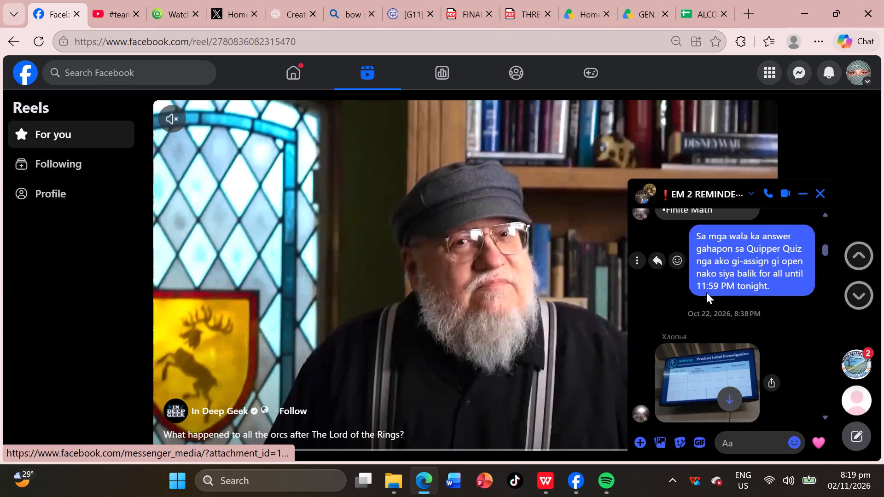
scroll(706, 292, "up", 6)
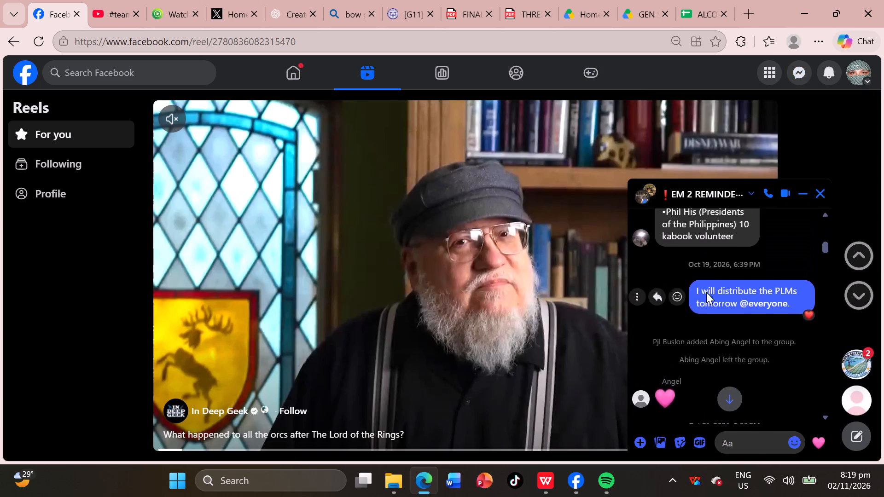
scroll(706, 292, "up", 6)
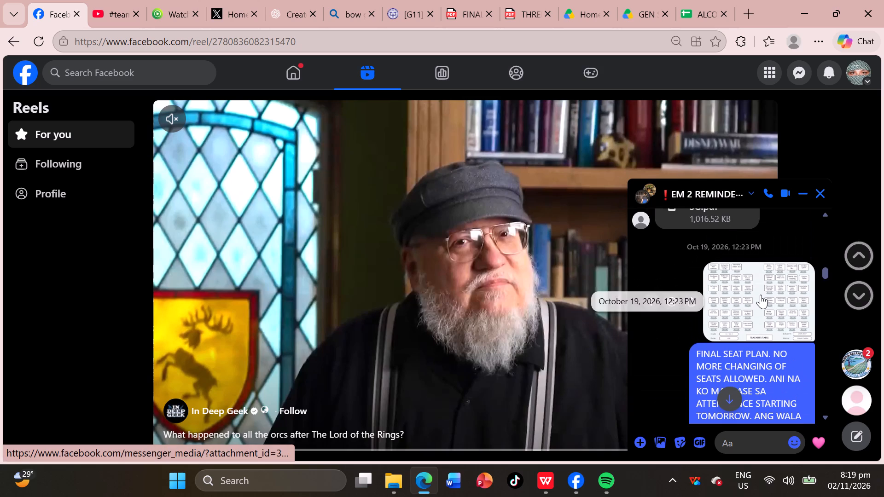
left_click(761, 295)
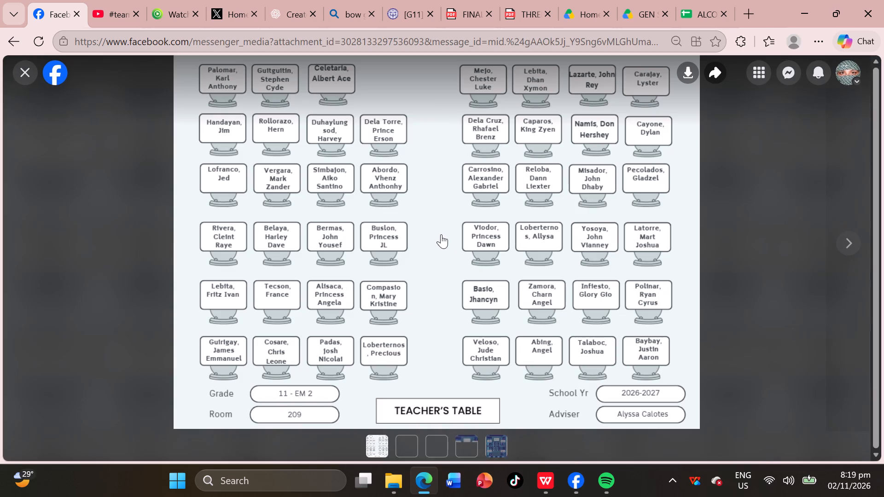
right_click(441, 234)
left_click(468, 254)
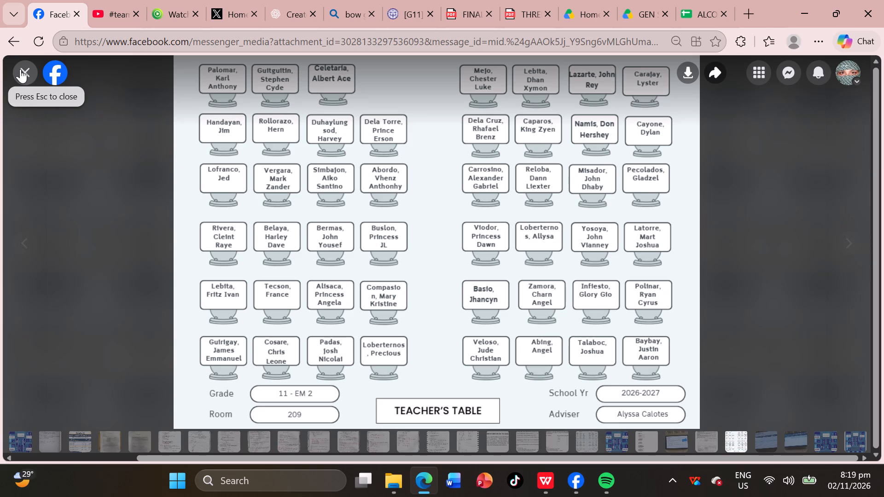
left_click(20, 69)
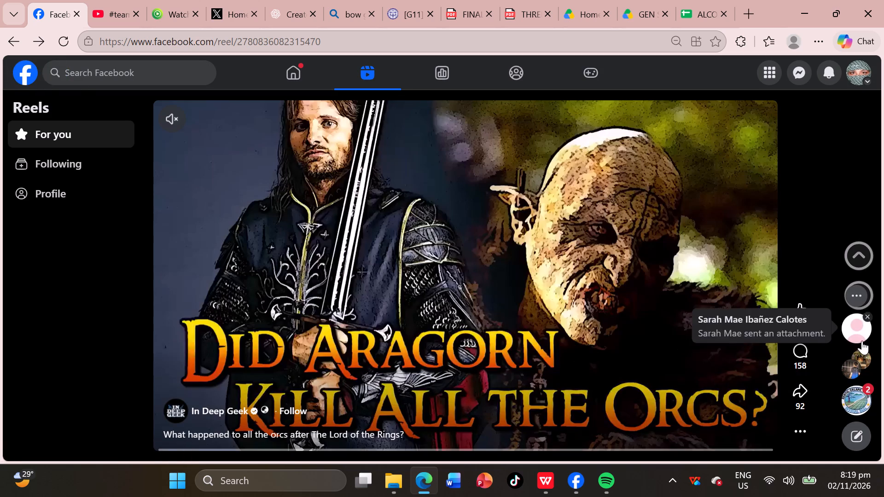
Reopen the EM 2 REMINDERS chat, look over the messages around the final seat plan, and close the chat.
left_click(793, 73)
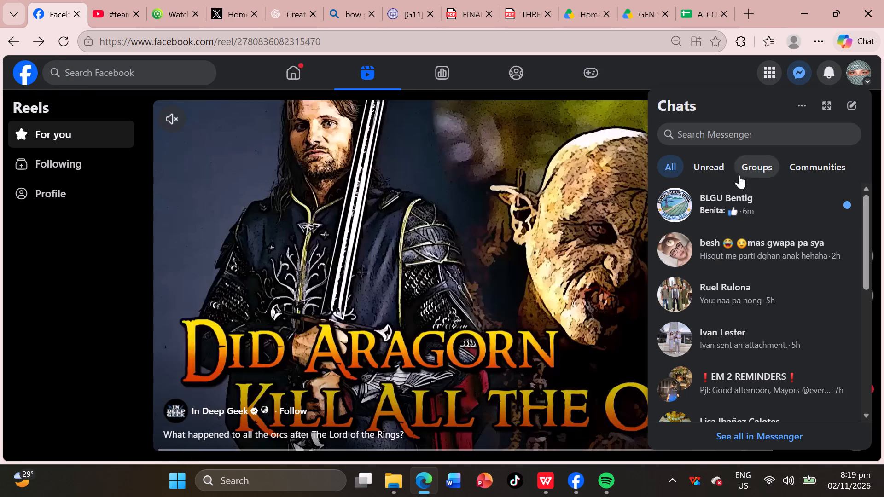
scroll(741, 315, "down", 1)
left_click(734, 324)
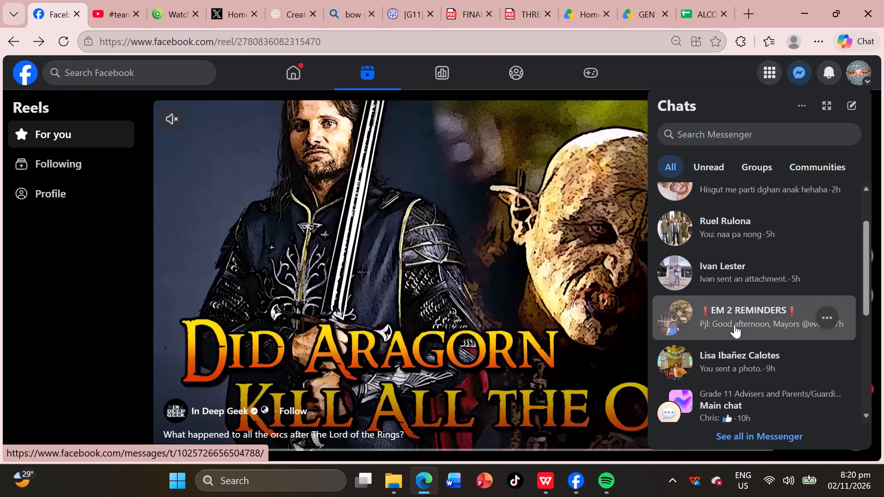
scroll(713, 272, "down", 2)
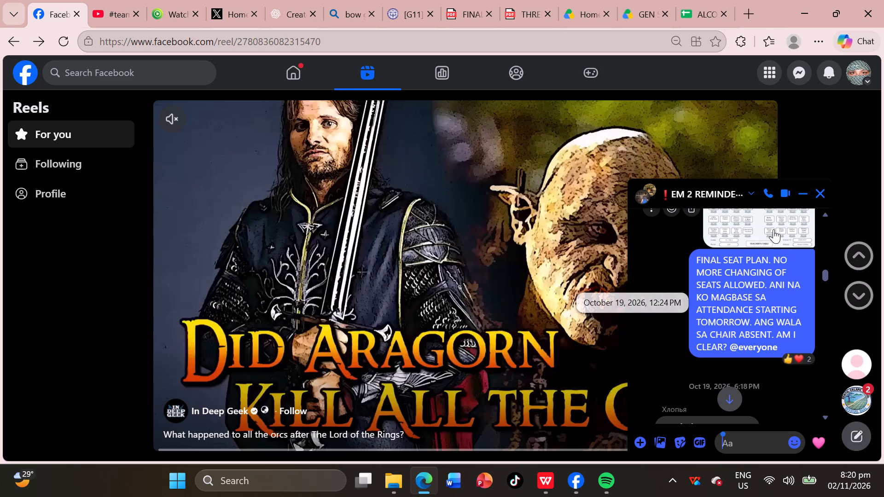
left_click(818, 196)
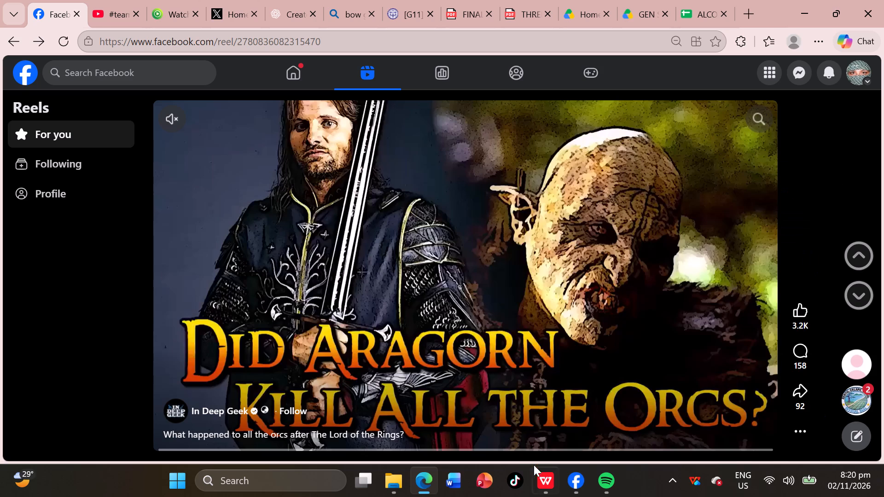
Return to the WPS document and paste the copied seat plan image on a new line below "11 EM 2 GROUPINGS: BY COLUMN".
left_click(538, 474)
key("Return")
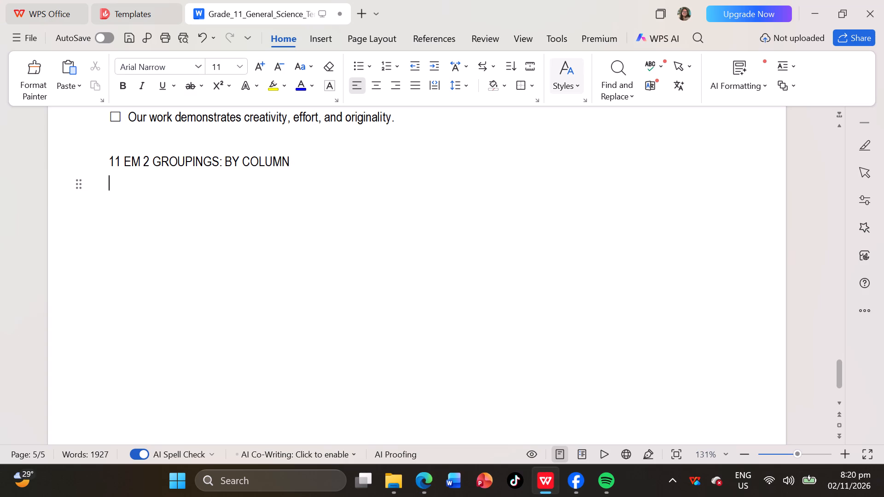
key("ctrl+v")
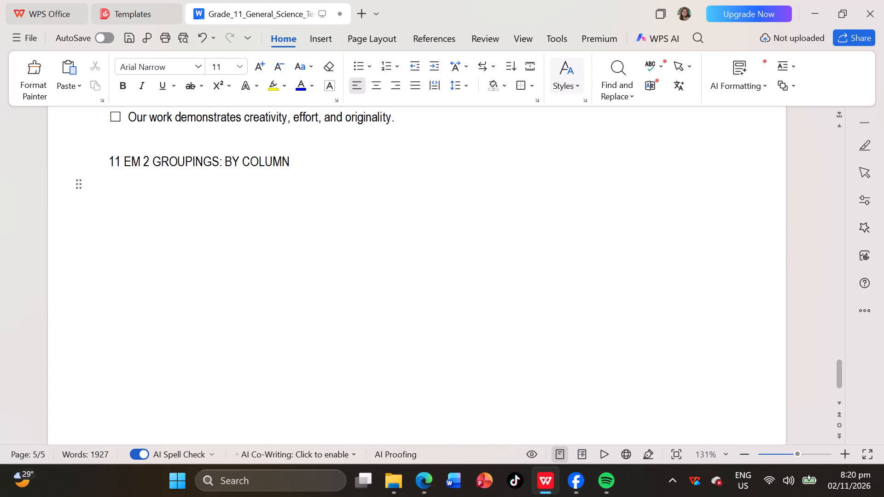
left_click(233, 199)
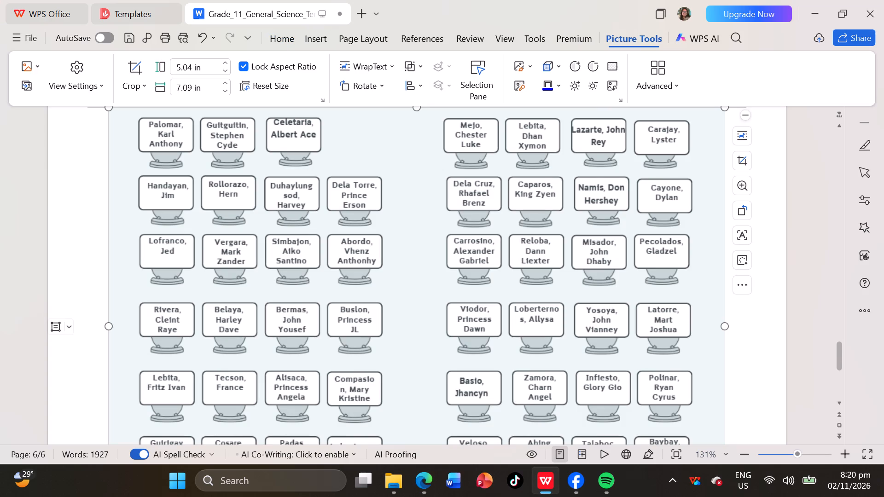
left_click(755, 317)
scroll(755, 317, "down", 4)
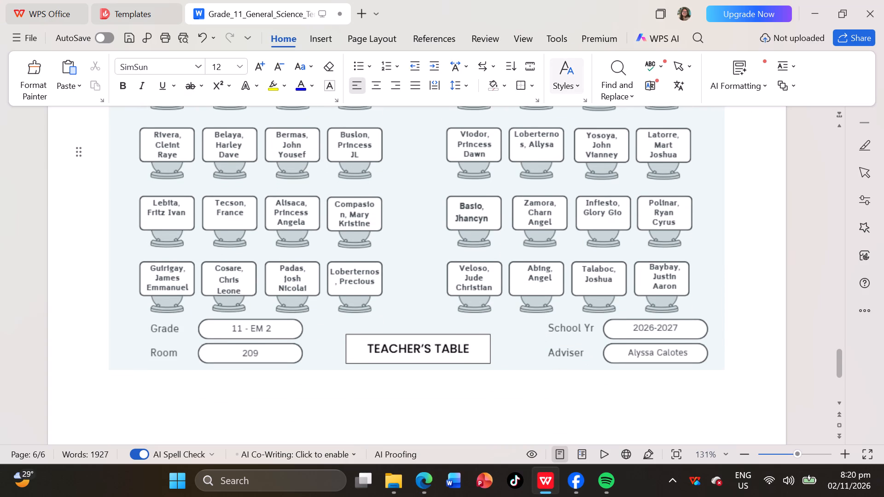
Save the performance task document with the inserted seat plan.
left_click(128, 40)
Examine the 11 - EM 2 seating plan on the last page, checking the students seated in each column.
scroll(419, 248, "up", 3)
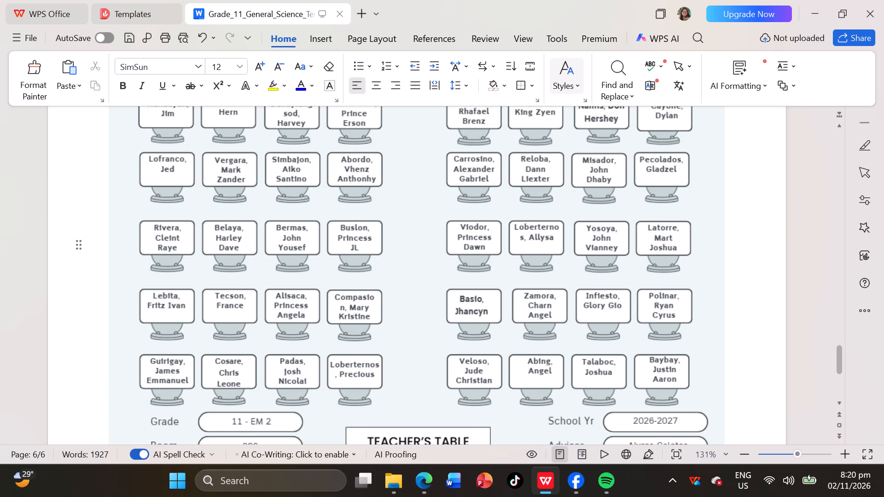
scroll(419, 248, "up", 3)
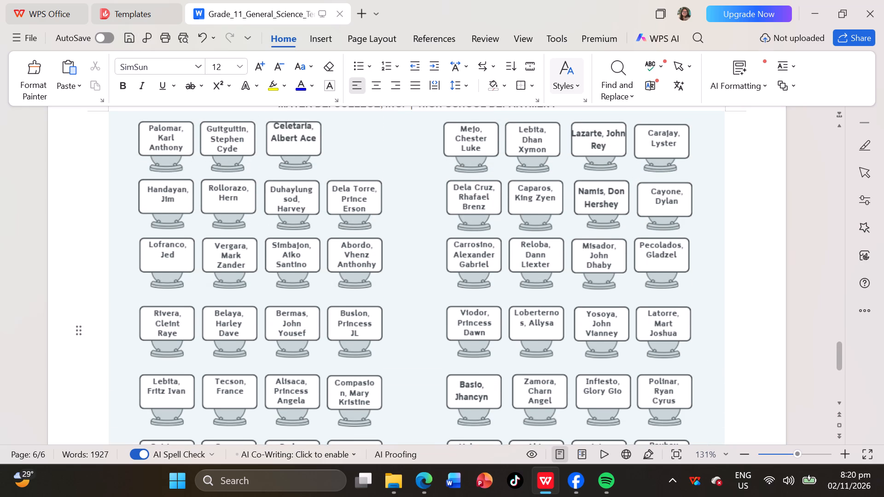
scroll(419, 248, "down", 2)
scroll(419, 248, "up", 1)
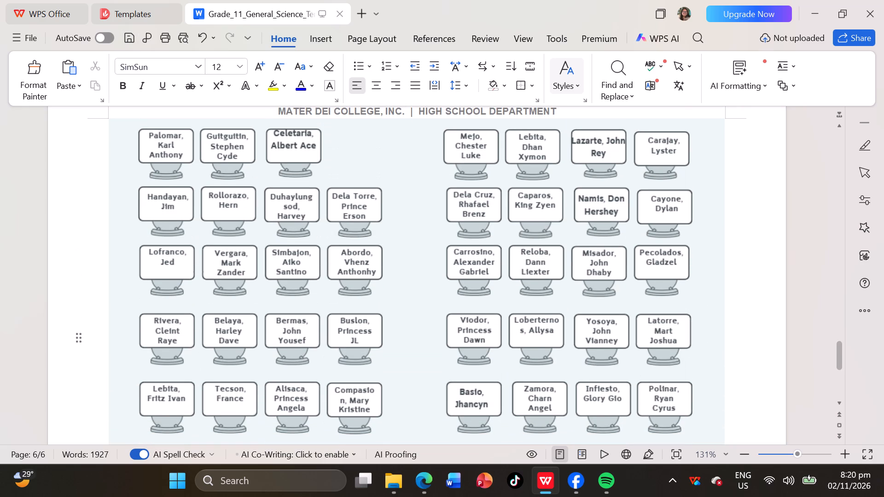
scroll(419, 248, "up", 1)
scroll(168, 310, "down", 1)
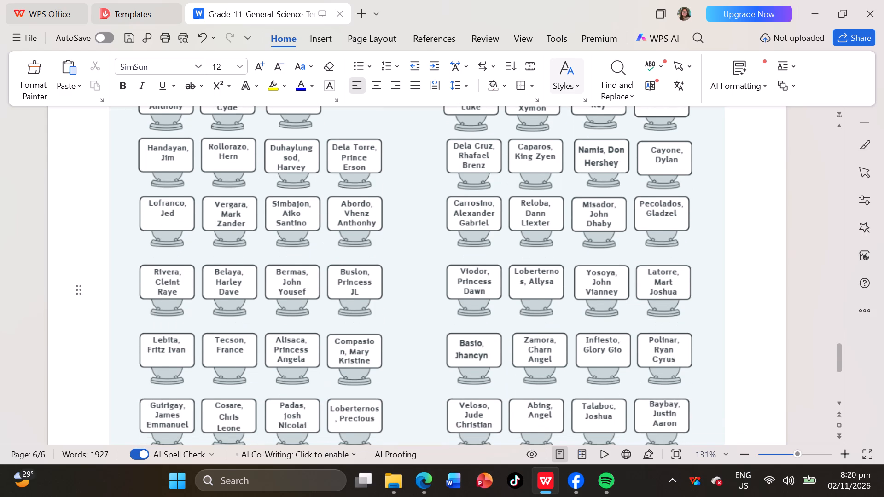
scroll(173, 412, "down", 1)
scroll(337, 336, "up", 1)
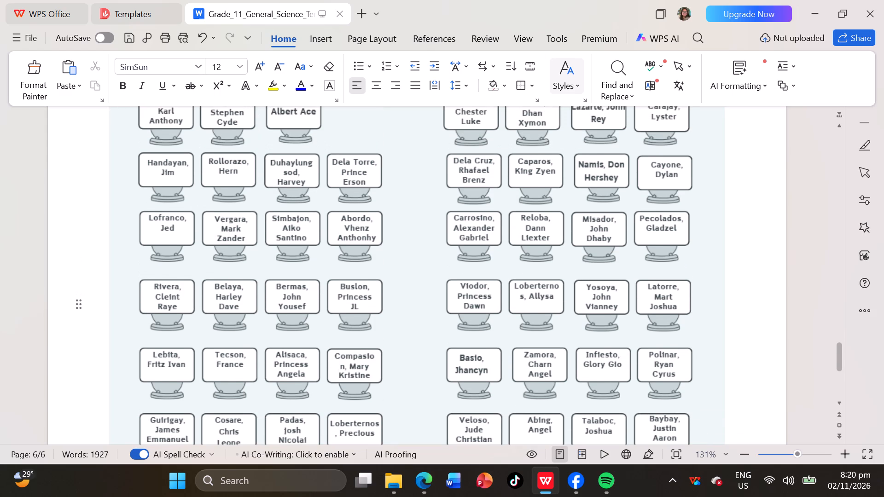
scroll(337, 336, "up", 1)
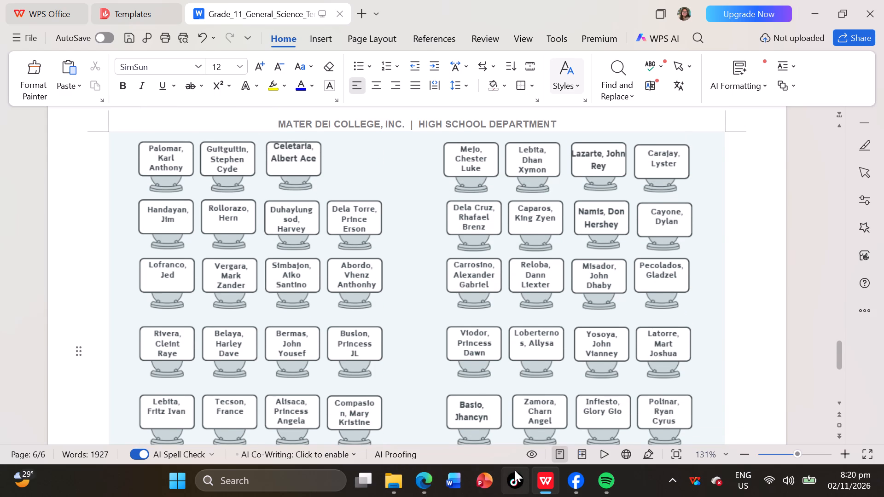
Place the text cursor right after SEVEN in the group size limit under Group Composition in the Group Work Guidelines.
scroll(416, 339, "up", 8)
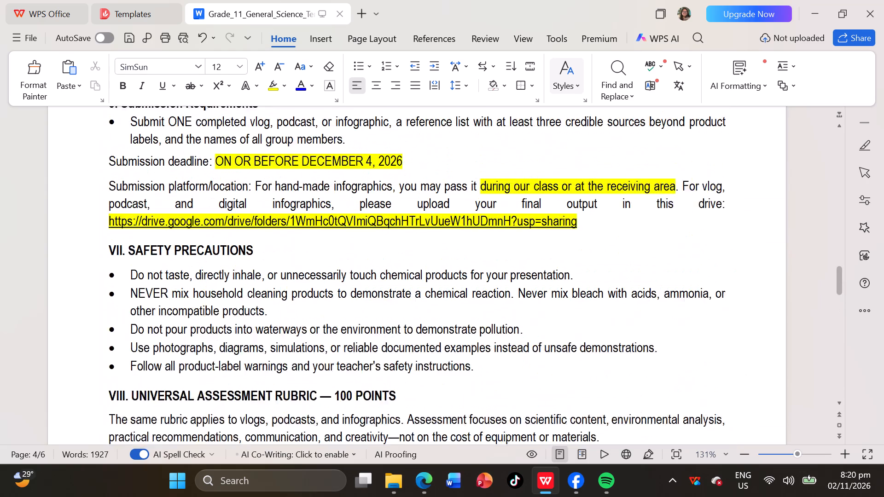
scroll(416, 339, "up", 6)
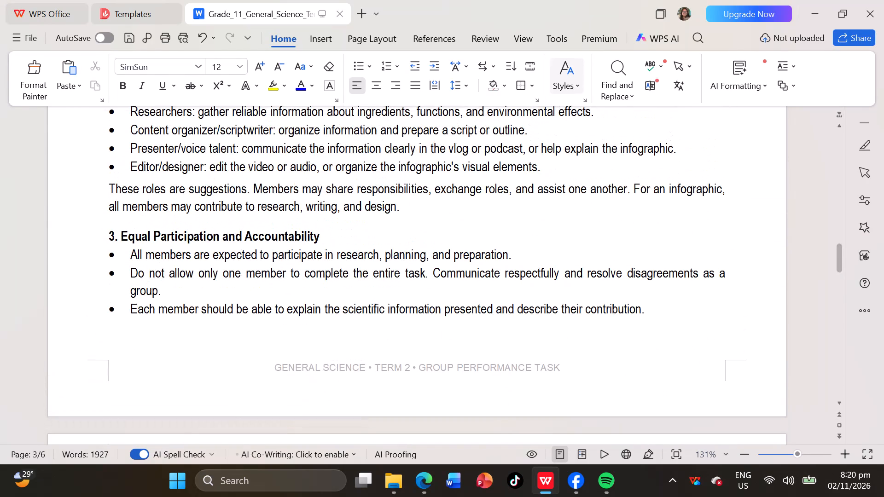
scroll(416, 339, "up", 3)
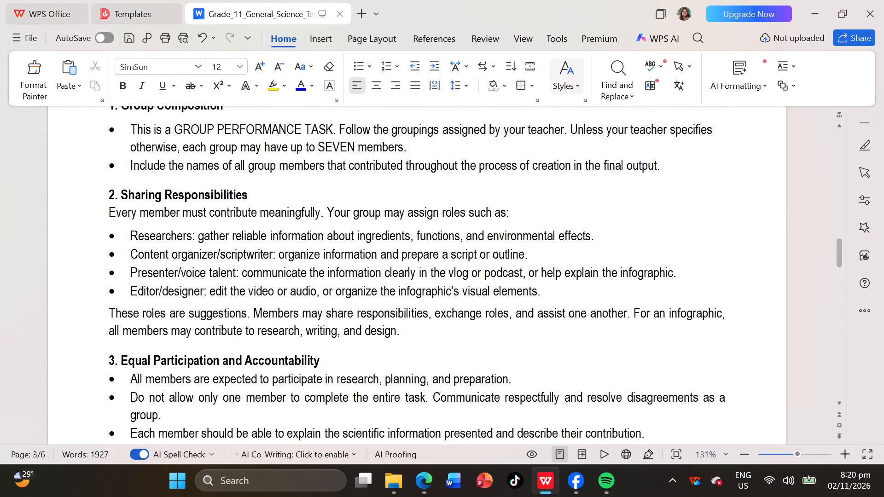
scroll(416, 339, "up", 2)
left_click(355, 330)
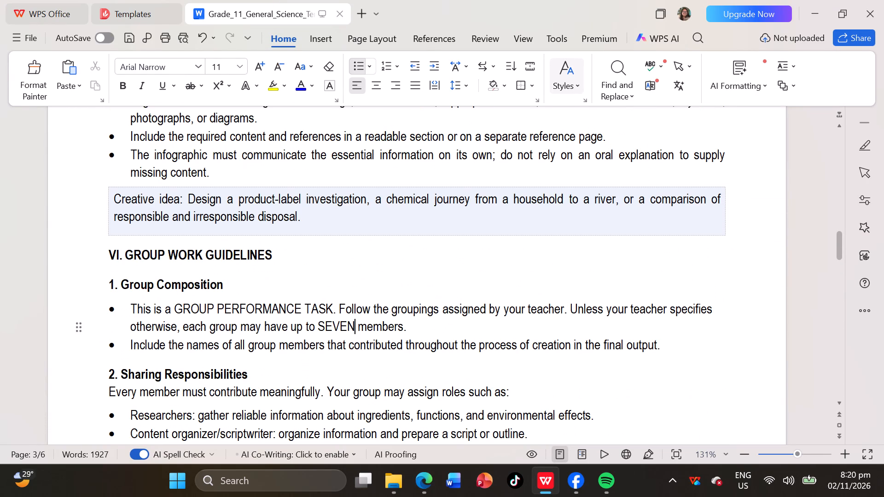
Change the group size limit in the Group Composition guideline from SEVEN to SIX members.
key("BackSpace")
key("BackSpace")
key("BackSpace")
key("BackSpace")
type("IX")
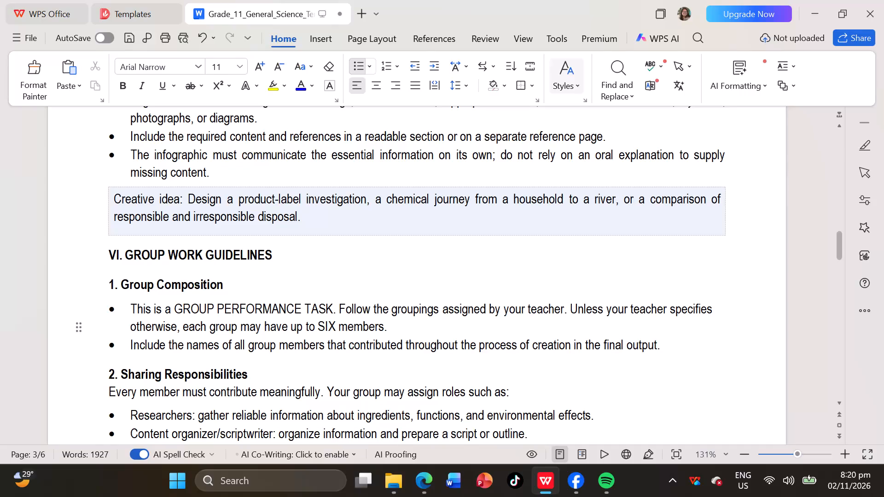
Save the edited performance task document, then close it and the word processor.
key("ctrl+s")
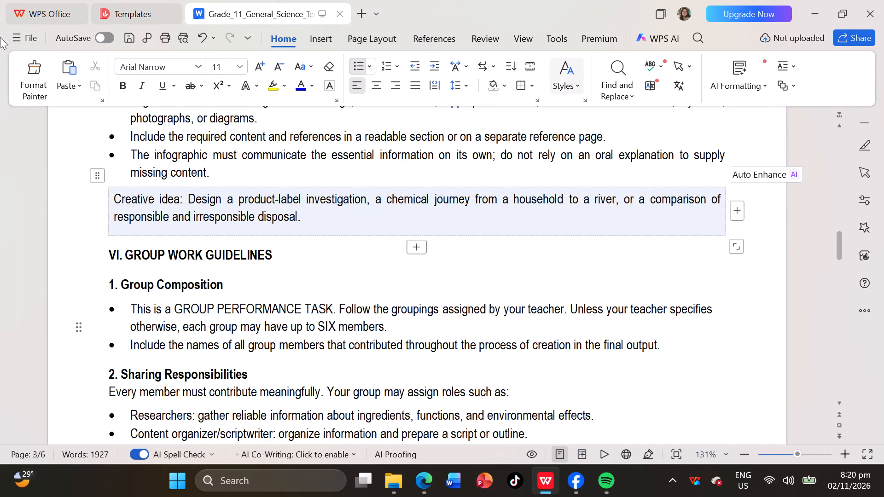
left_click(129, 45)
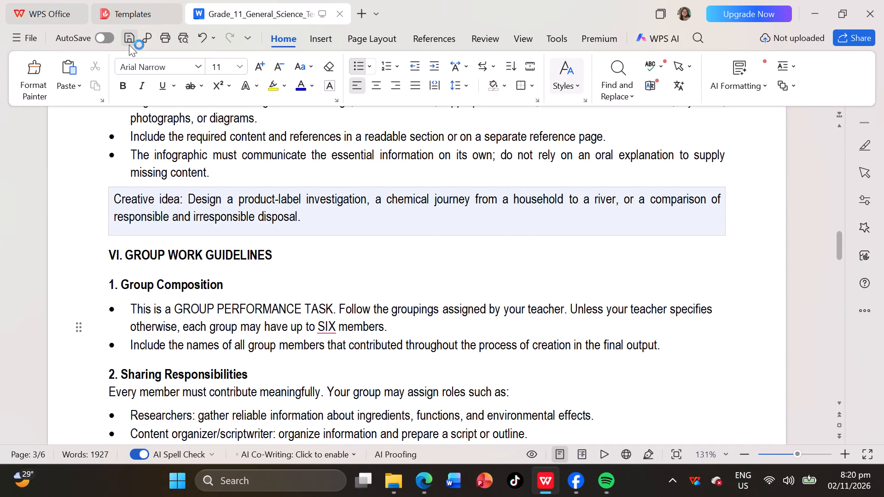
left_click(339, 12)
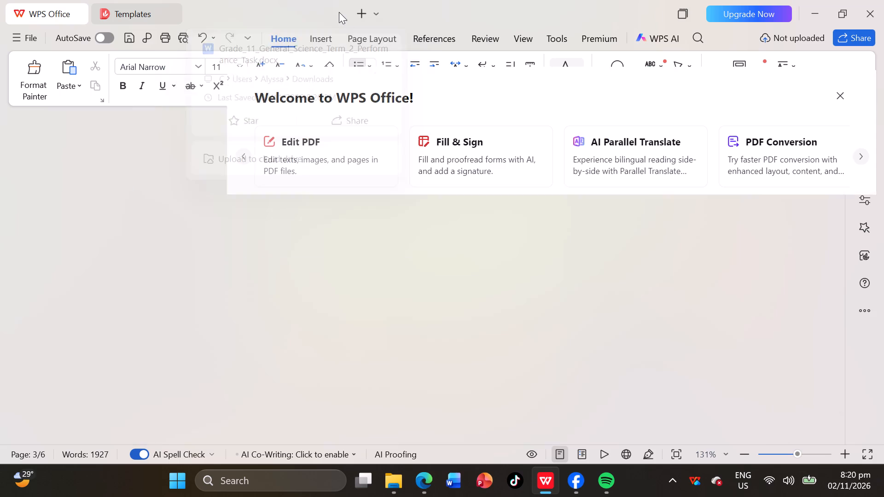
left_click(863, 15)
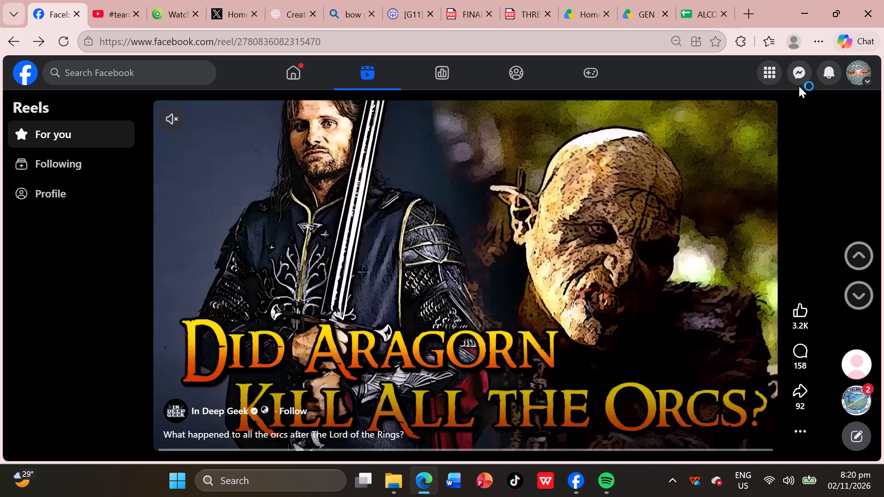
Switch to the Downloads folder in File Explorer and rename the Grade 11 General Science performance task document as "T2 PT EM 2".
left_click(393, 478)
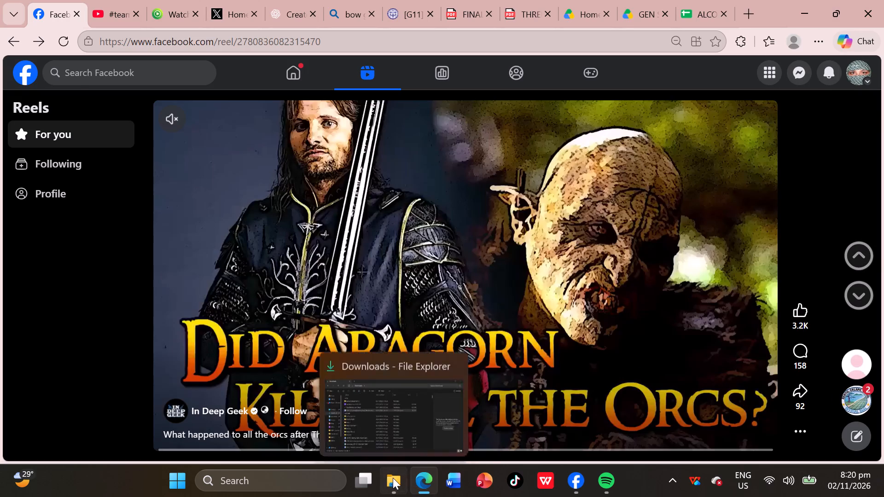
left_click(180, 79)
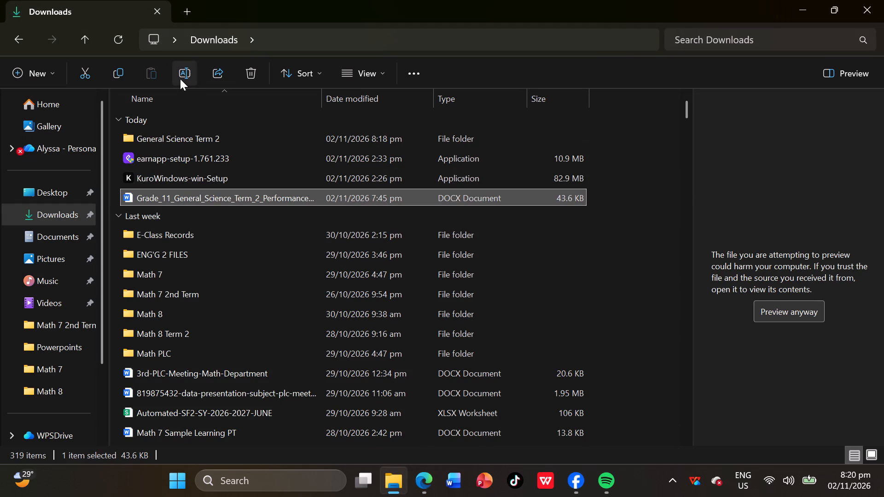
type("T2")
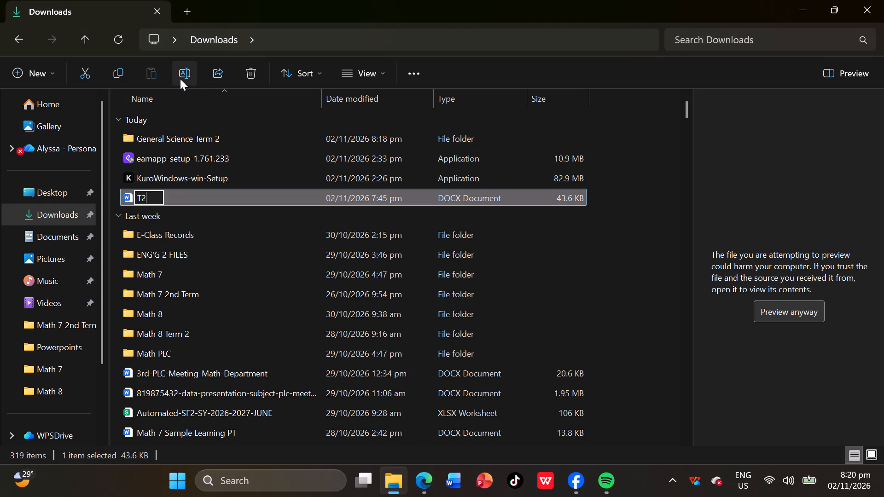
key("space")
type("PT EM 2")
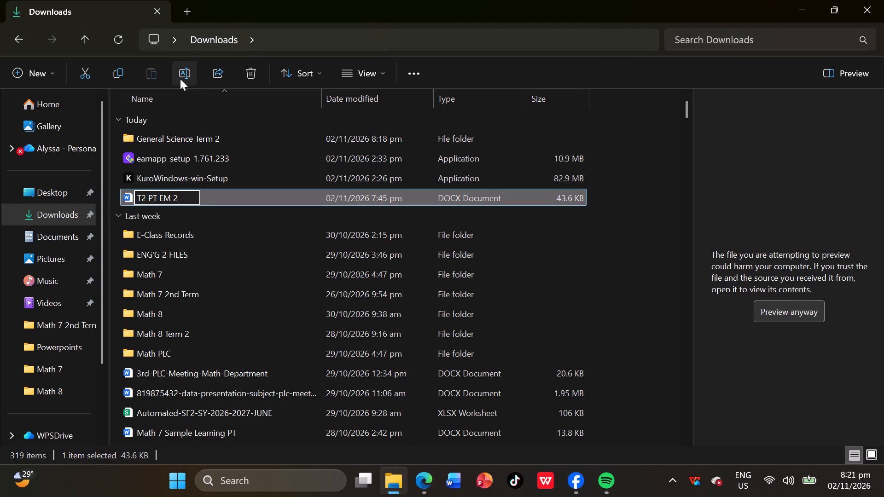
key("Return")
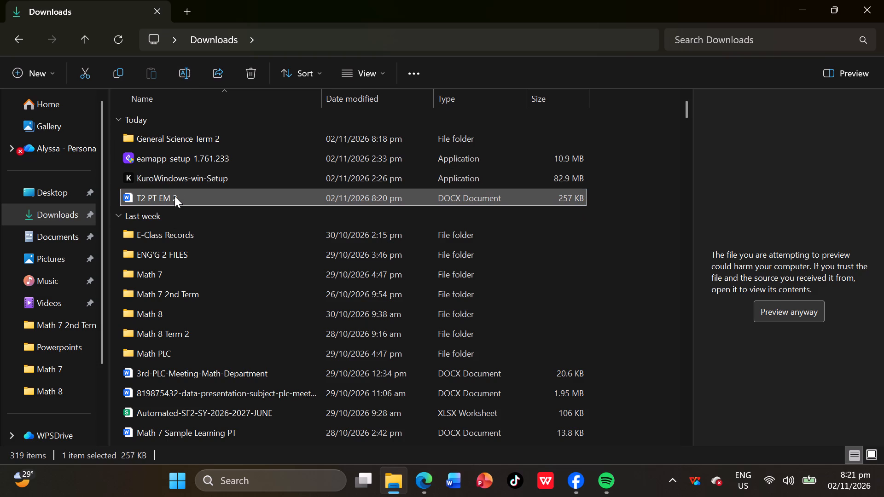
Move the T2 PT EM 2 document into the General Science Term 2 folder.
left_click_drag(174, 198, 181, 136)
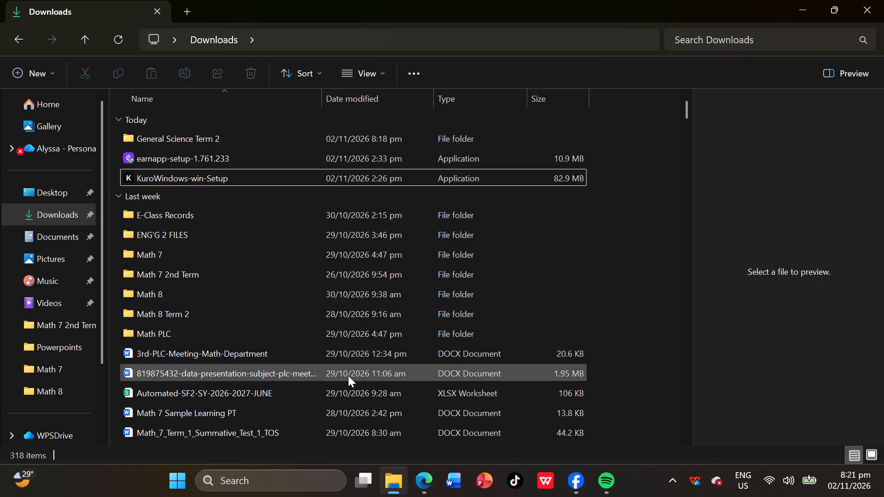
Switch to Facebook in the Edge browser, search the chats for "Alexis" and open that contact's conversation.
left_click(422, 485)
left_click(794, 65)
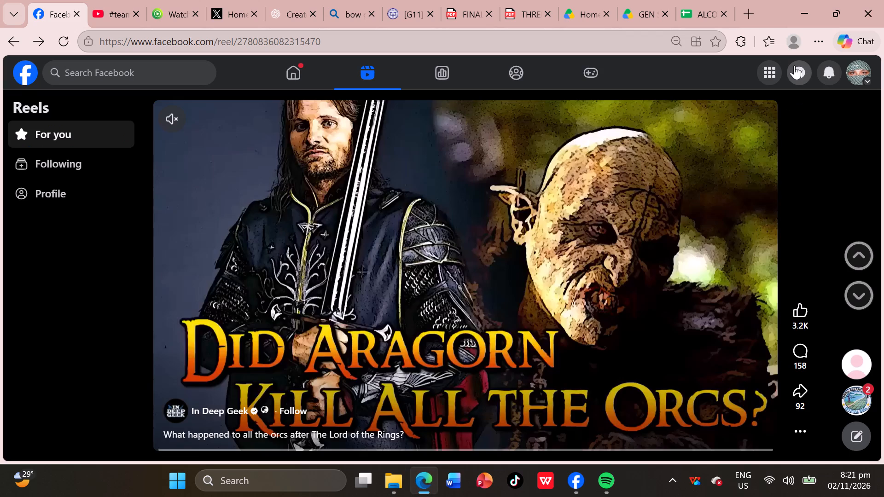
left_click(738, 136)
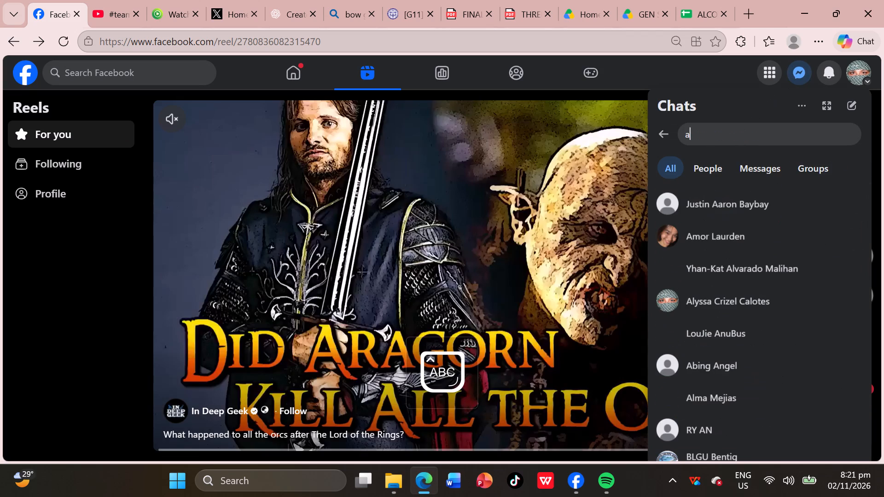
key("BackSpace")
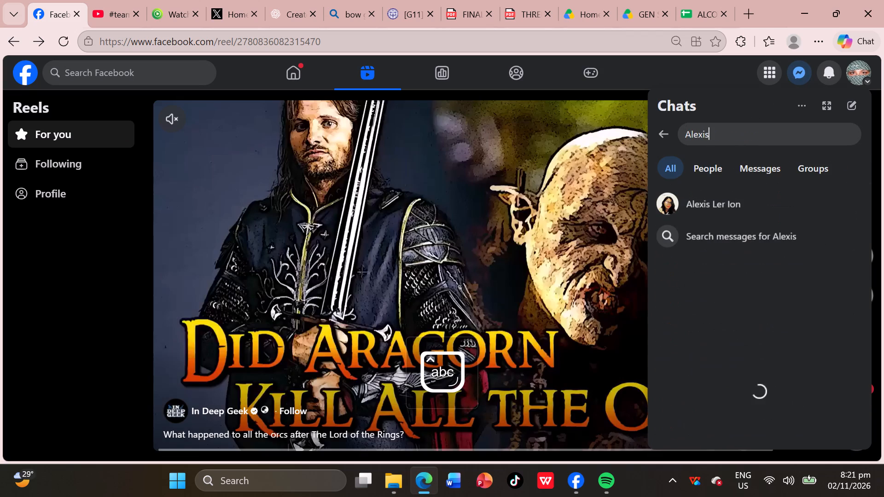
left_click(768, 201)
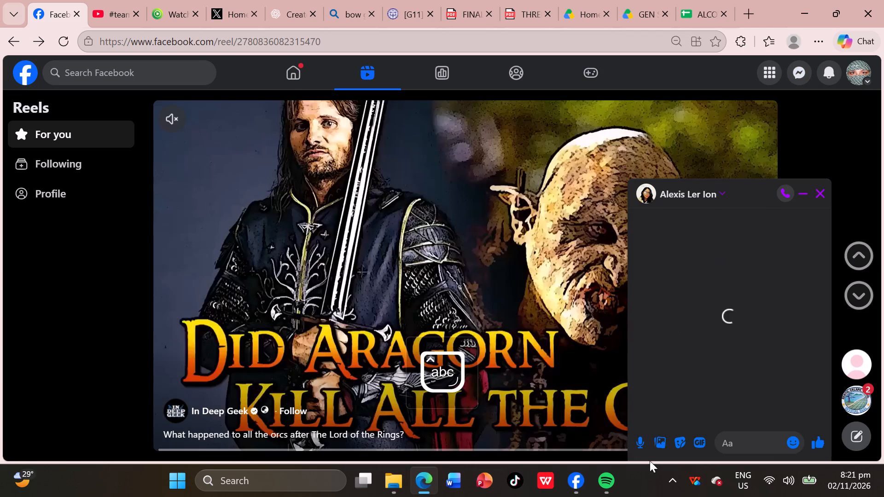
Attach the T2 PT HS 1 document from the General Science Term 2 folder in Downloads to the conversation with Alexis.
left_click(660, 448)
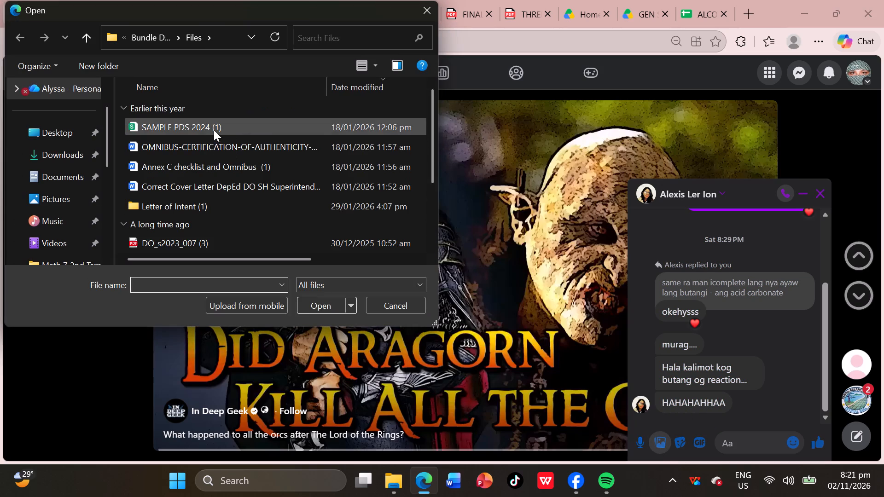
left_click(74, 146)
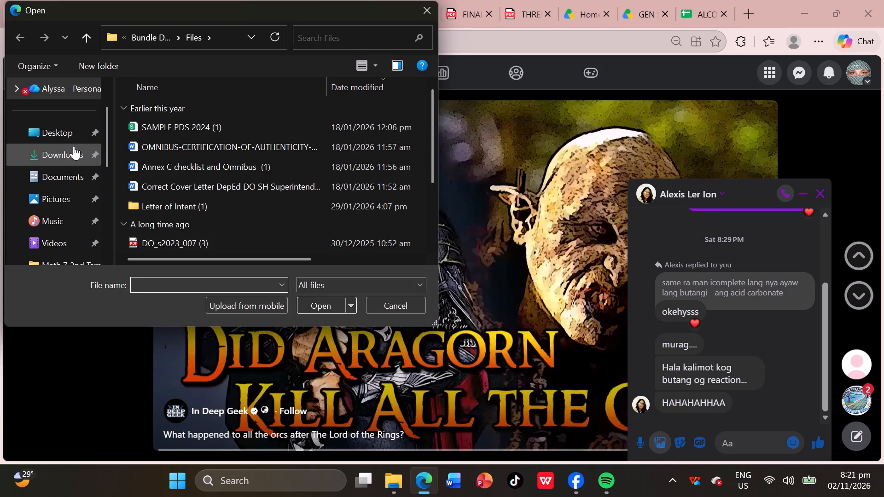
scroll(200, 108, "up", 11)
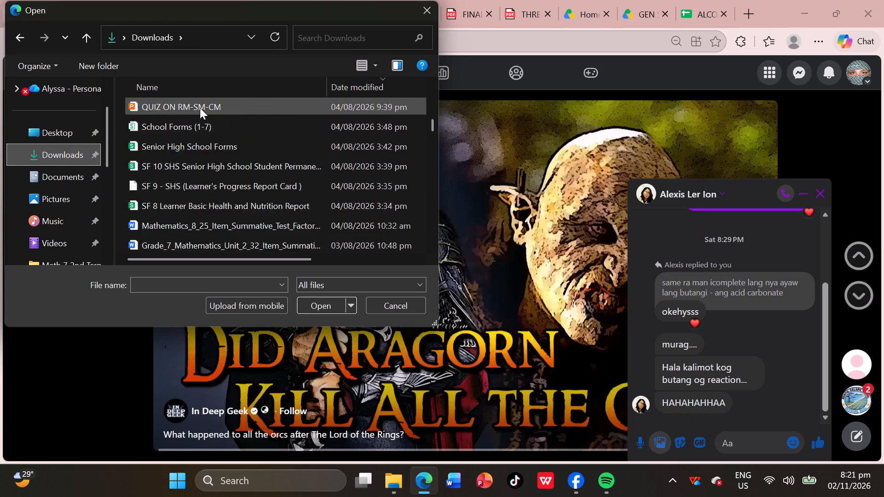
scroll(200, 108, "up", 5)
double_click(186, 163)
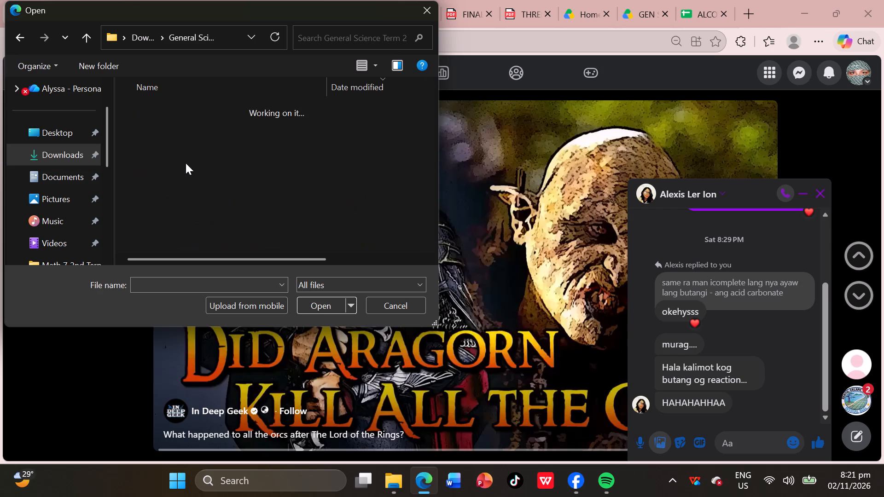
left_click(200, 146)
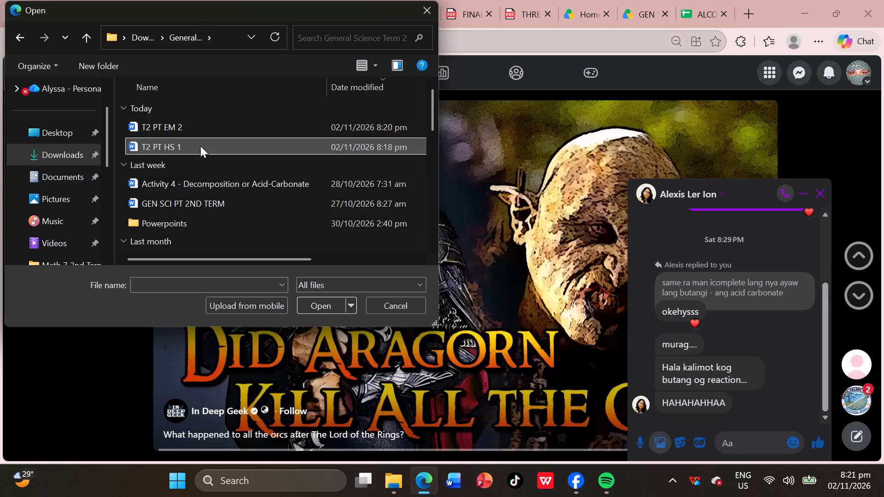
left_click(325, 305)
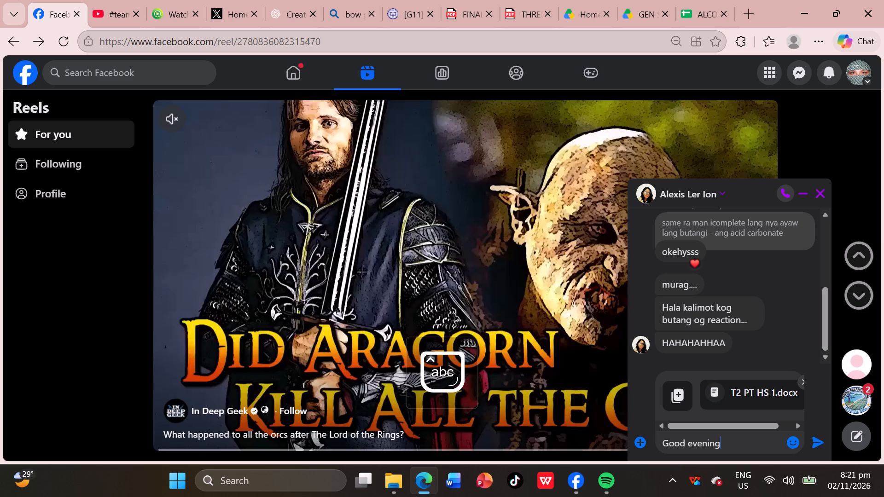
Send the attachment with "Good evening, lang. Kindly send this to your classmates. Thank you. :)" and close the chat.
key("BackSpace")
key("BackSpace")
key("BackSpace")
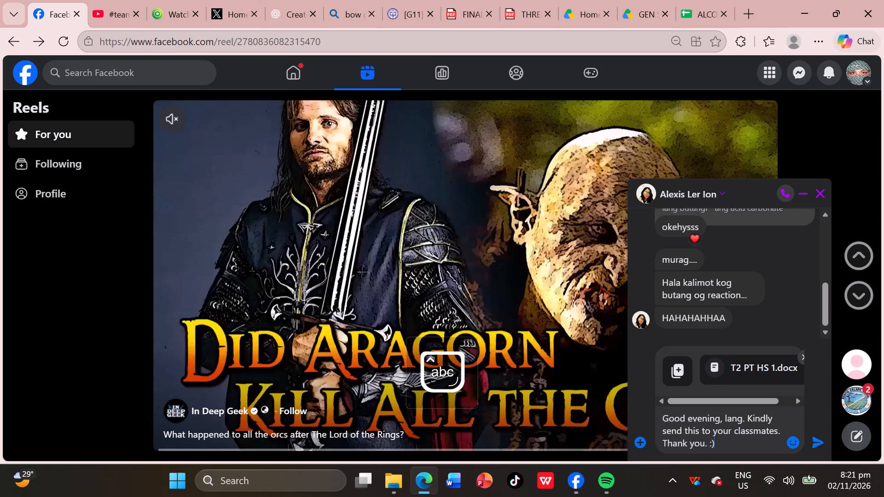
key("Return")
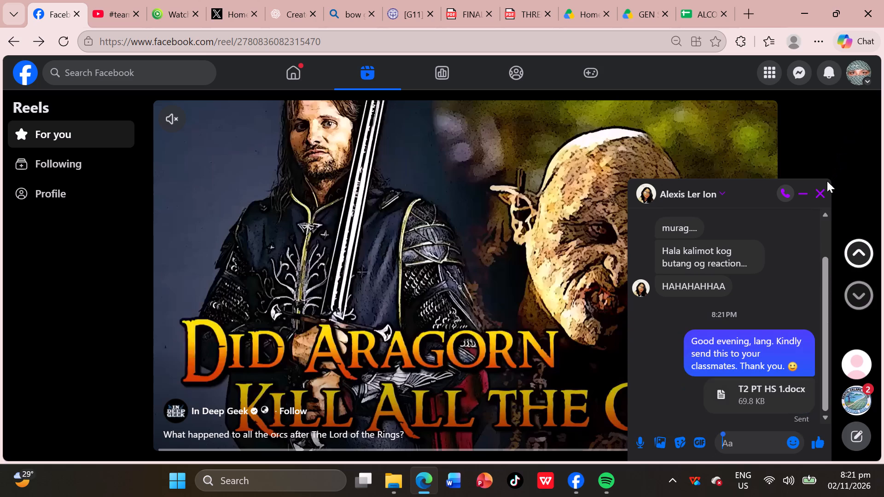
left_click(827, 193)
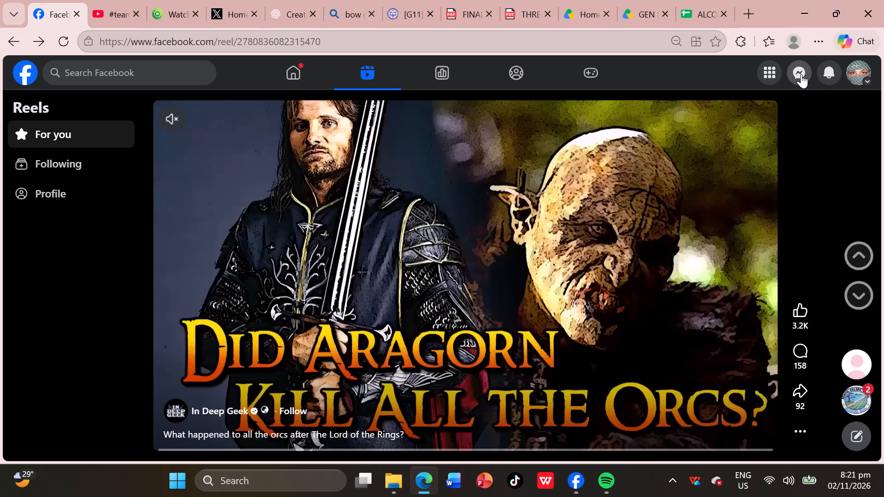
Search the chats for "EM" and open the EM 2 REMINDERS group conversation.
left_click(801, 74)
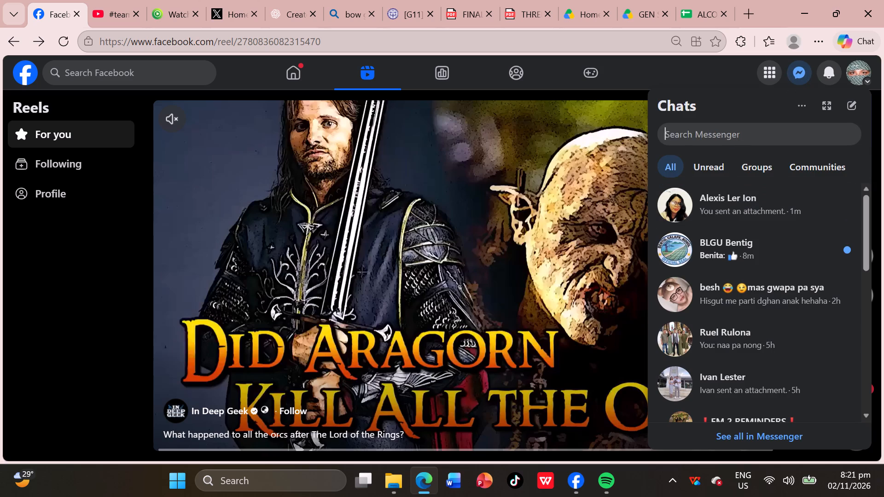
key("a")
key("BackSpace")
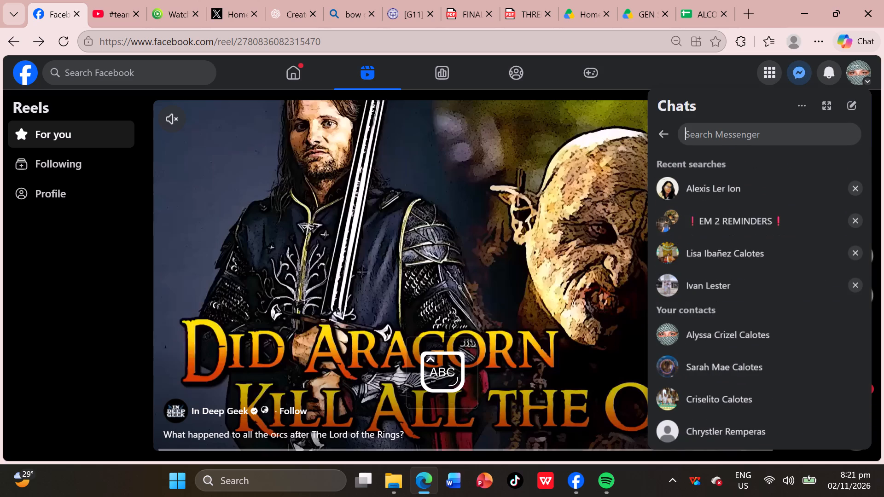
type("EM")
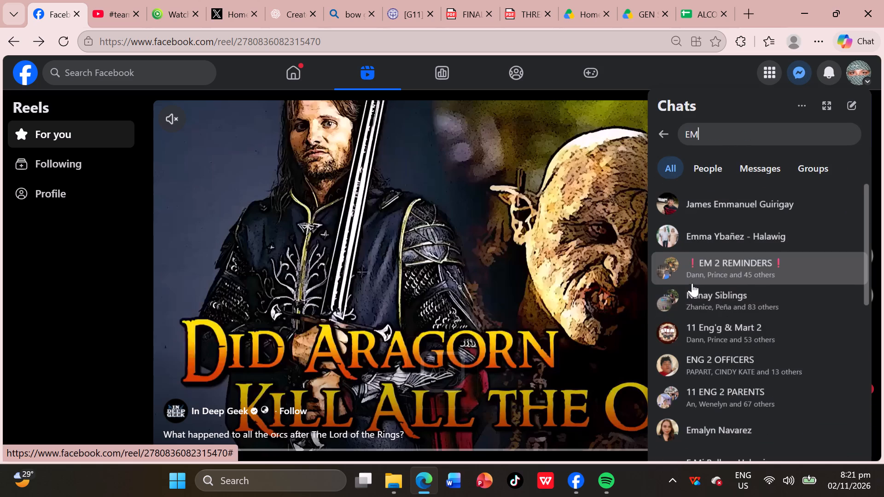
left_click(692, 279)
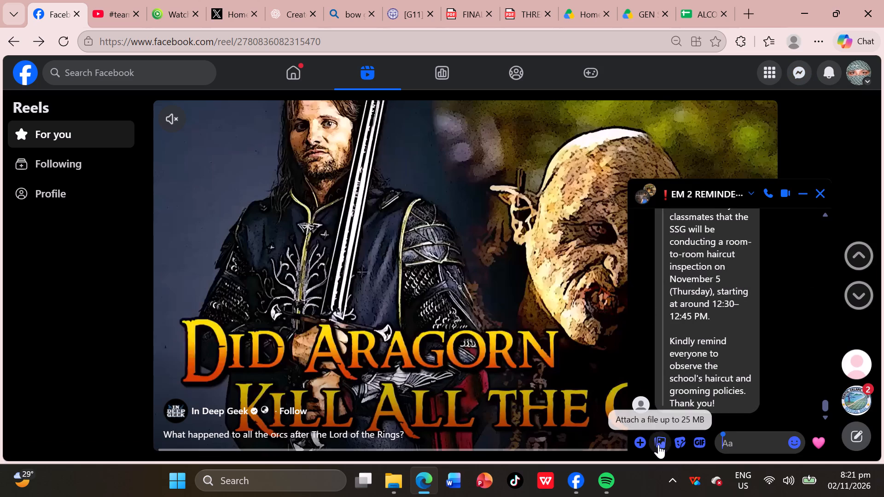
Attach the T2 PT EM 2 document from the General Science Term 2 folder to the EM 2 REMINDERS chat.
left_click(658, 445)
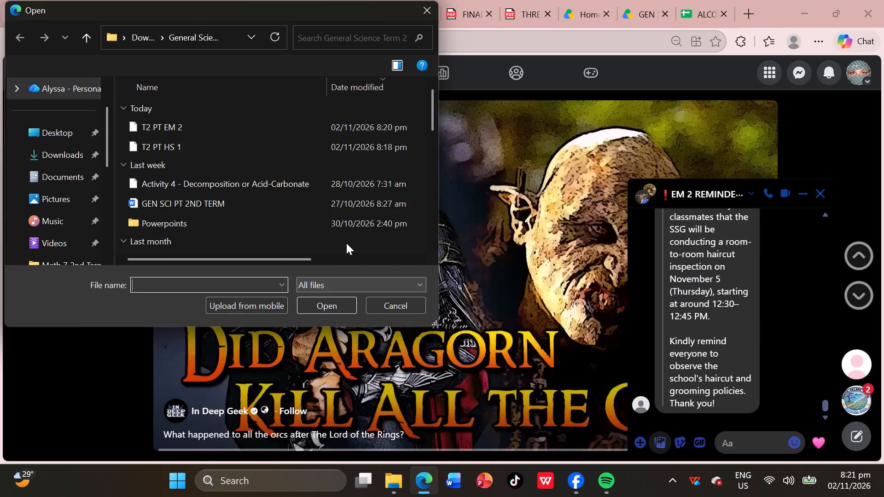
left_click(240, 124)
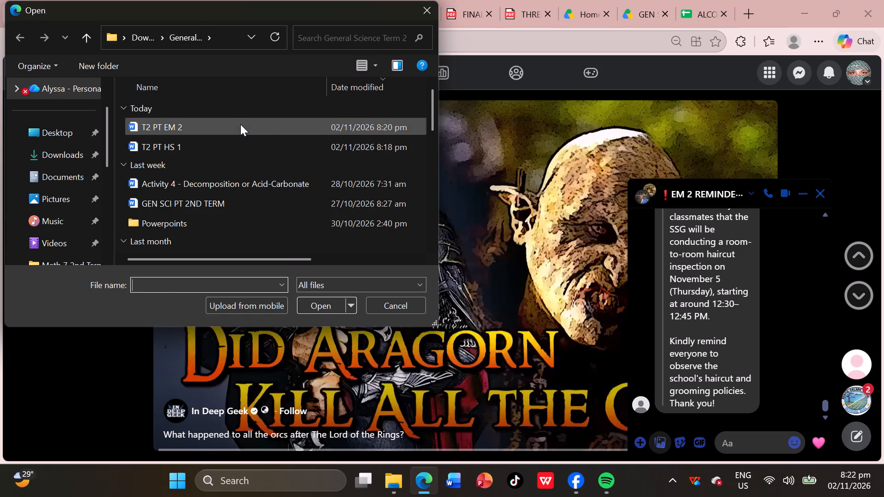
left_click(309, 307)
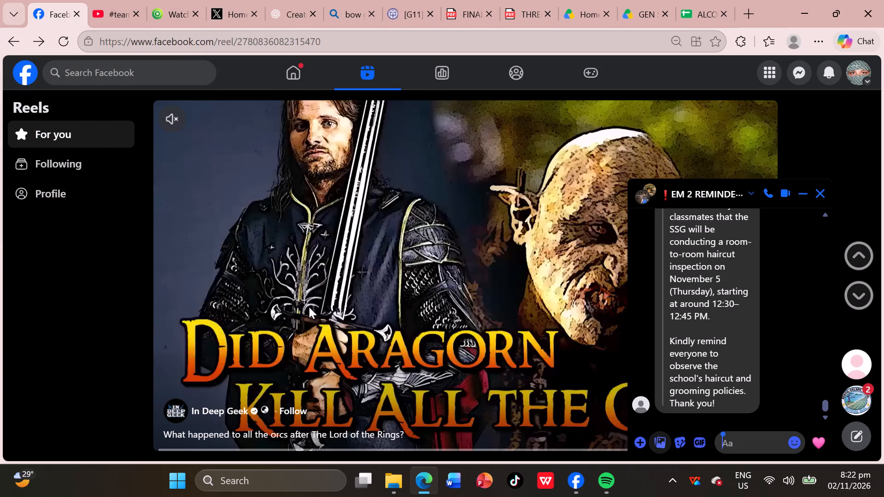
left_click(718, 441)
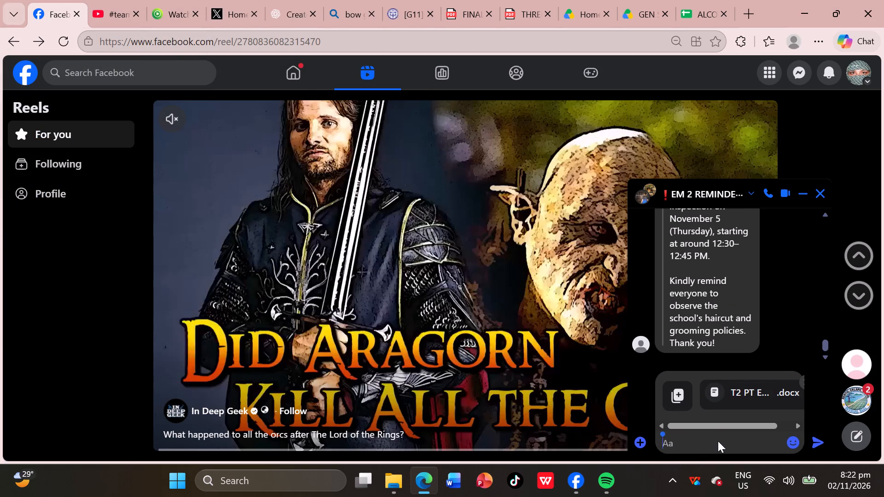
key("BackSpace")
key("BackSpace")
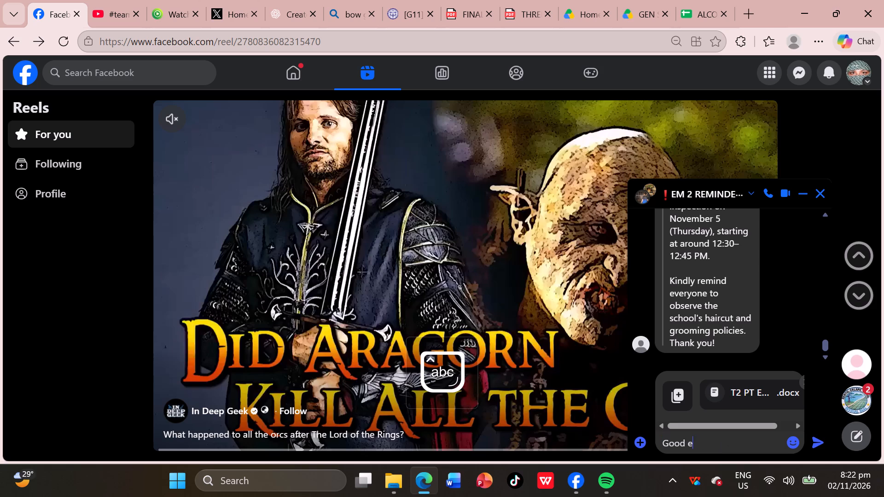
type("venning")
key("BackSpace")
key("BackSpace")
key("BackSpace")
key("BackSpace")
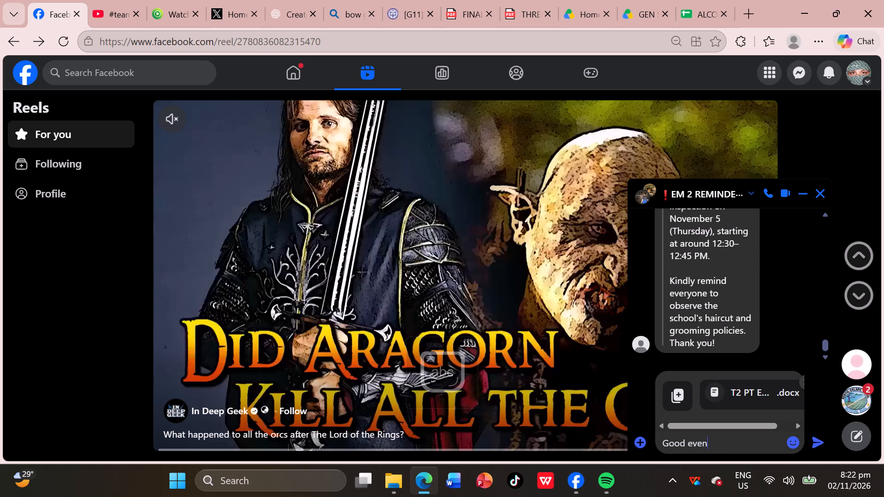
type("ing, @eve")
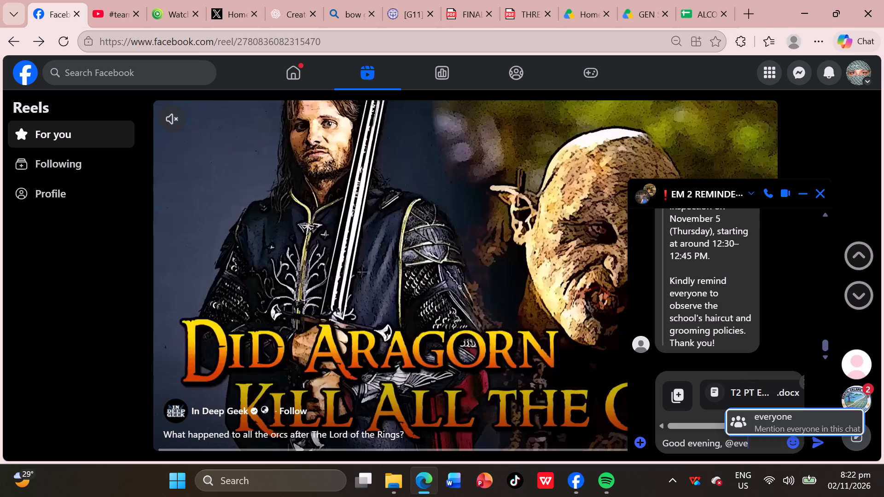
left_click(755, 422)
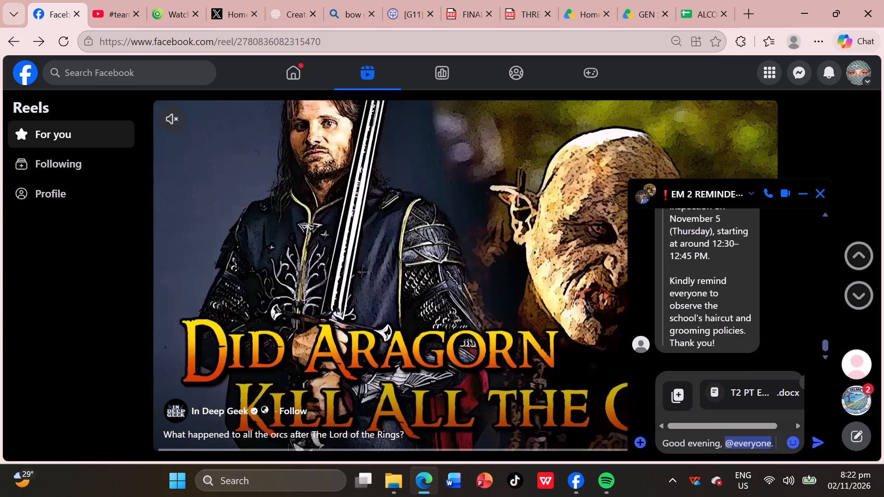
key("BackSpace")
key("BackSpace")
key("BackSpace")
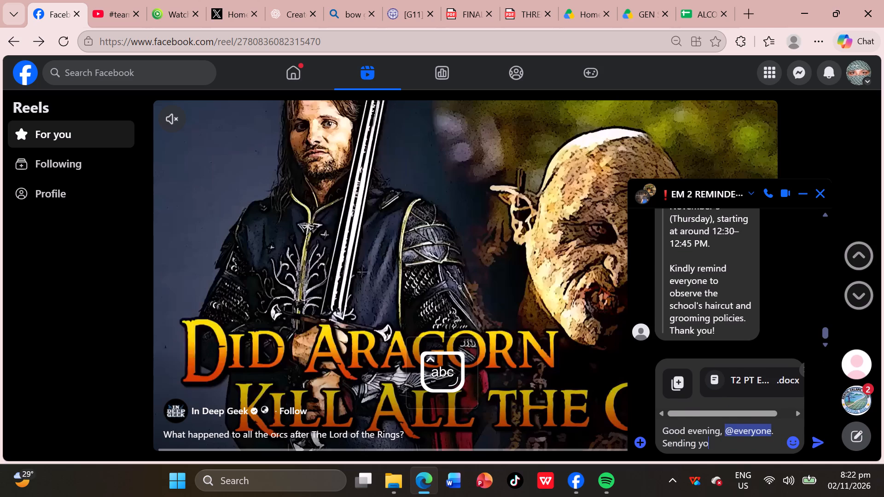
key("BackSpace")
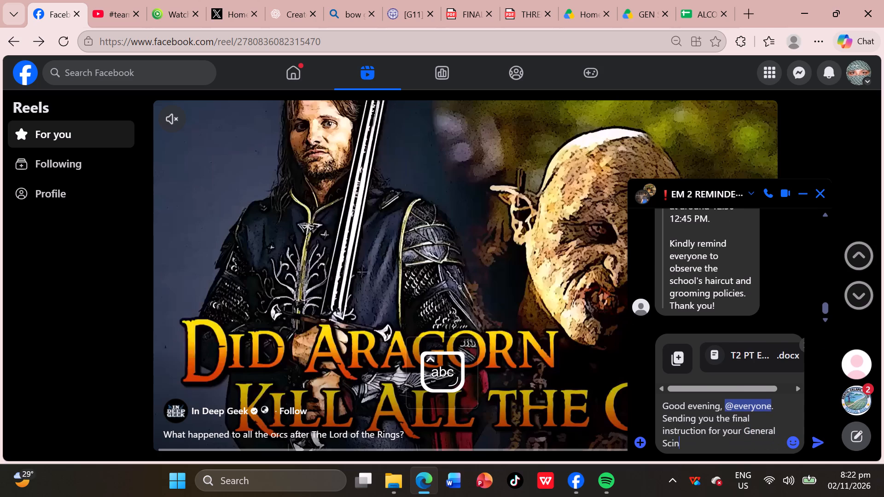
key("BackSpace")
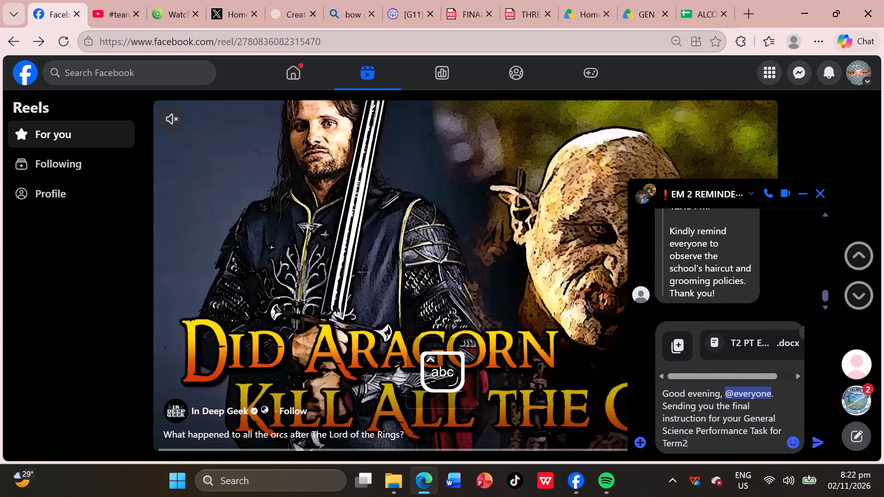
key("BackSpace")
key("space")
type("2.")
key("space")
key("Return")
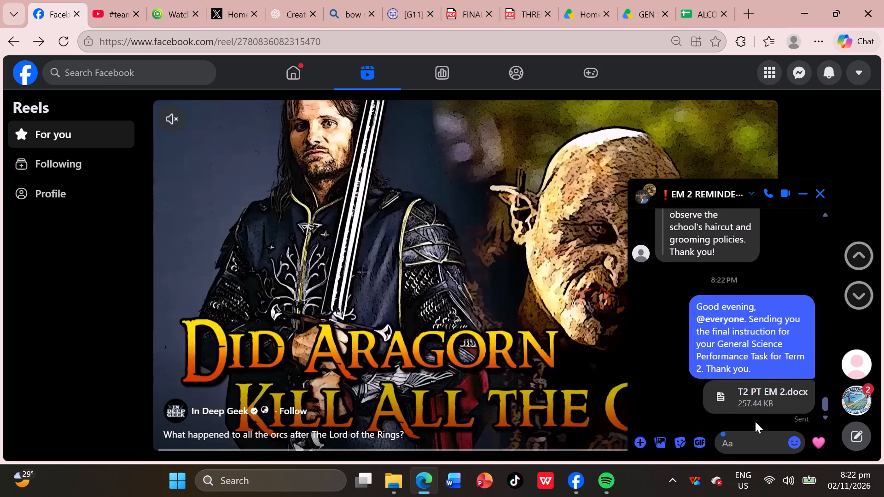
left_click(823, 192)
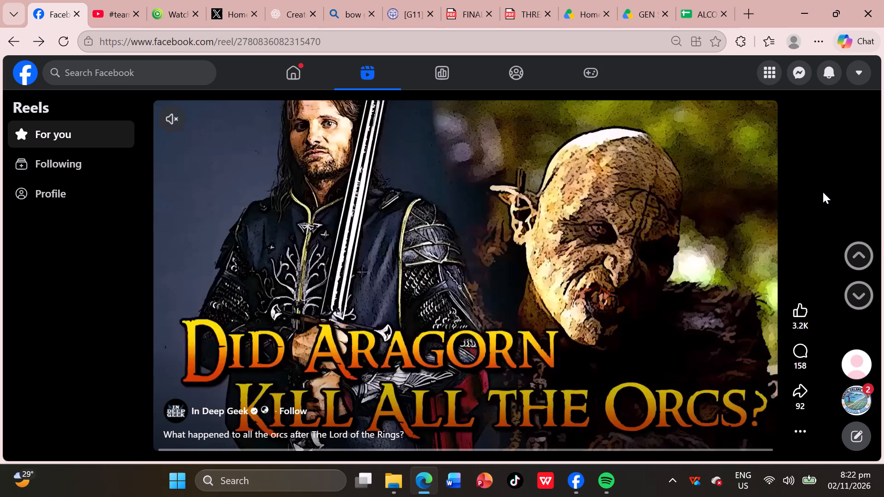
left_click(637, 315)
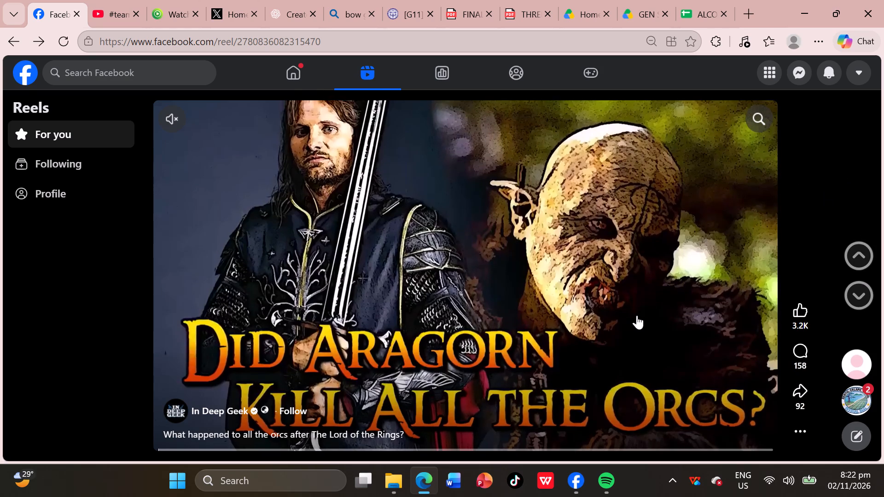